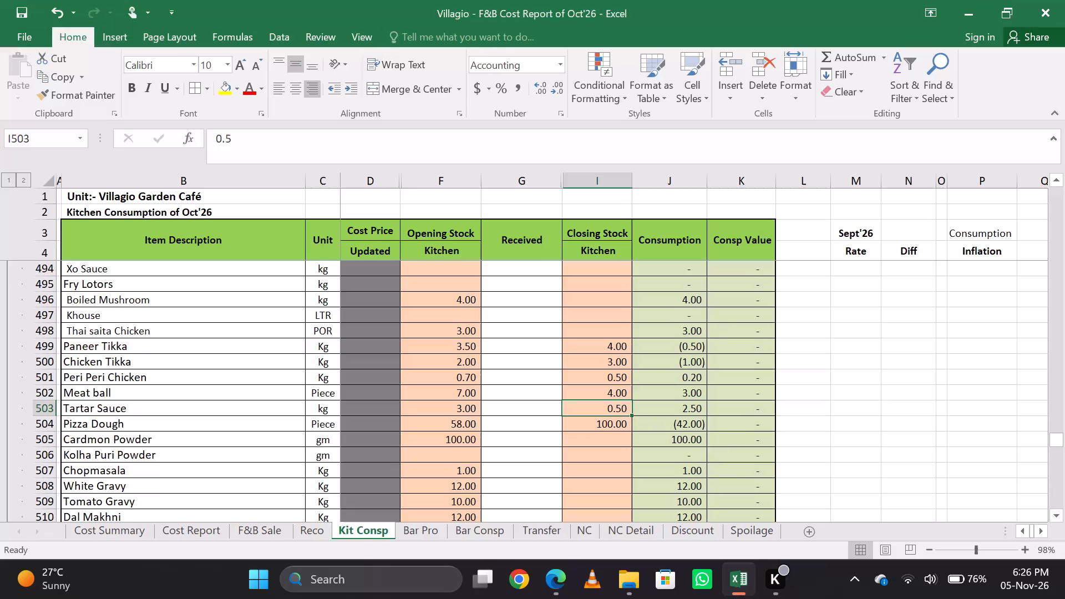
Check the kitchen closing stock entries row by row from Tartar Sauce up to Paneer Tikka on the Kit Consp sheet.
{"action": "key", "text": "Up"}
{"action": "key", "text": "Down"}
{"action": "key", "text": "Up"}
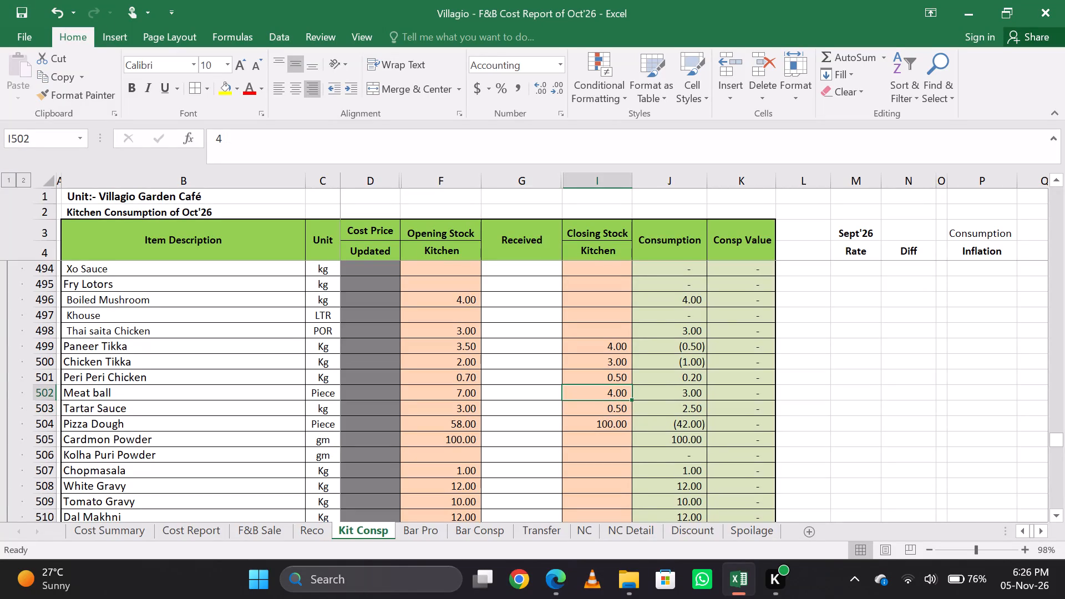
{"action": "key", "text": "Up"}
{"action": "key", "text": "Down"}
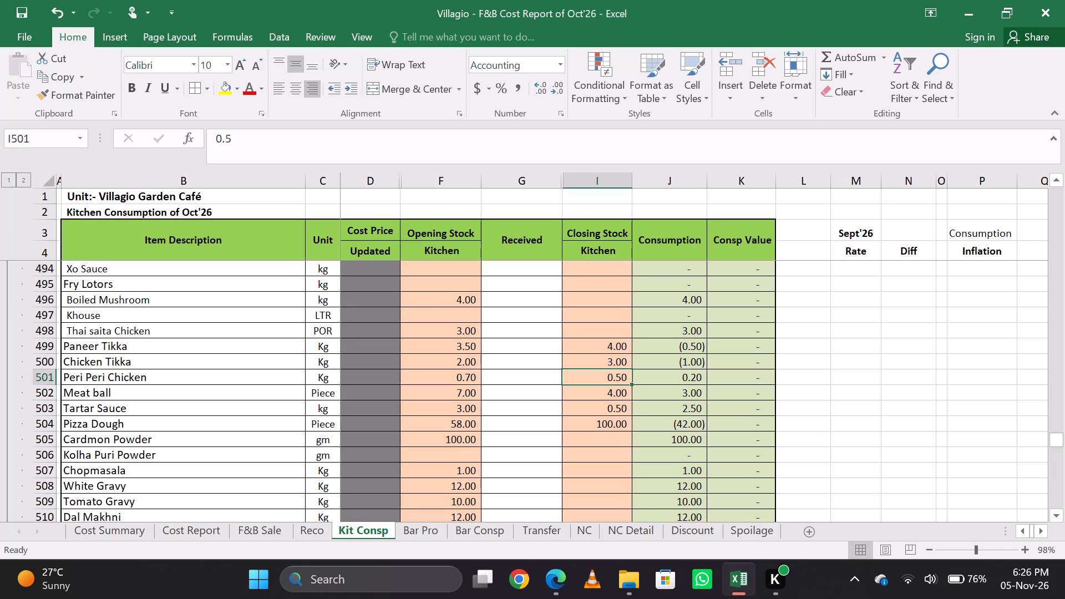
{"action": "key", "text": "Up"}
{"action": "key", "text": "Up"}
{"action": "key", "text": "Up"}
{"action": "key", "text": "Down"}
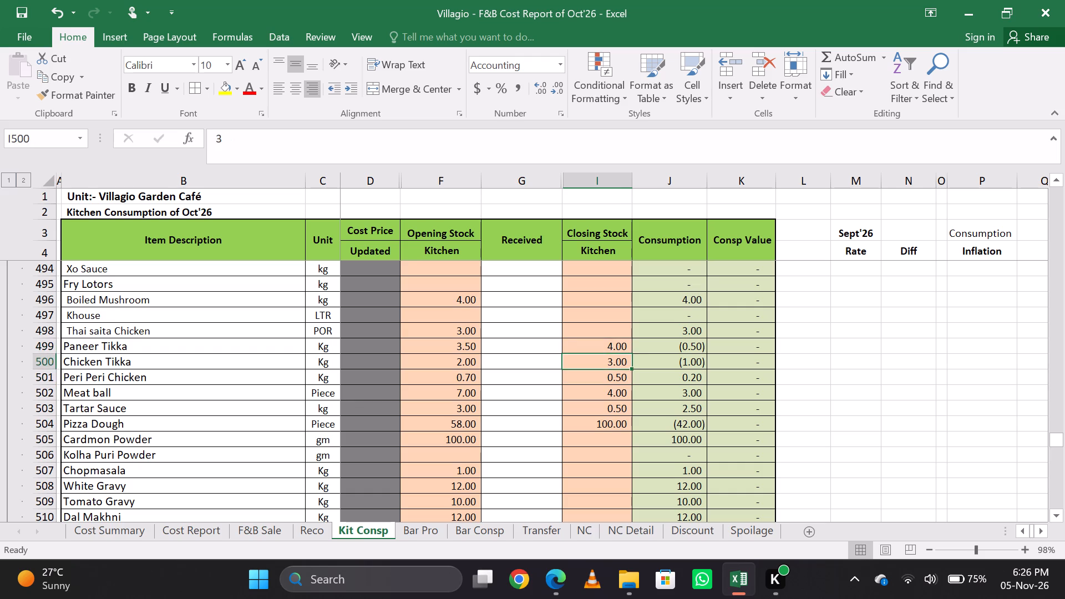
{"action": "key", "text": "Up"}
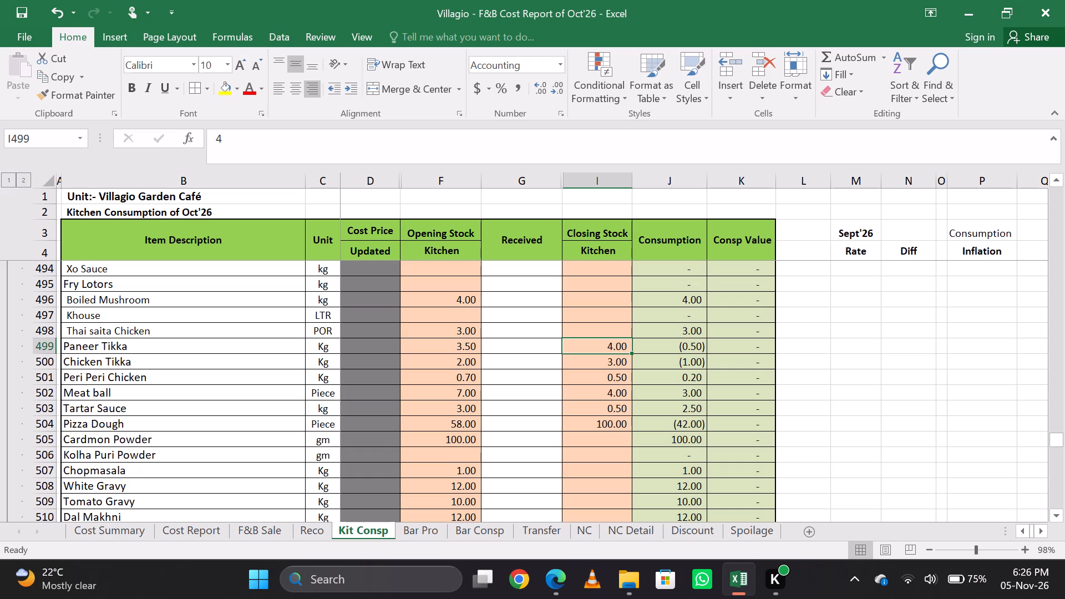
{"action": "key", "text": "Down"}
{"action": "key", "text": "Up"}
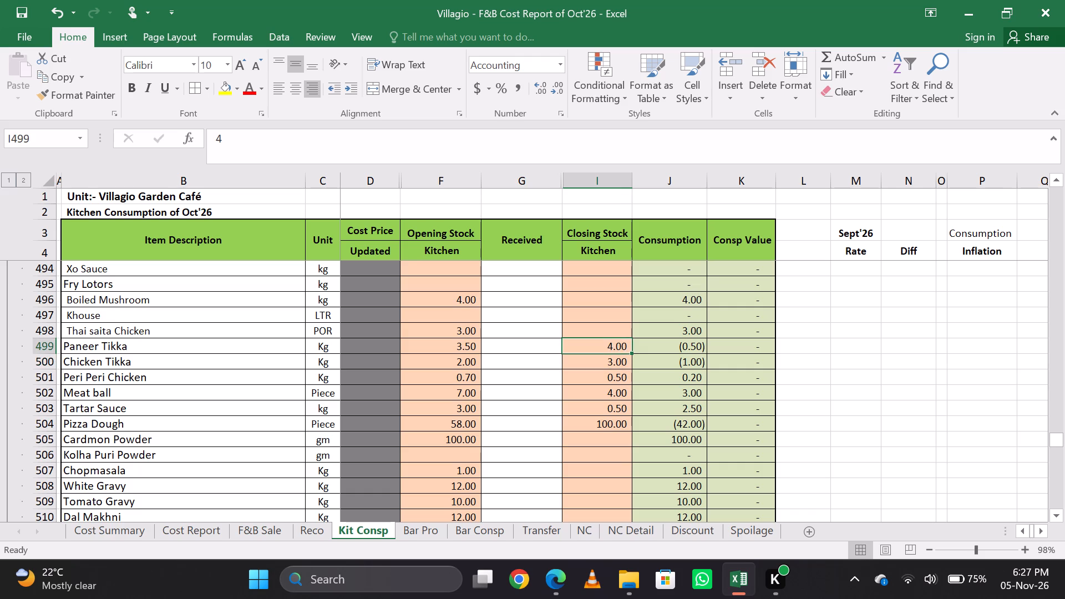
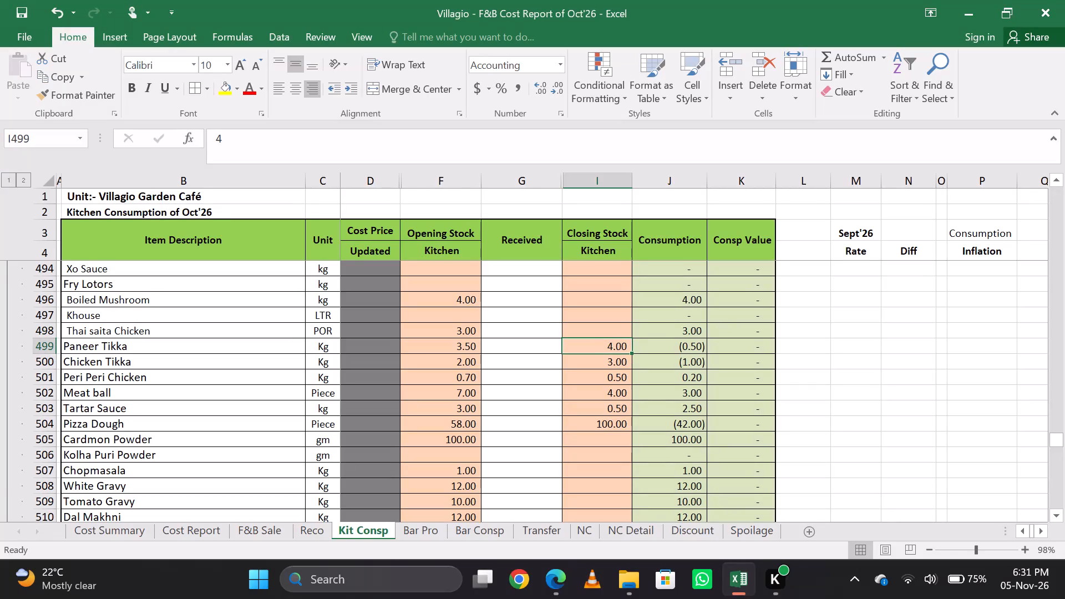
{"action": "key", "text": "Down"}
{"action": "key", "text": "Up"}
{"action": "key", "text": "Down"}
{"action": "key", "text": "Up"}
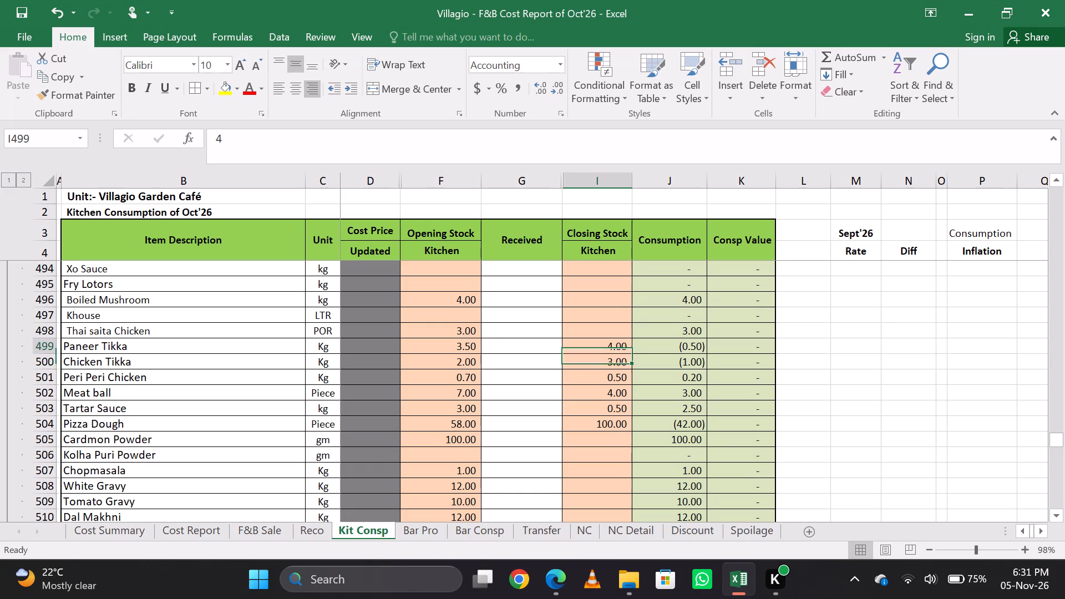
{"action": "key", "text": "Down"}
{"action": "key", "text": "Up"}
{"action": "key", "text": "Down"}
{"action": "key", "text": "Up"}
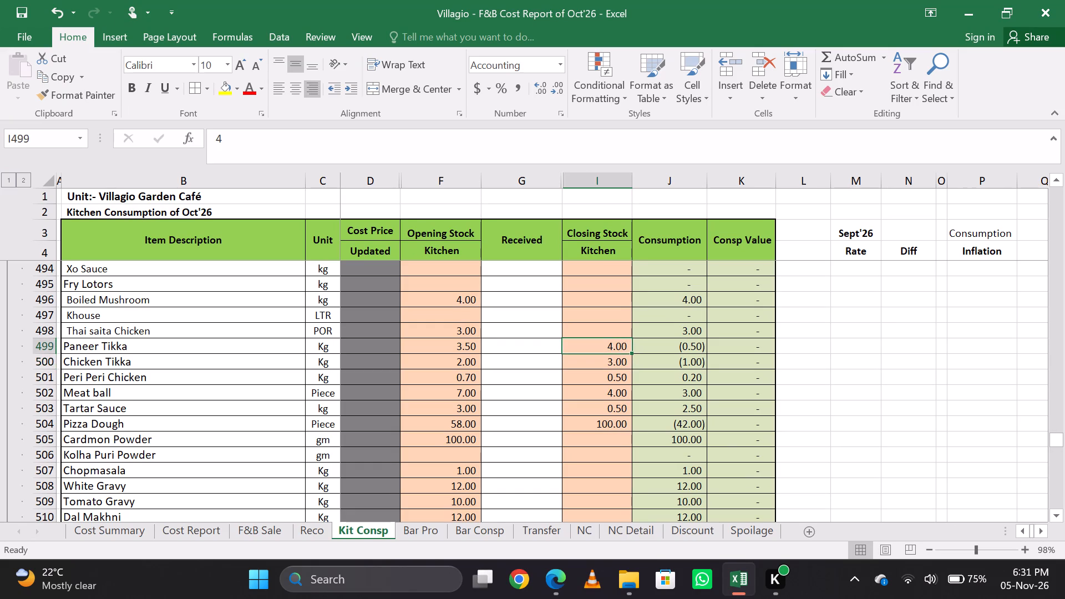
Search the Kit Consp sheet for the sesame item, trying the terms "seas", "seasme" and "sasm".
{"action": "key", "text": "ctrl+f"}
{"action": "type", "text": "seas"}
{"action": "key", "text": "Return"}
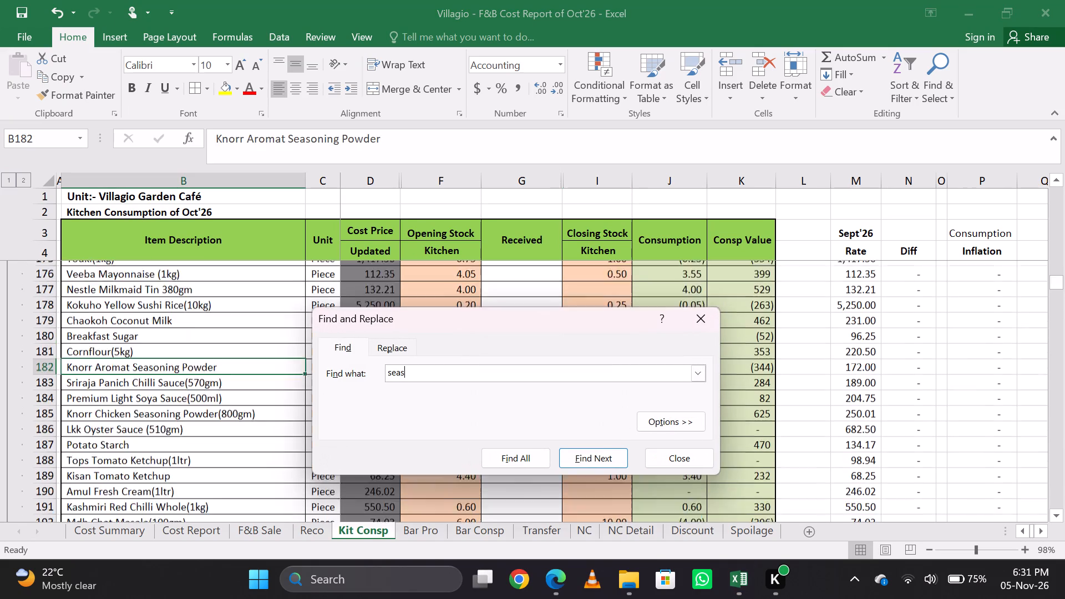
{"action": "key", "text": "Return"}
{"action": "key", "text": "Return"}
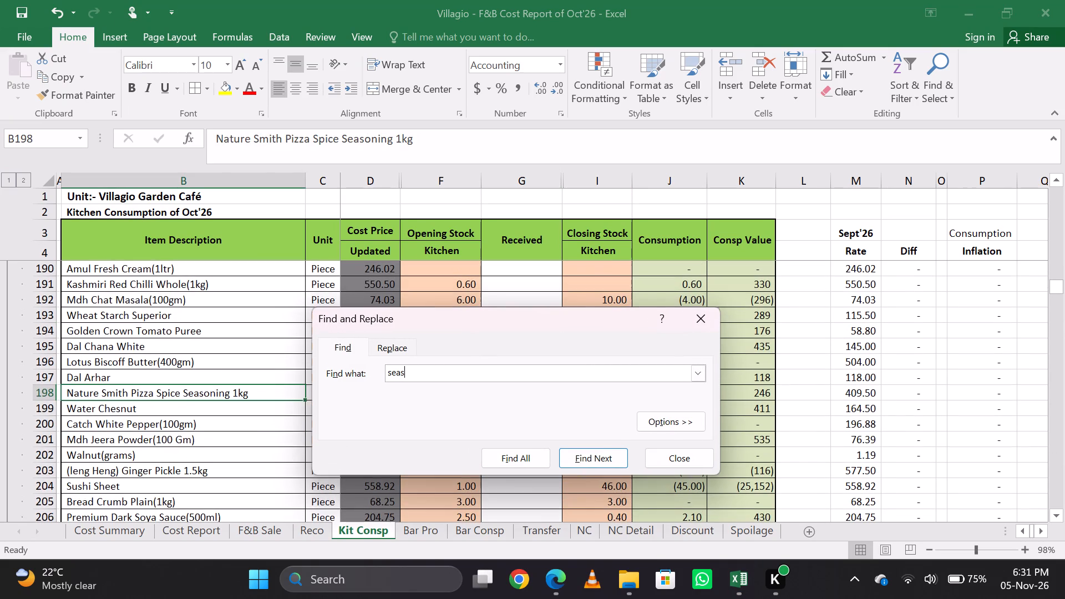
{"action": "type", "text": "me"}
{"action": "key", "text": "Return"}
{"action": "key", "text": "Return"}
{"action": "key", "text": "BackSpace"}
{"action": "key", "text": "BackSpace"}
{"action": "key", "text": "Return"}
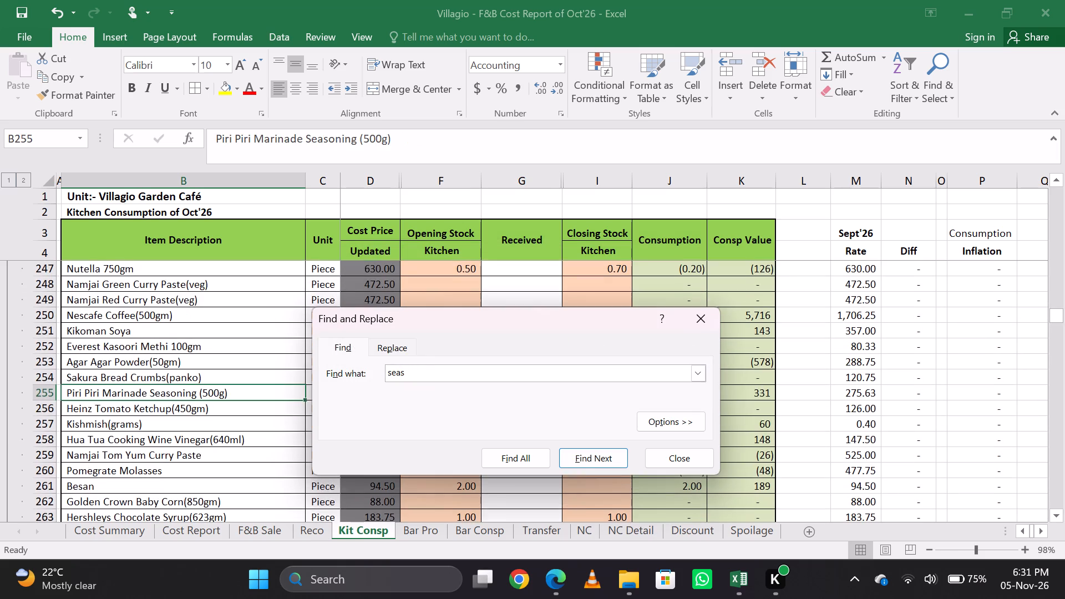
{"action": "key", "text": "Return"}
{"action": "key", "text": "Return"}
{"action": "key", "text": "Return"}
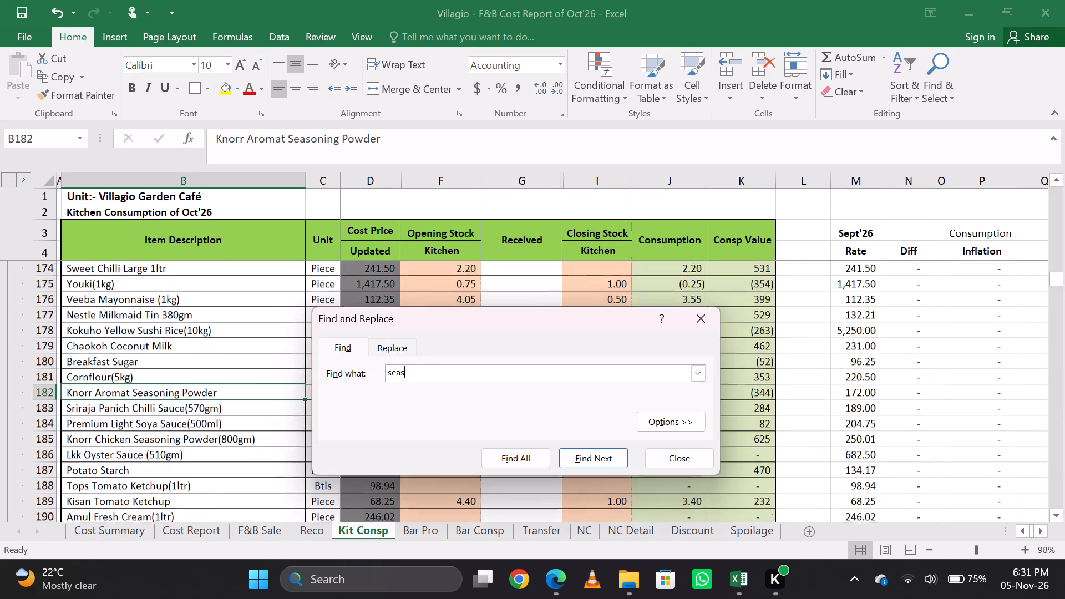
{"action": "key", "text": "Return"}
{"action": "key", "text": "Return"}
{"action": "key", "text": "Return"}
{"action": "key", "text": "Return"}
{"action": "key", "text": "BackSpace"}
{"action": "key", "text": "BackSpace"}
{"action": "key", "text": "BackSpace"}
{"action": "key", "text": "BackSpace"}
{"action": "key", "text": "BackSpace"}
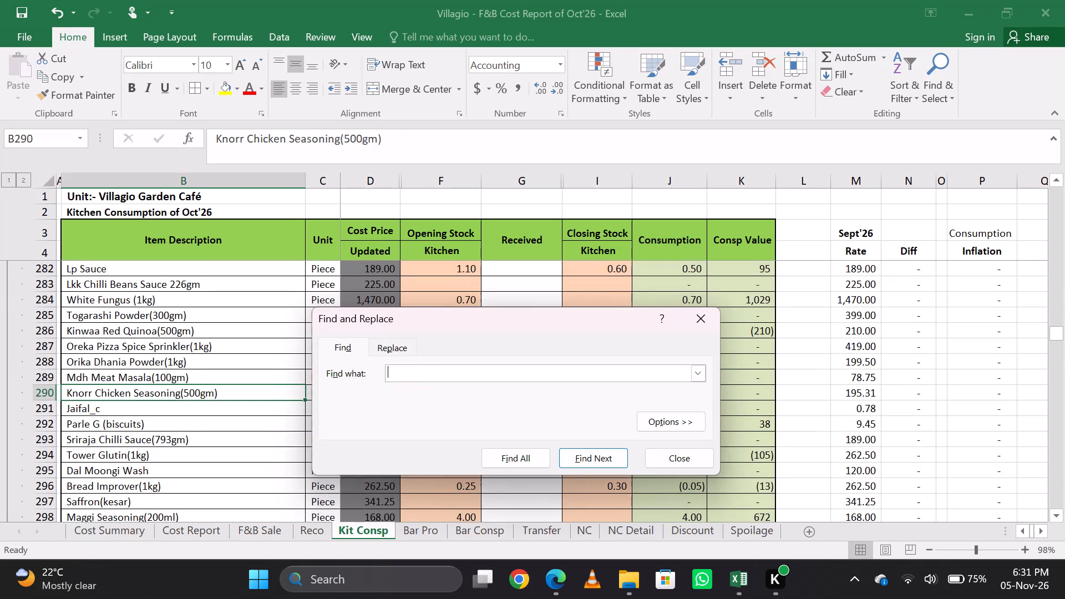
{"action": "type", "text": "sas"}
{"action": "key", "text": "m"}
{"action": "key", "text": "Return"}
{"action": "key", "text": "Return"}
{"action": "key", "text": "BackSpace"}
{"action": "key", "text": "Return"}
{"action": "key", "text": "Return"}
{"action": "key", "text": "BackSpace"}
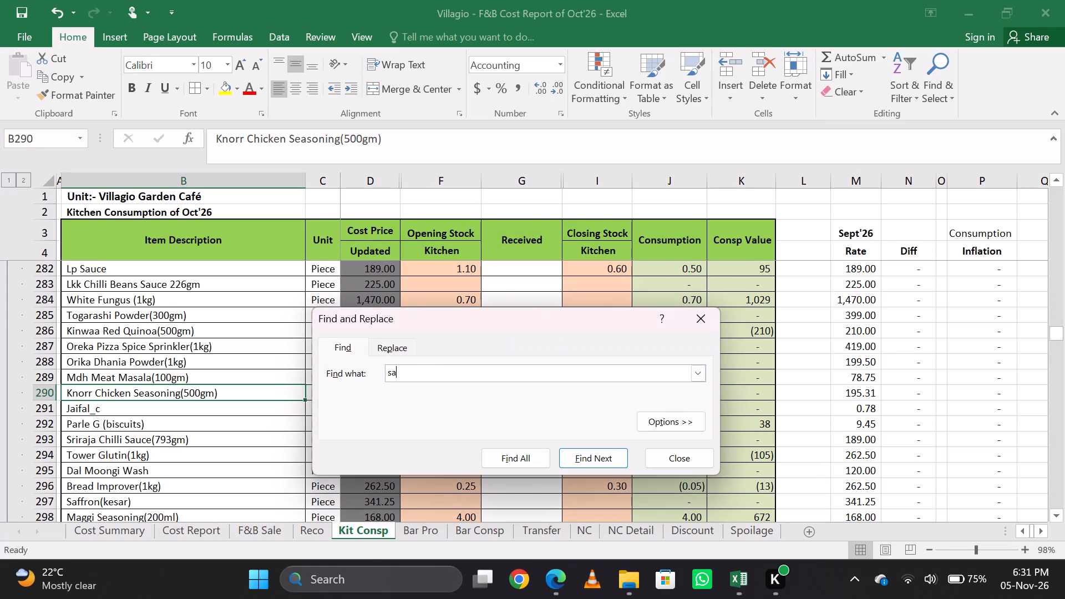
{"action": "key", "text": "BackSpace"}
{"action": "type", "text": "eas"}
{"action": "key", "text": "Return"}
{"action": "key", "text": "Return"}
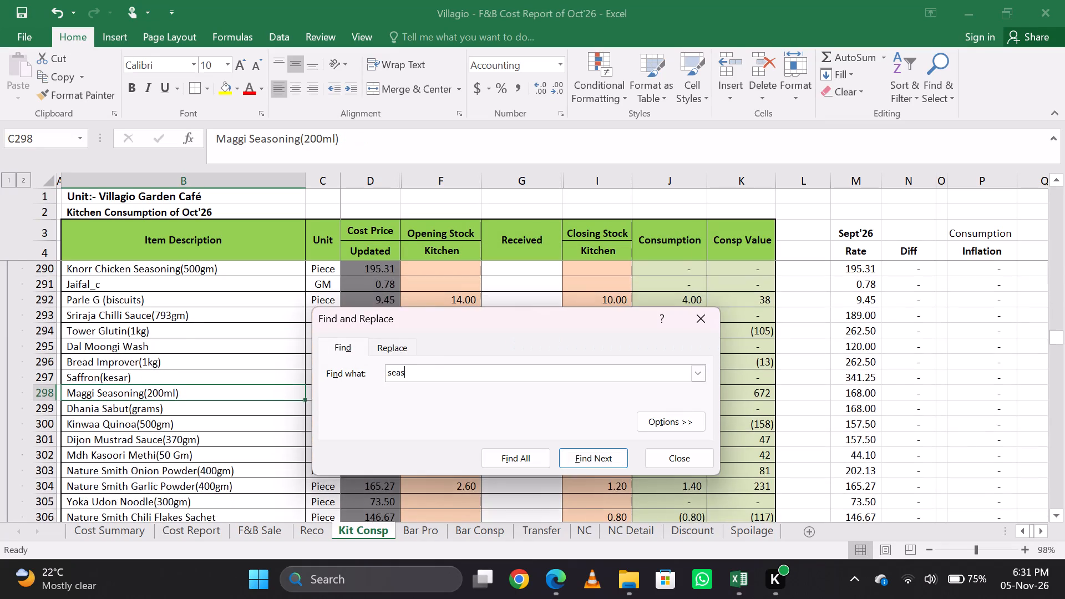
Find Doulbe Drangon Sesame Oil 630ml by searching for "oil" and enter 0.3 as its kitchen closing stock.
{"action": "key", "text": "BackSpace"}
{"action": "key", "text": "BackSpace"}
{"action": "key", "text": "BackSpace"}
{"action": "key", "text": "BackSpace"}
{"action": "type", "text": "oil"}
{"action": "key", "text": "Return"}
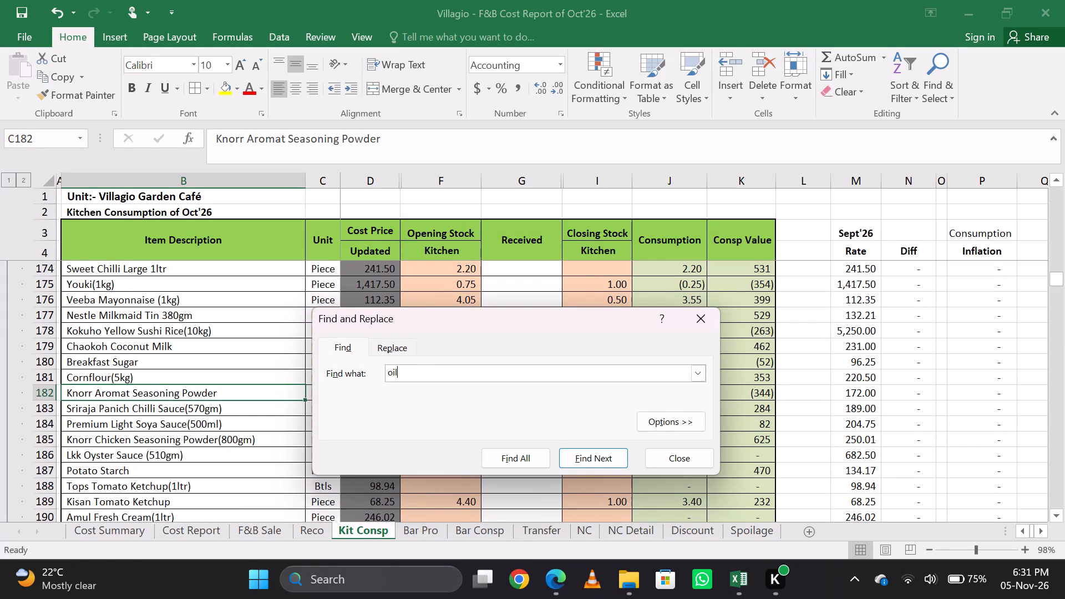
{"action": "key", "text": "Return"}
{"action": "key", "text": "Return"}
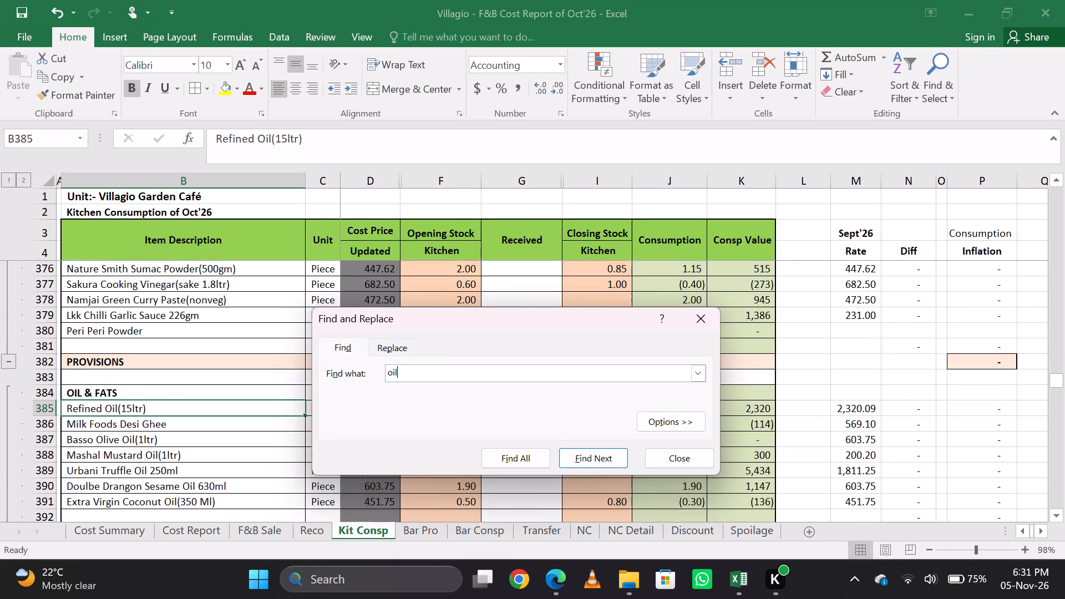
{"action": "key", "text": "Return"}
{"action": "key", "text": "Return"}
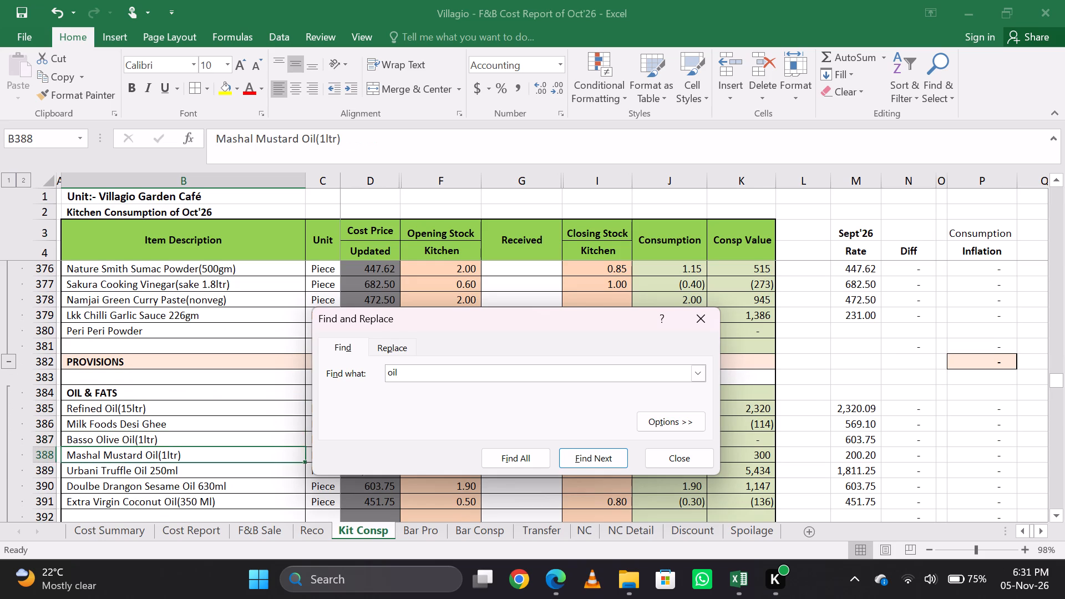
{"action": "key", "text": "Return"}
{"action": "key", "text": "Return"}
{"action": "key", "text": "Escape"}
{"action": "key", "text": "Right"}
{"action": "key", "text": "Right"}
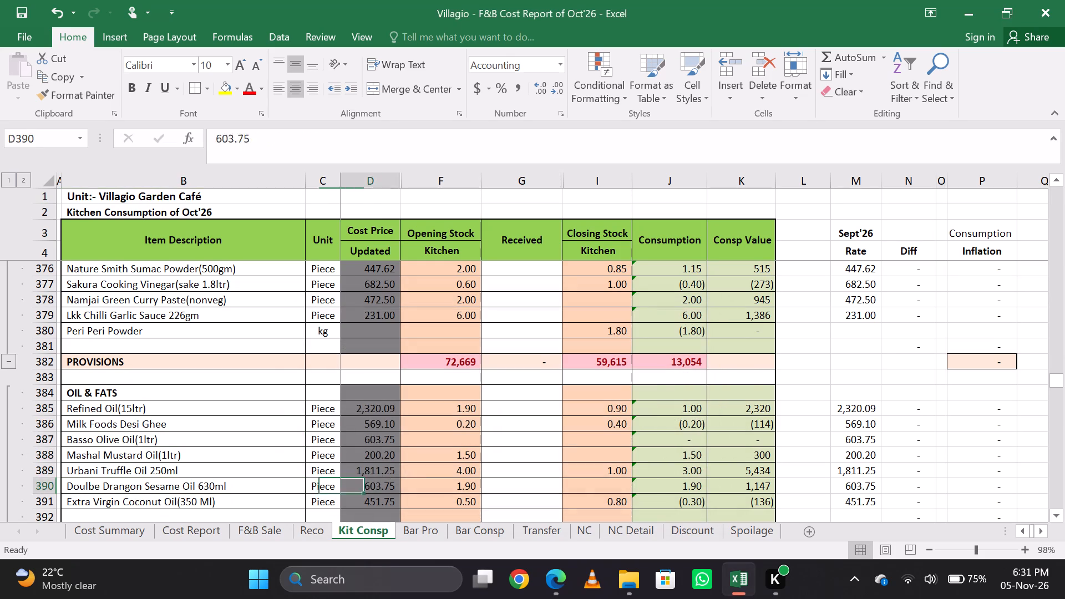
{"action": "key", "text": "Right"}
{"action": "key", "text": "Right"}
{"action": "key", "text": "Right"}
{"action": "key", "text": "Right"}
{"action": "key", "text": "Left"}
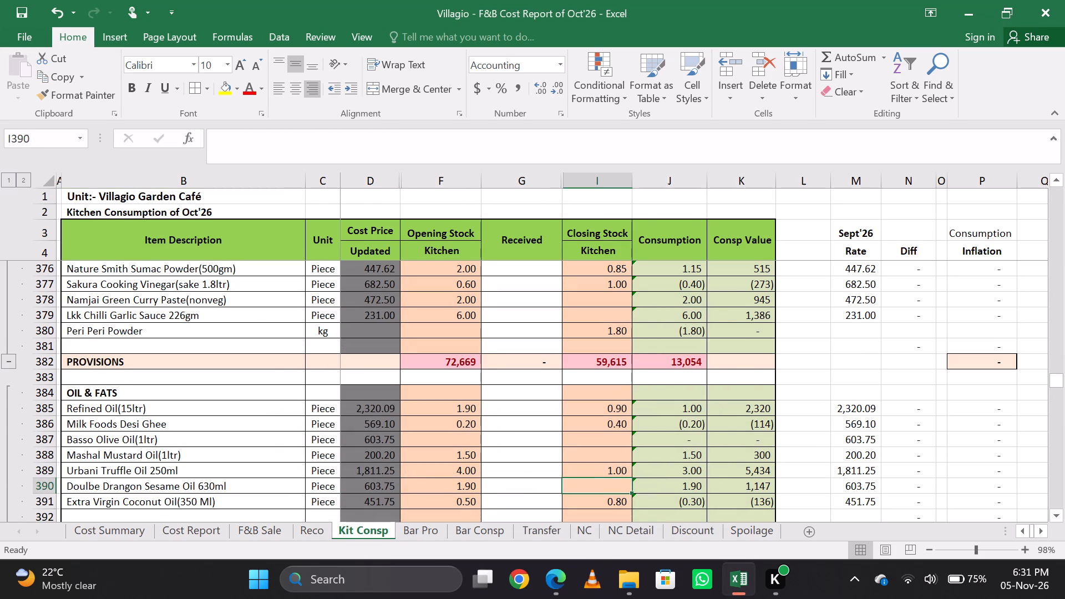
{"action": "key", "text": "Right"}
{"action": "key", "text": "Left"}
{"action": "key", "text": "Right"}
{"action": "key", "text": "Left"}
{"action": "type", "text": ".3"}
{"action": "key", "text": "Return"}
{"action": "key", "text": "Up"}
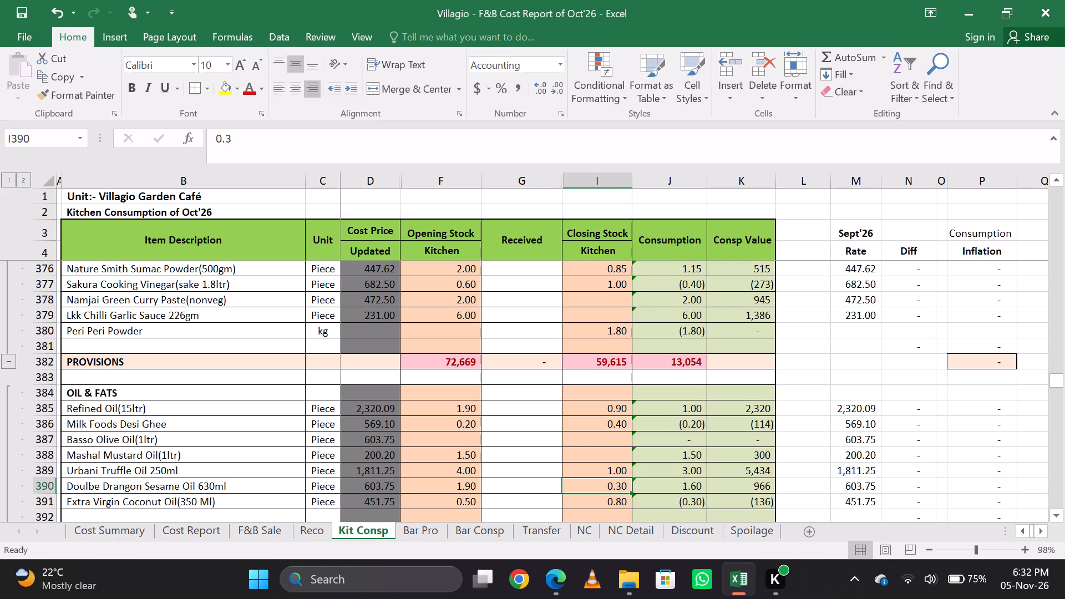
{"action": "key", "text": "Down"}
{"action": "key", "text": "Up"}
Find Potato Starch by searching for "pota" and enter 4 as its kitchen closing stock.
{"action": "key", "text": "ctrl+f"}
{"action": "type", "text": "por"}
{"action": "key", "text": "BackSpace"}
{"action": "type", "text": "ta"}
{"action": "key", "text": "Return"}
{"action": "key", "text": "Return"}
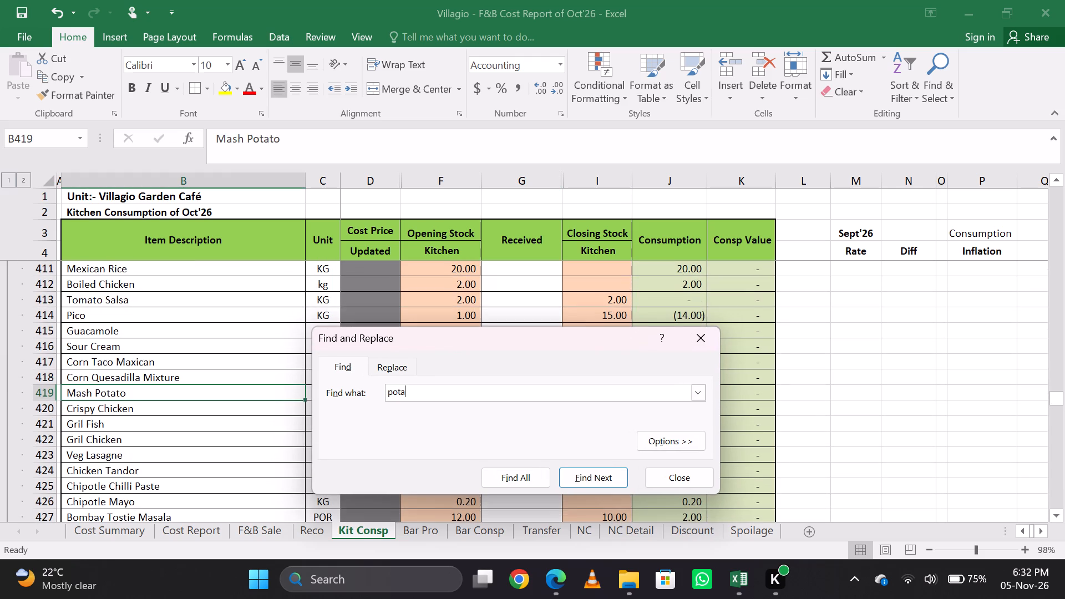
{"action": "key", "text": "Return"}
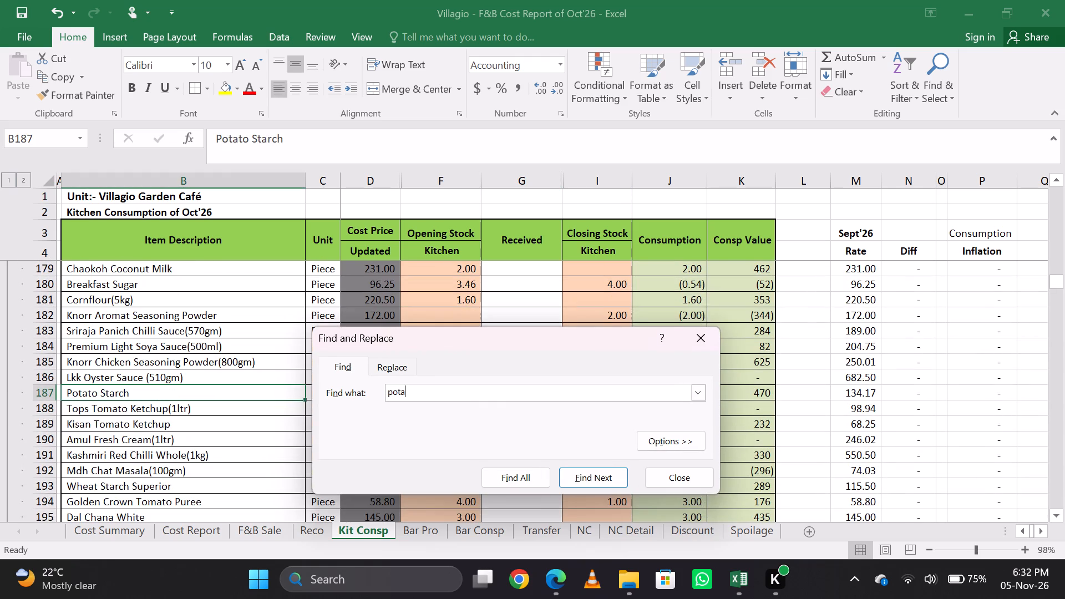
{"action": "key", "text": "Escape"}
{"action": "key", "text": "Right"}
{"action": "key", "text": "Right"}
{"action": "key", "text": "Right"}
{"action": "key", "text": "Right"}
{"action": "key", "text": "Right"}
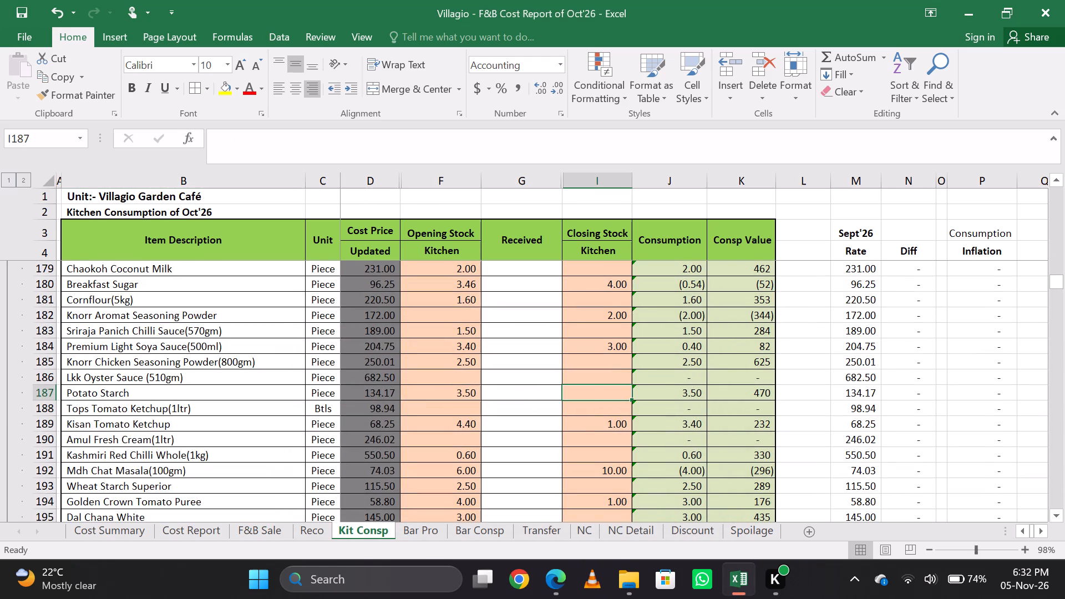
{"action": "key", "text": "4"}
{"action": "key", "text": "Return"}
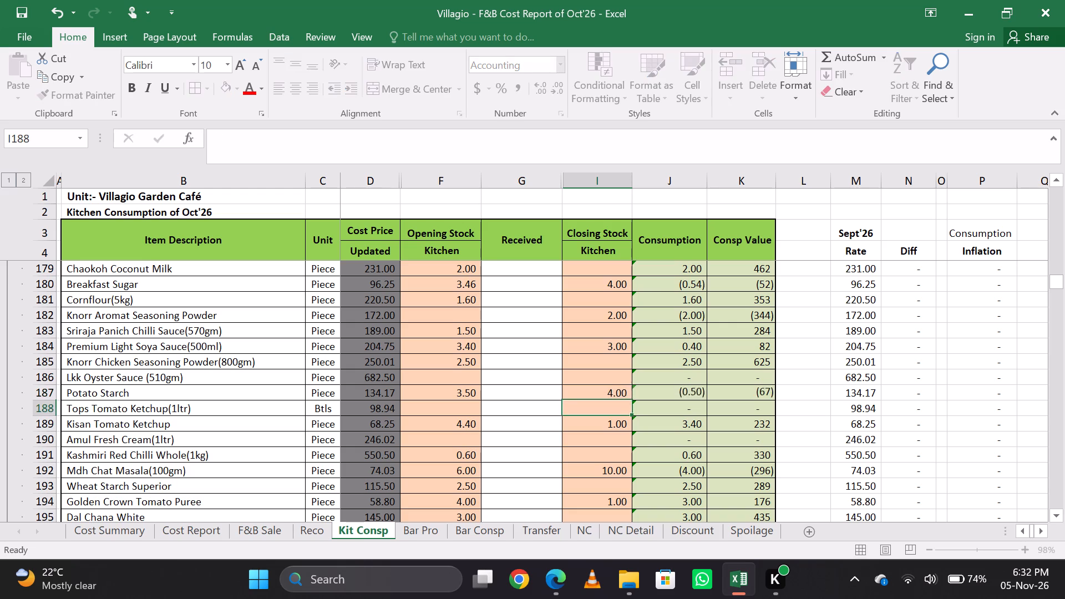
{"action": "key", "text": "Up"}
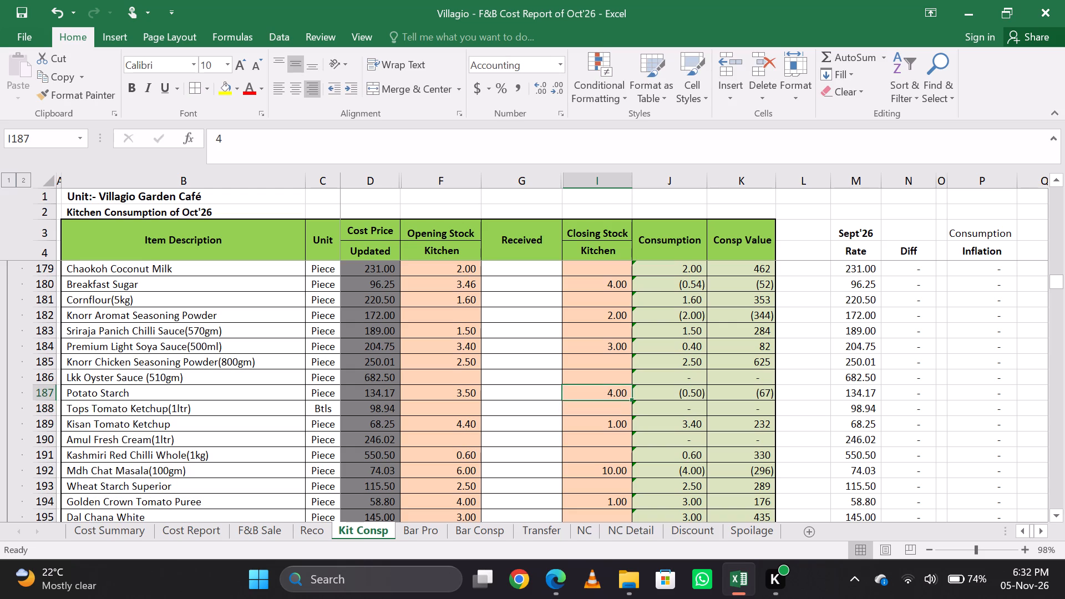
Find Wheat Starch Superior by searching for "wheat s" and enter 5 as its kitchen closing stock.
{"action": "key", "text": "ctrl+f"}
{"action": "key", "text": "BackSpace"}
{"action": "key", "text": "BackSpace"}
{"action": "key", "text": "BackSpace"}
{"action": "key", "text": "BackSpace"}
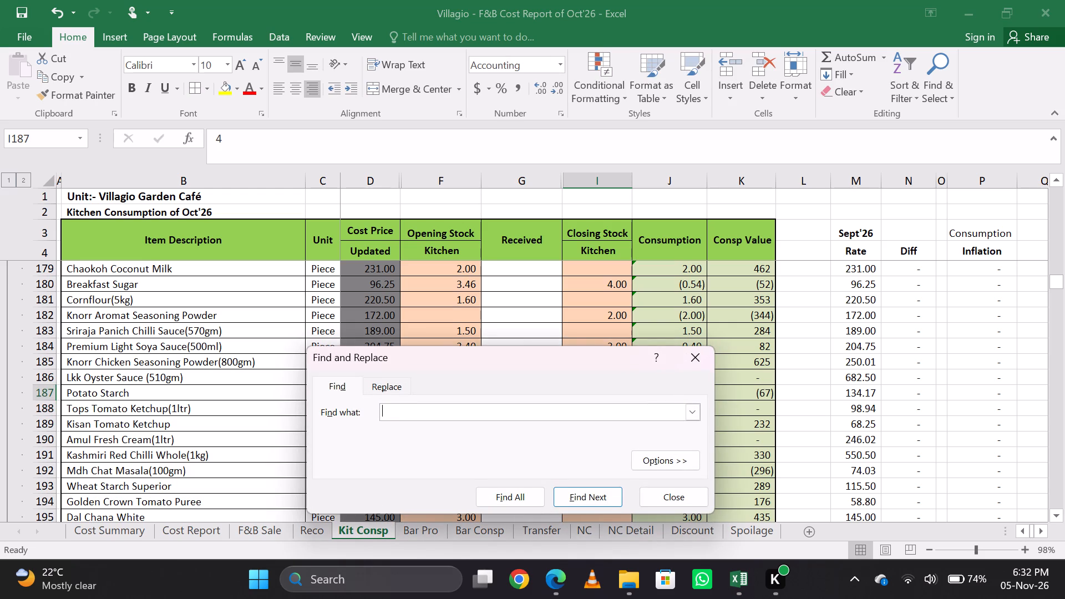
{"action": "key", "text": "BackSpace"}
{"action": "key", "text": "BackSpace"}
{"action": "key", "text": "BackSpace"}
{"action": "type", "text": "whea"}
{"action": "type", "text": "t s"}
{"action": "key", "text": "Return"}
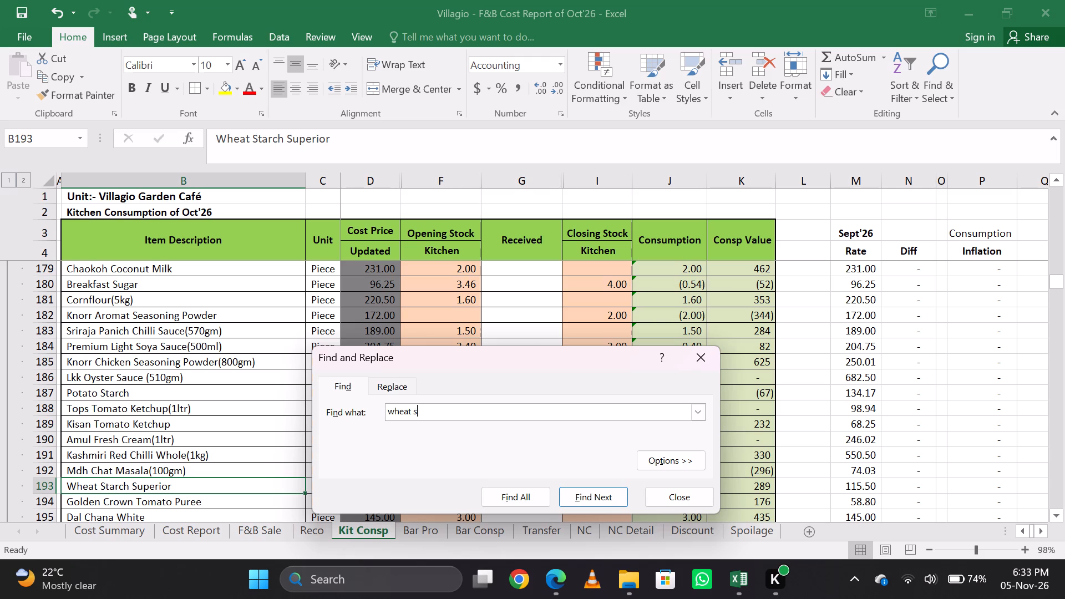
{"action": "key", "text": "Escape"}
{"action": "key", "text": "Right"}
{"action": "key", "text": "Right"}
{"action": "key", "text": "Right"}
{"action": "key", "text": "Right"}
{"action": "key", "text": "Right"}
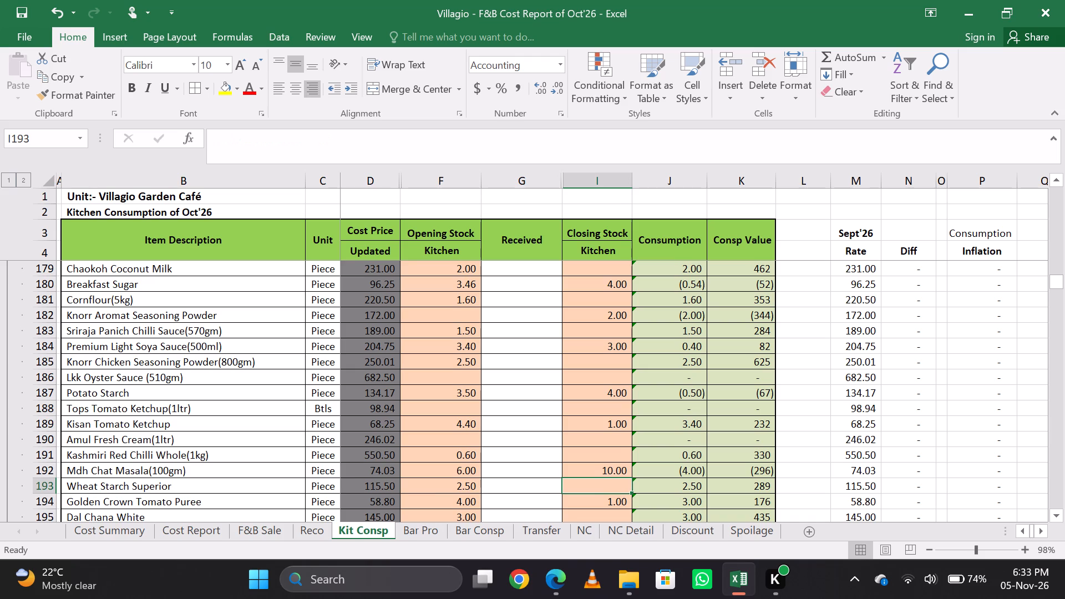
{"action": "key", "text": "5"}
{"action": "key", "text": "Down"}
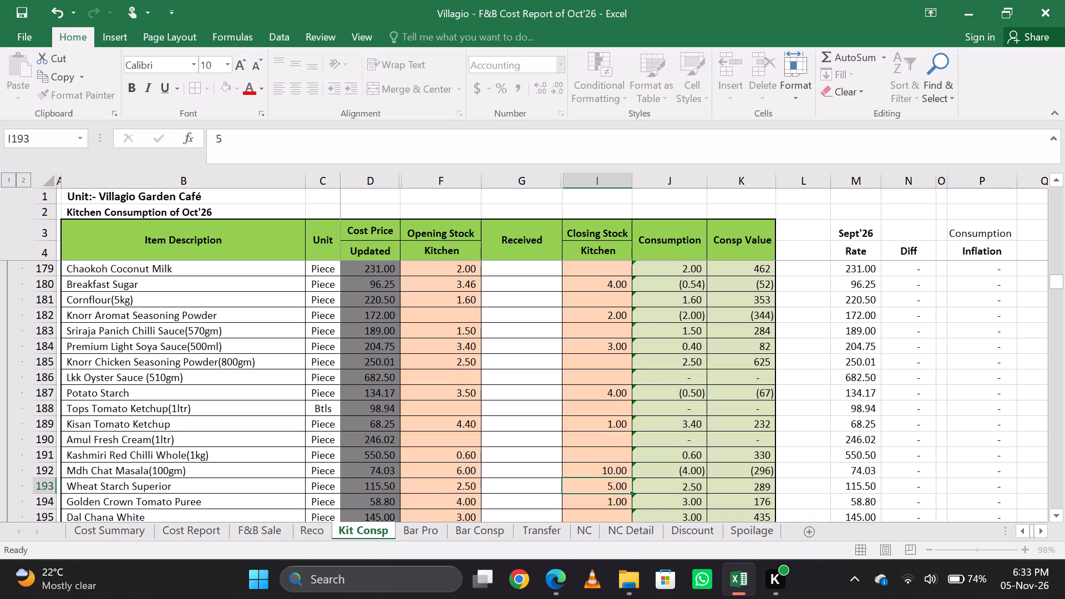
{"action": "key", "text": "Up"}
{"action": "key", "text": "ctrl+f"}
{"action": "key", "text": "Escape"}
{"action": "key", "text": "Down"}
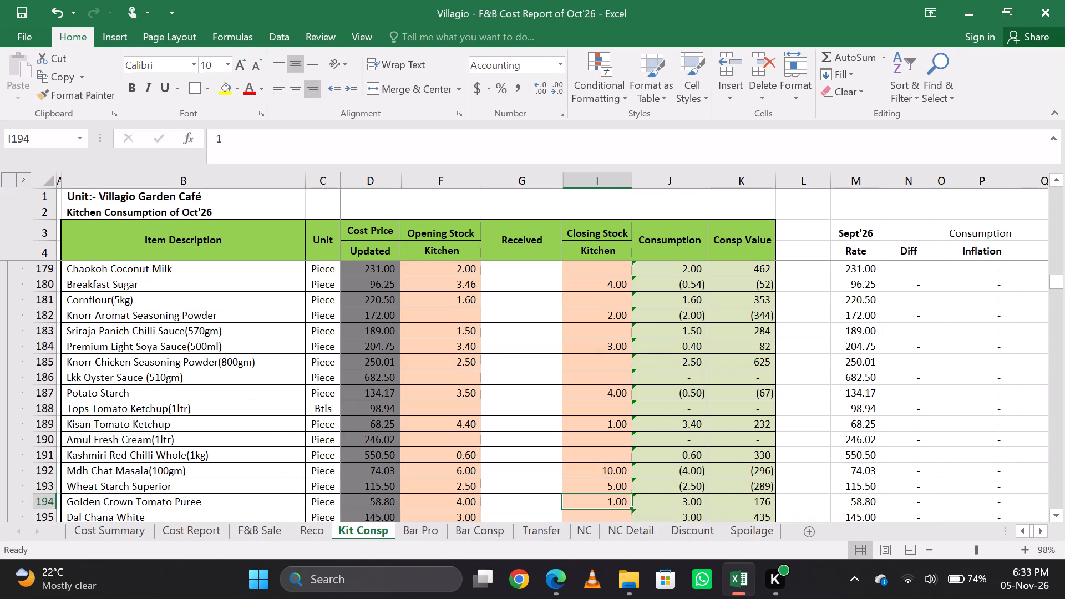
{"action": "key", "text": "Up"}
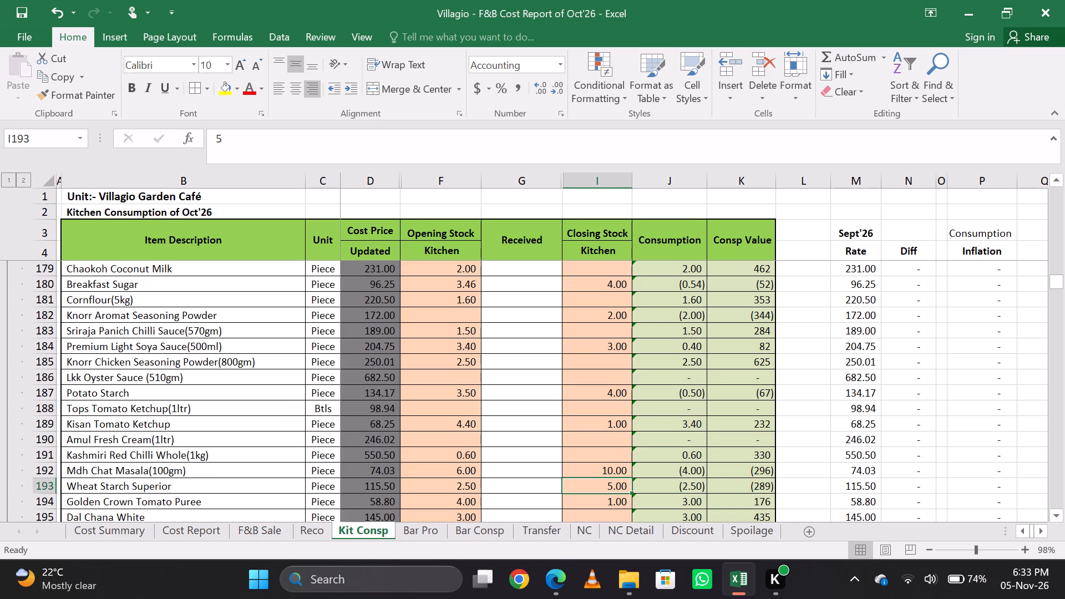
Find Red Lotus Special Flour(1kg) by searching for "red l" and enter 3 as its kitchen closing stock.
{"action": "key", "text": "ctrl+f"}
{"action": "type", "text": "red l"}
{"action": "key", "text": "Return"}
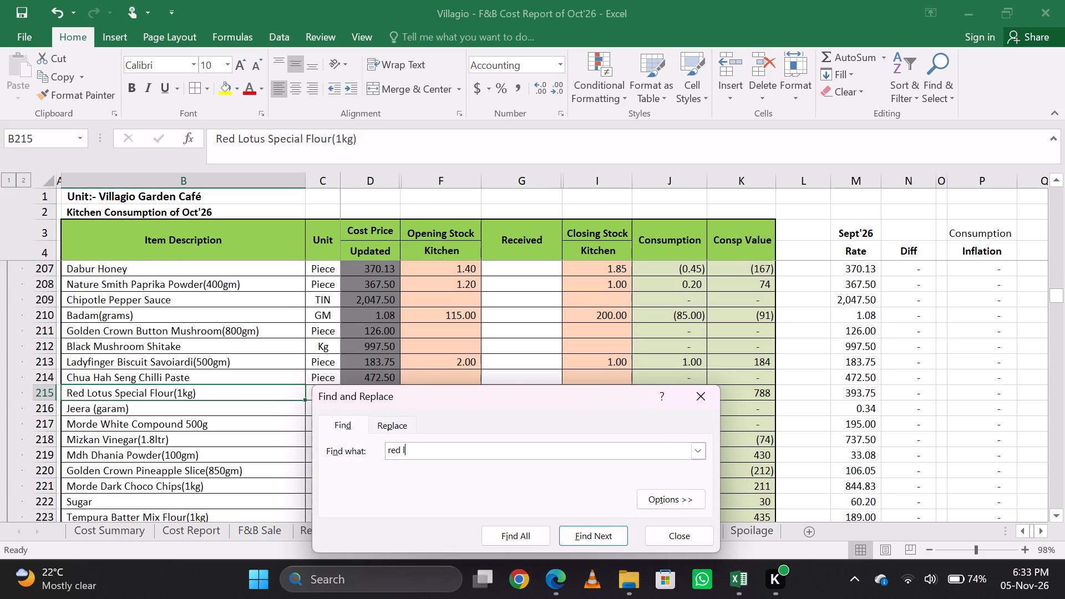
{"action": "key", "text": "Escape"}
{"action": "key", "text": "Right"}
{"action": "key", "text": "Right"}
{"action": "key", "text": "Right"}
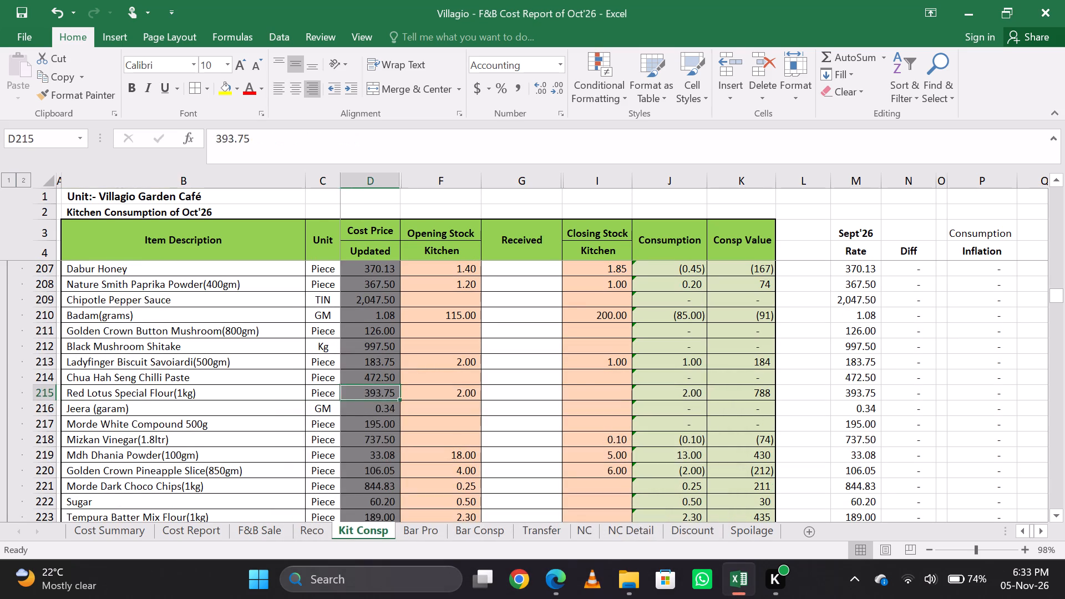
{"action": "key", "text": "Right"}
{"action": "key", "text": "Right"}
{"action": "key", "text": "3"}
{"action": "key", "text": "Down"}
{"action": "key", "text": "Up"}
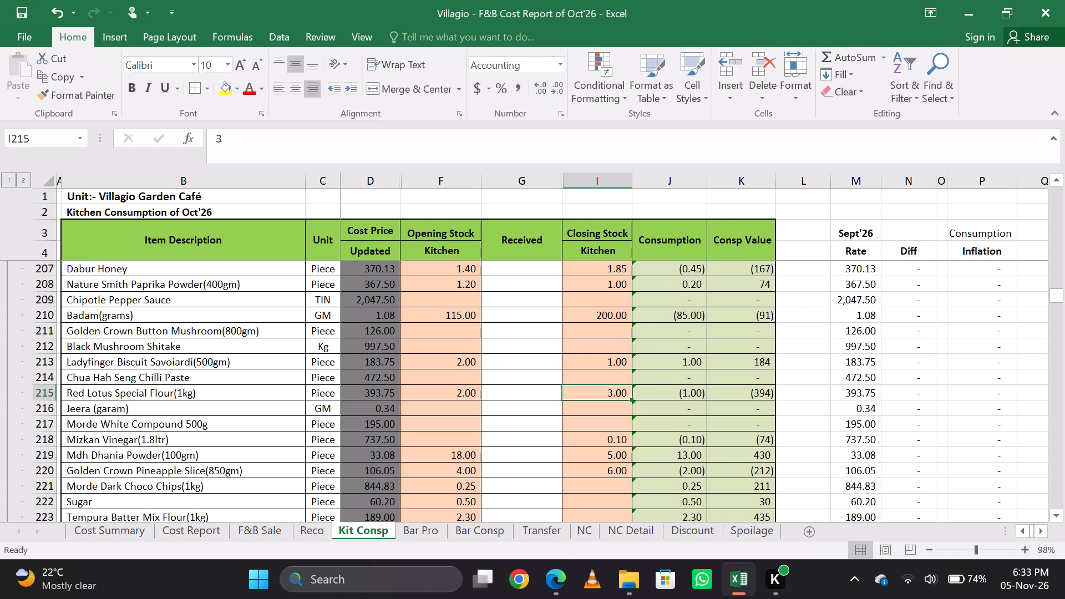
Search the kitchen consumption sheet for "wheat se", clear the search text and close the search.
{"action": "key", "text": "ctrl+f"}
{"action": "key", "text": "BackSpace"}
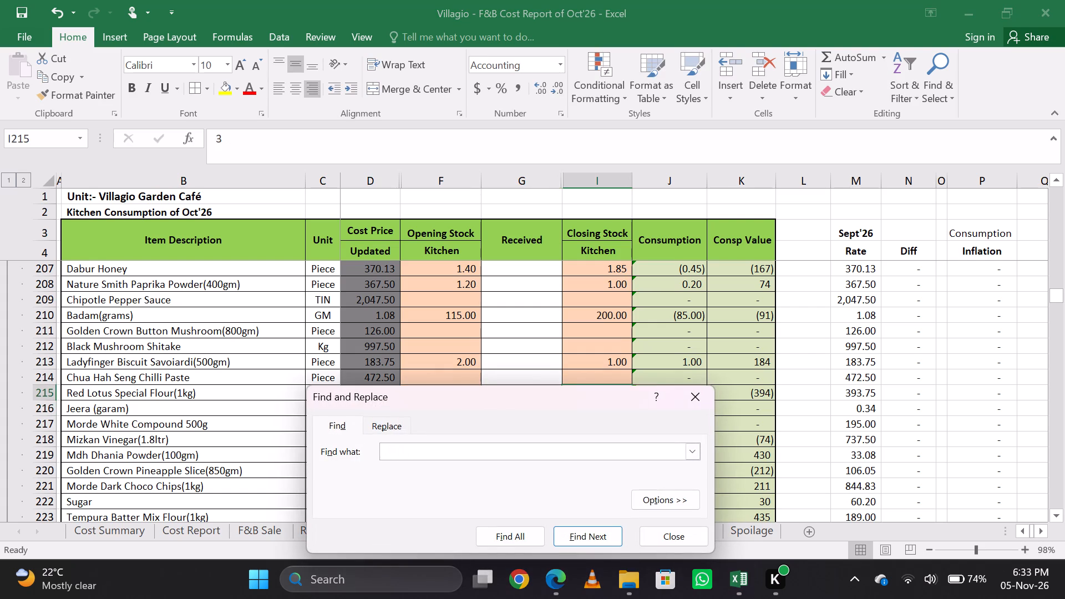
{"action": "type", "text": "wheat"}
{"action": "key", "text": "space"}
{"action": "type", "text": "se"}
{"action": "key", "text": "Return"}
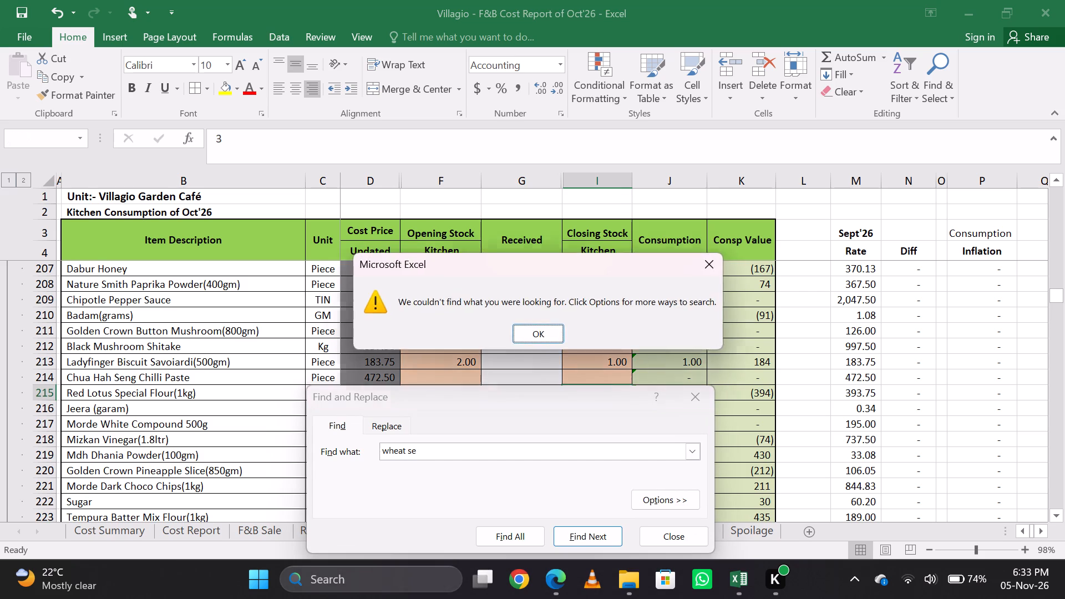
{"action": "key", "text": "Return"}
{"action": "key", "text": "BackSpace"}
{"action": "key", "text": "BackSpace"}
{"action": "key", "text": "BackSpace"}
{"action": "key", "text": "BackSpace"}
{"action": "key", "text": "BackSpace"}
{"action": "key", "text": "BackSpace"}
{"action": "key", "text": "BackSpace"}
{"action": "key", "text": "BackSpace"}
{"action": "key", "text": "BackSpace"}
{"action": "key", "text": "BackSpace"}
{"action": "key", "text": "BackSpace"}
{"action": "key", "text": "BackSpace"}
{"action": "key", "text": "BackSpace"}
{"action": "key", "text": "BackSpace"}
{"action": "key", "text": "BackSpace"}
{"action": "key", "text": "BackSpace"}
{"action": "key", "text": "BackSpace"}
{"action": "key", "text": "BackSpace"}
{"action": "key", "text": "BackSpace"}
{"action": "key", "text": "BackSpace"}
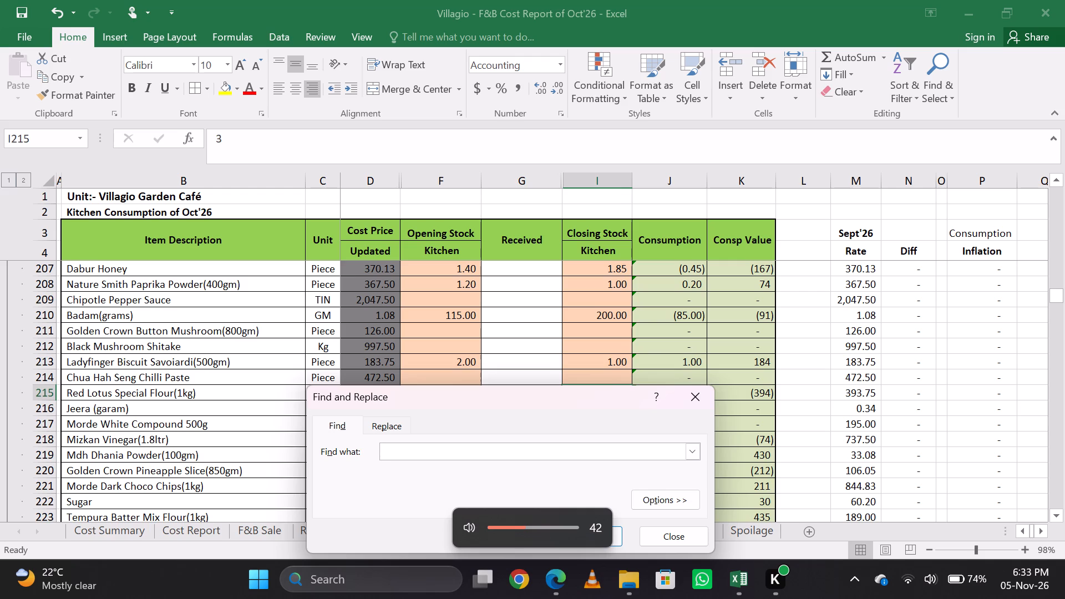
{"action": "key", "text": "BackSpace"}
{"action": "key", "text": "Escape"}
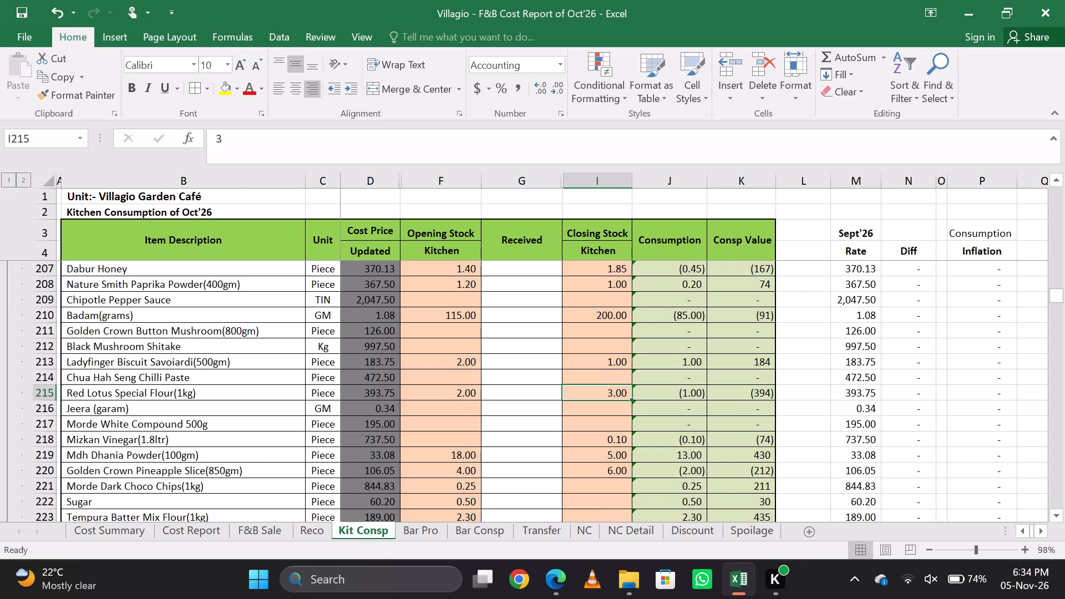
Search the kitchen consumption sheet for "white se" and for the variant "white sea".
{"action": "key", "text": "ctrl+f"}
{"action": "type", "text": "white"}
{"action": "key", "text": "space"}
{"action": "type", "text": "se"}
{"action": "key", "text": "Return"}
{"action": "key", "text": "Return"}
{"action": "key", "text": "BackSpace"}
{"action": "key", "text": "BackSpace"}
{"action": "key", "text": "BackSpace"}
{"action": "key", "text": "BackSpace"}
{"action": "key", "text": "BackSpace"}
{"action": "key", "text": "BackSpace"}
{"action": "key", "text": "BackSpace"}
{"action": "key", "text": "BackSpace"}
{"action": "key", "text": "BackSpace"}
{"action": "key", "text": "BackSpace"}
{"action": "key", "text": "BackSpace"}
{"action": "key", "text": "BackSpace"}
{"action": "key", "text": "BackSpace"}
{"action": "key", "text": "BackSpace"}
{"action": "key", "text": "BackSpace"}
{"action": "key", "text": "BackSpace"}
{"action": "key", "text": "BackSpace"}
{"action": "key", "text": "BackSpace"}
{"action": "key", "text": "BackSpace"}
{"action": "key", "text": "BackSpace"}
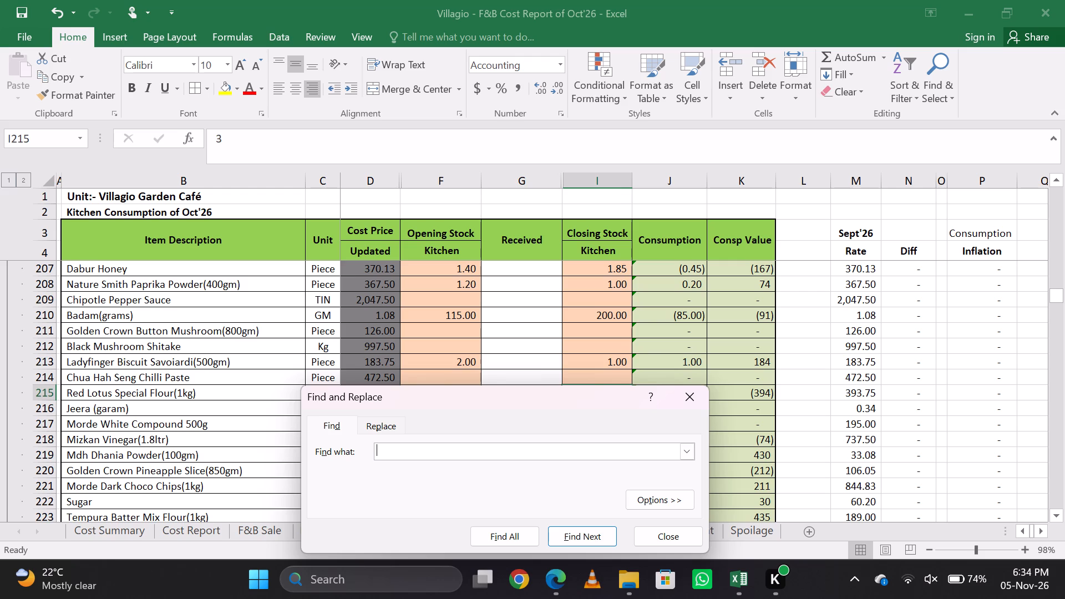
{"action": "key", "text": "BackSpace"}
{"action": "type", "text": "wh"}
{"action": "type", "text": "ite sea"}
{"action": "key", "text": "Return"}
{"action": "key", "text": "Return"}
Search the kitchen consumption sheet for "seas" and go through the matching items.
{"action": "key", "text": "BackSpace"}
{"action": "key", "text": "BackSpace"}
{"action": "key", "text": "BackSpace"}
{"action": "key", "text": "BackSpace"}
{"action": "key", "text": "BackSpace"}
{"action": "key", "text": "BackSpace"}
{"action": "key", "text": "BackSpace"}
{"action": "key", "text": "BackSpace"}
{"action": "key", "text": "BackSpace"}
{"action": "key", "text": "BackSpace"}
{"action": "key", "text": "BackSpace"}
{"action": "key", "text": "BackSpace"}
{"action": "key", "text": "BackSpace"}
{"action": "key", "text": "BackSpace"}
{"action": "key", "text": "BackSpace"}
{"action": "key", "text": "BackSpace"}
{"action": "key", "text": "BackSpace"}
{"action": "key", "text": "BackSpace"}
{"action": "key", "text": "BackSpace"}
{"action": "key", "text": "BackSpace"}
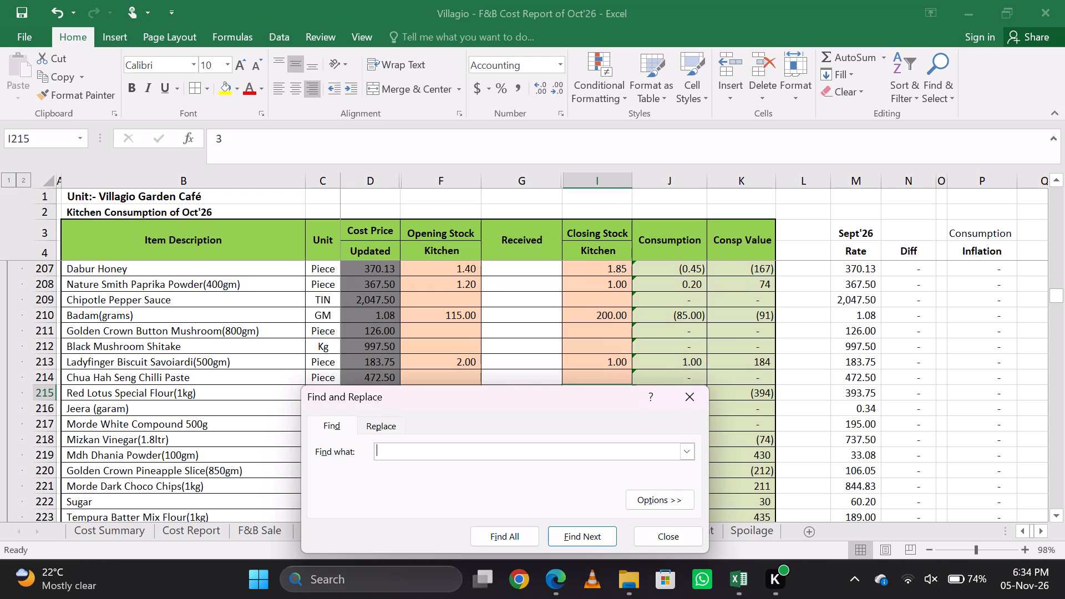
{"action": "type", "text": "seas"}
{"action": "key", "text": "Return"}
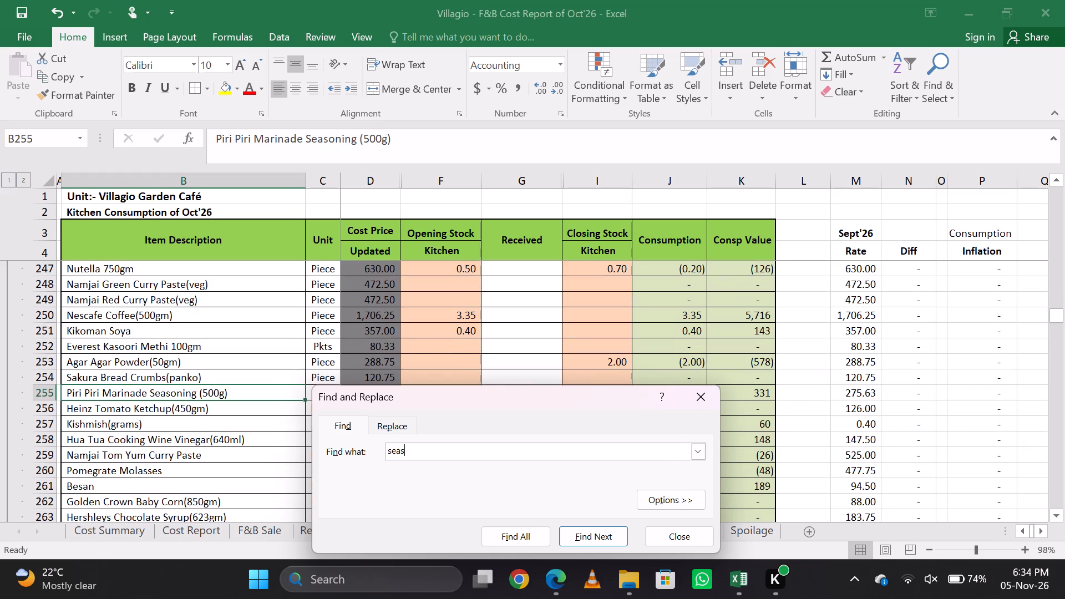
{"action": "key", "text": "Return"}
{"action": "key", "text": "Return"}
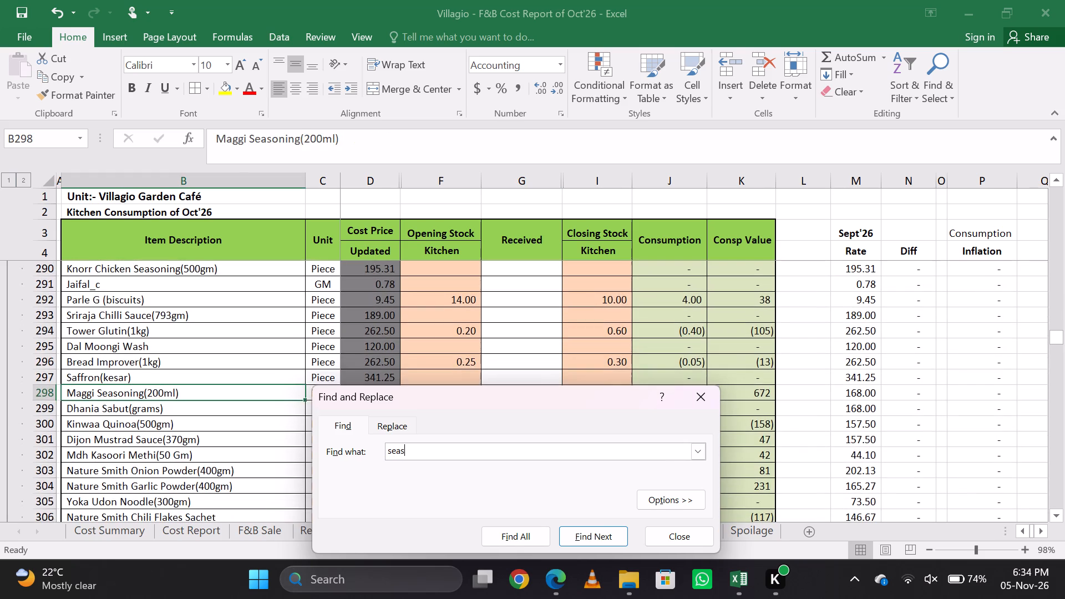
Find Sesame Seed White by searching for "seed" and enter 1 as its kitchen closing stock.
{"action": "key", "text": "BackSpace"}
{"action": "key", "text": "BackSpace"}
{"action": "key", "text": "BackSpace"}
{"action": "key", "text": "BackSpace"}
{"action": "key", "text": "BackSpace"}
{"action": "key", "text": "BackSpace"}
{"action": "key", "text": "BackSpace"}
{"action": "key", "text": "BackSpace"}
{"action": "key", "text": "BackSpace"}
{"action": "key", "text": "BackSpace"}
{"action": "key", "text": "BackSpace"}
{"action": "key", "text": "BackSpace"}
{"action": "key", "text": "BackSpace"}
{"action": "key", "text": "BackSpace"}
{"action": "key", "text": "BackSpace"}
{"action": "key", "text": "BackSpace"}
{"action": "key", "text": "BackSpace"}
{"action": "key", "text": "BackSpace"}
{"action": "key", "text": "BackSpace"}
{"action": "key", "text": "BackSpace"}
{"action": "type", "text": "seed"}
{"action": "key", "text": "Return"}
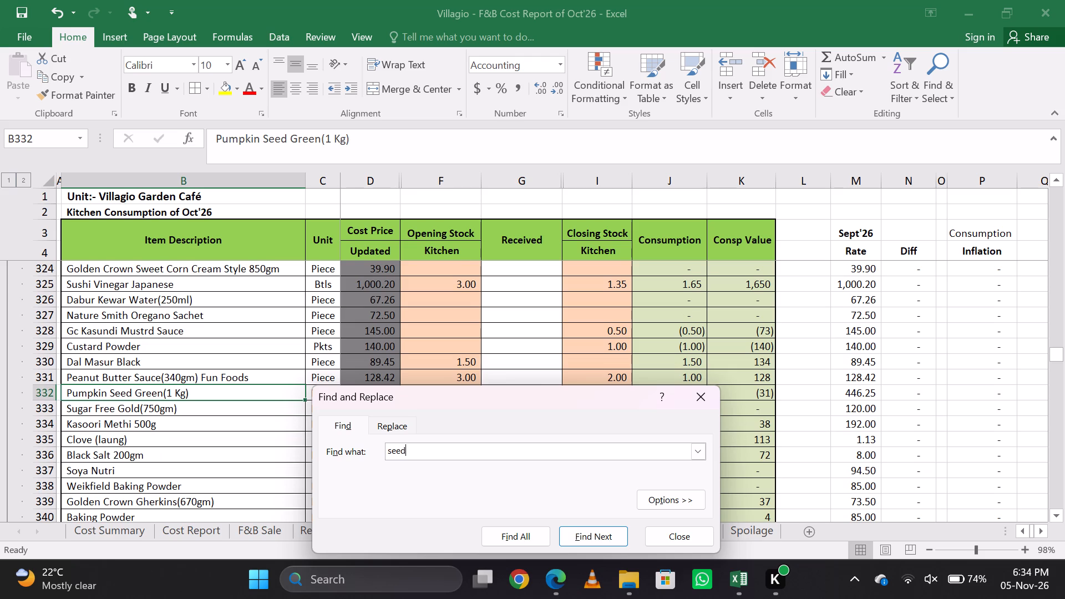
{"action": "key", "text": "Return"}
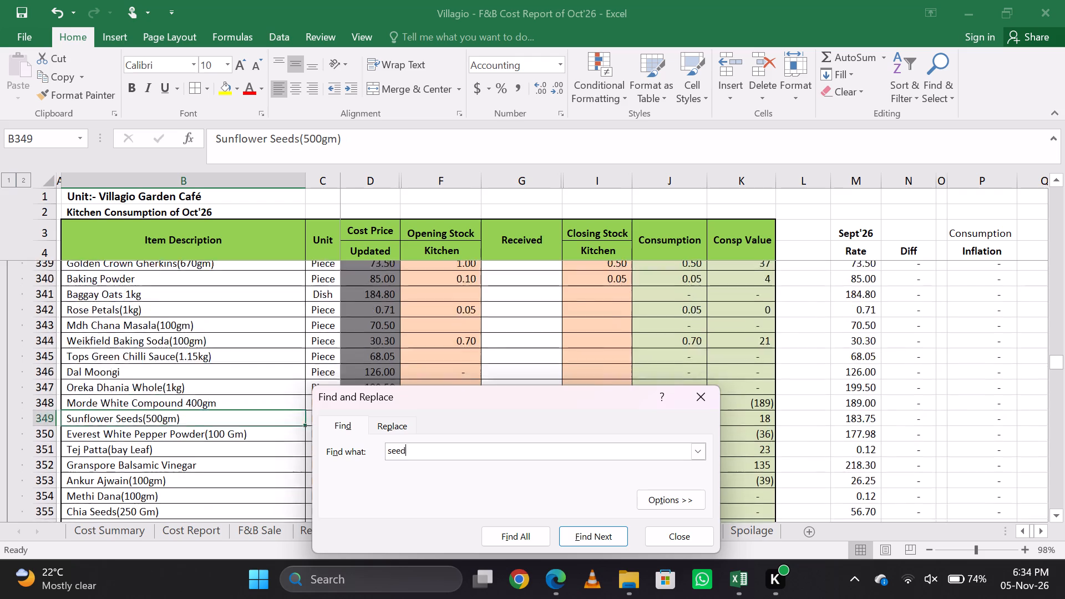
{"action": "key", "text": "Return"}
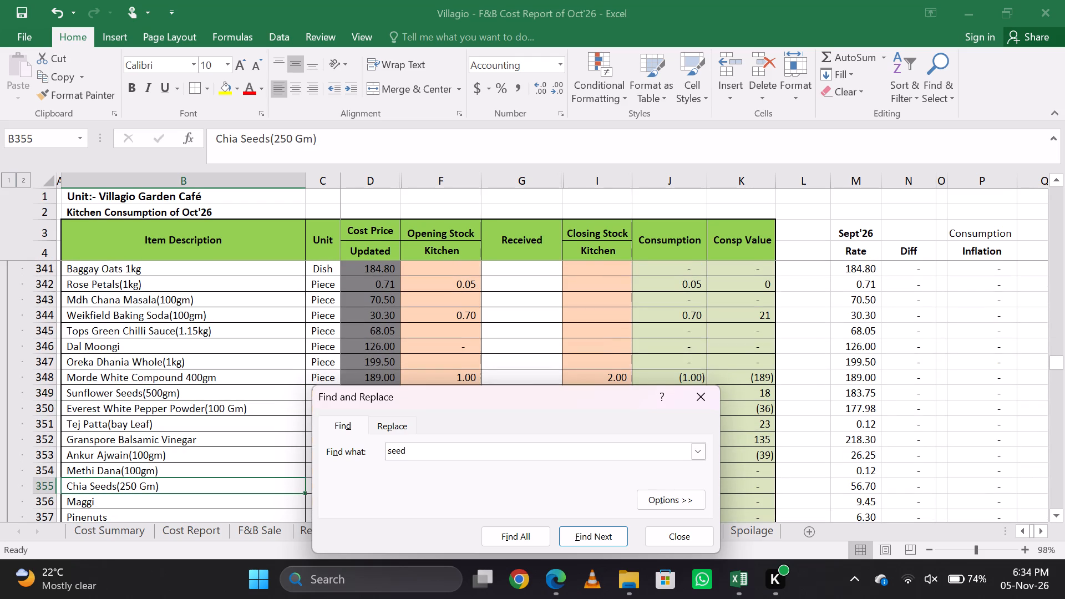
{"action": "key", "text": "Return"}
{"action": "key", "text": "Return"}
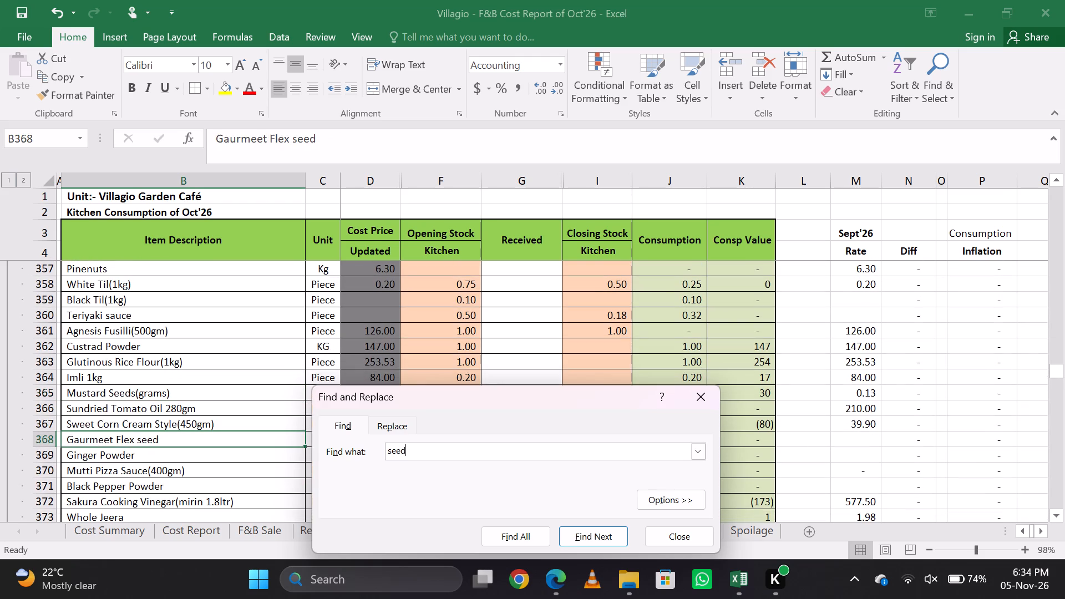
{"action": "key", "text": "Return"}
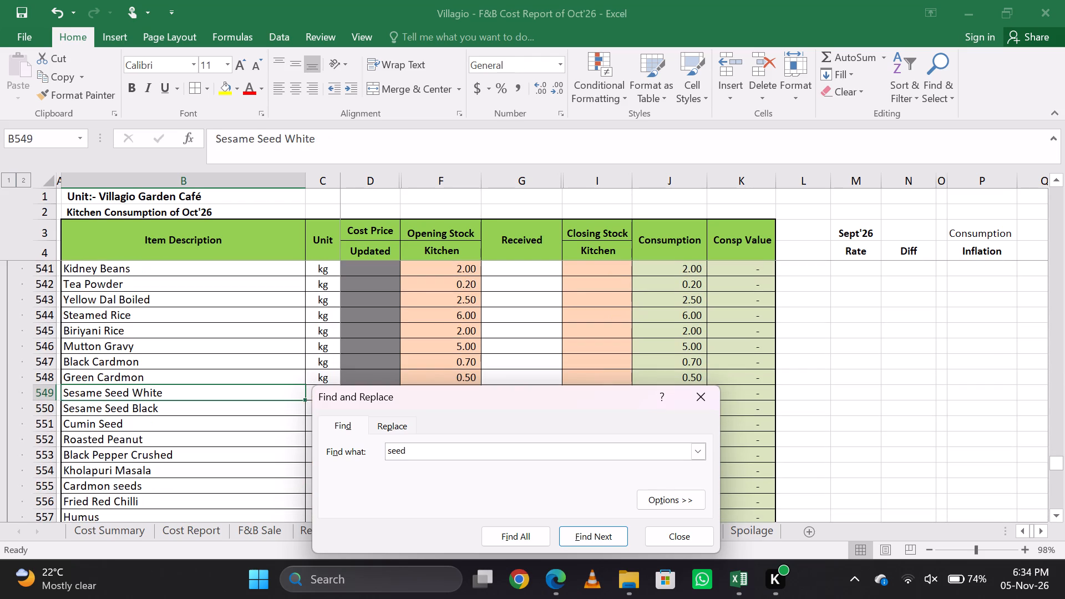
{"action": "key", "text": "Return"}
{"action": "key", "text": "Escape"}
{"action": "key", "text": "Up"}
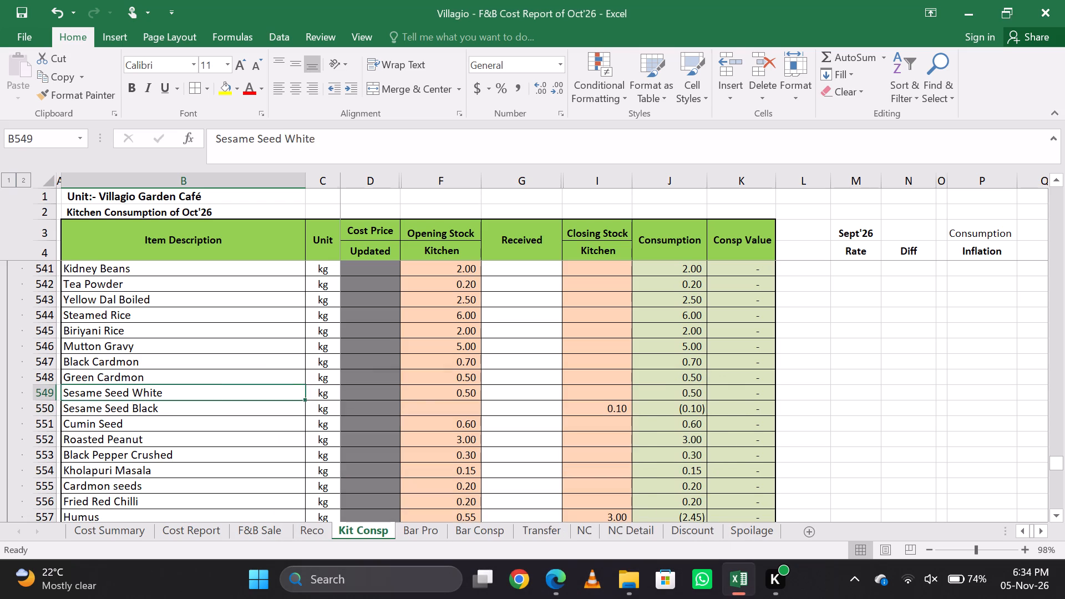
{"action": "key", "text": "Right"}
{"action": "key", "text": "Right"}
{"action": "key", "text": "Right"}
{"action": "key", "text": "Right"}
{"action": "key", "text": "Right"}
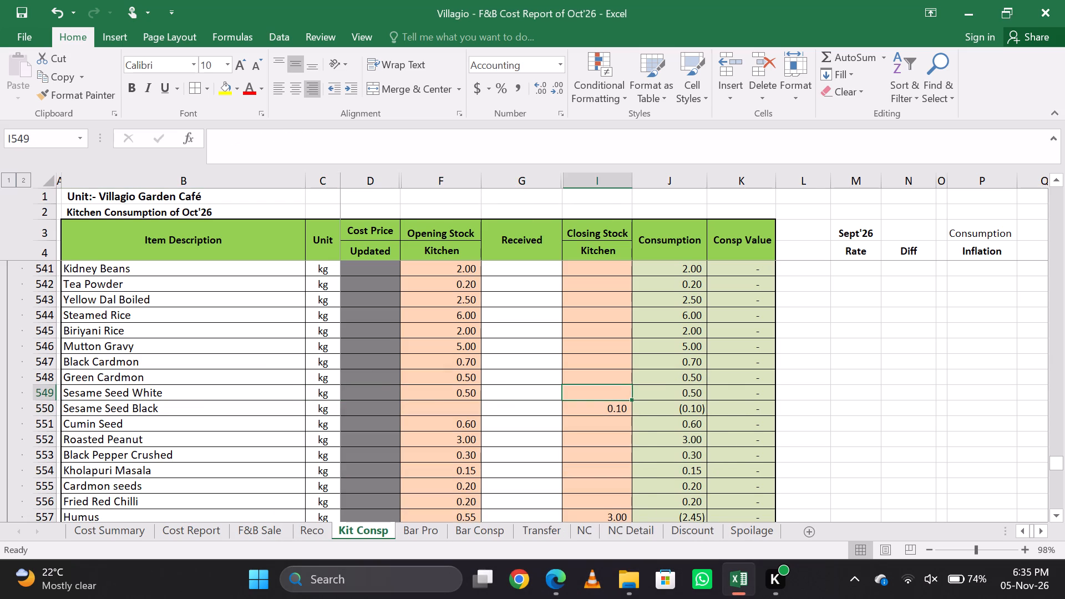
{"action": "key", "text": "1"}
{"action": "key", "text": "Down"}
{"action": "key", "text": "Up"}
Find Nature Smith Garlic Powder(400gm) by searching for "garlic" and add .55 to its kitchen closing stock as the formula =1.2+.55.
{"action": "key", "text": "ctrl+f"}
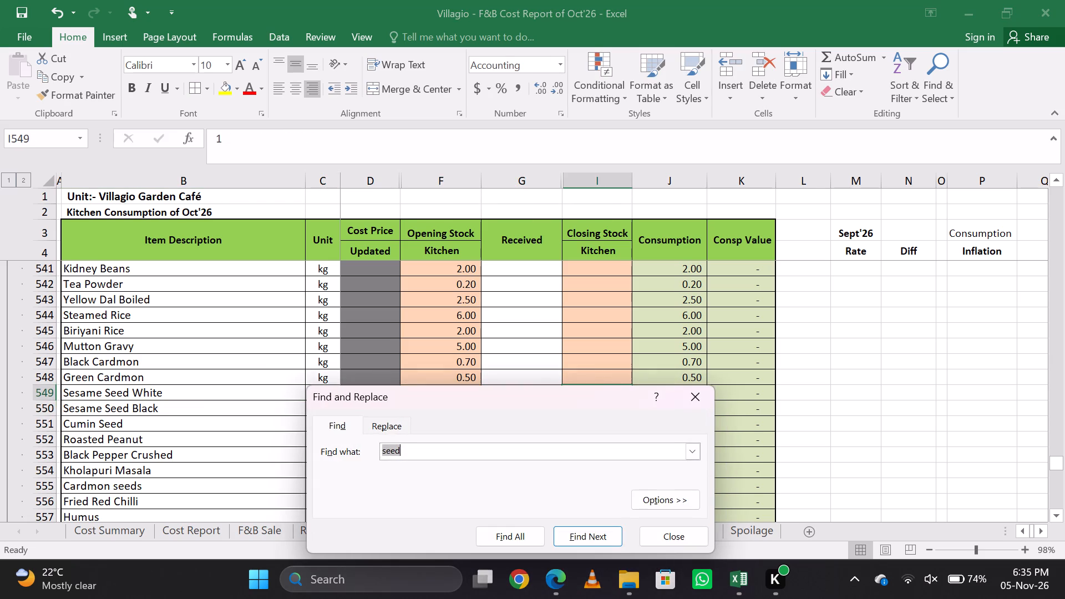
{"action": "key", "text": "BackSpace"}
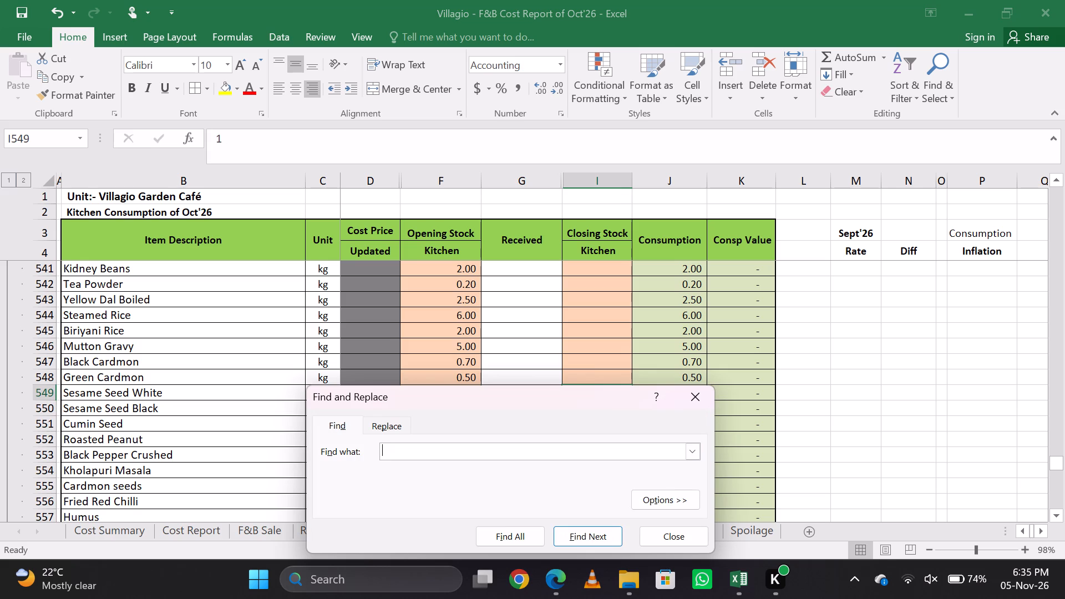
{"action": "key", "text": "BackSpace"}
{"action": "type", "text": "garlic"}
{"action": "key", "text": "Return"}
{"action": "key", "text": "Return"}
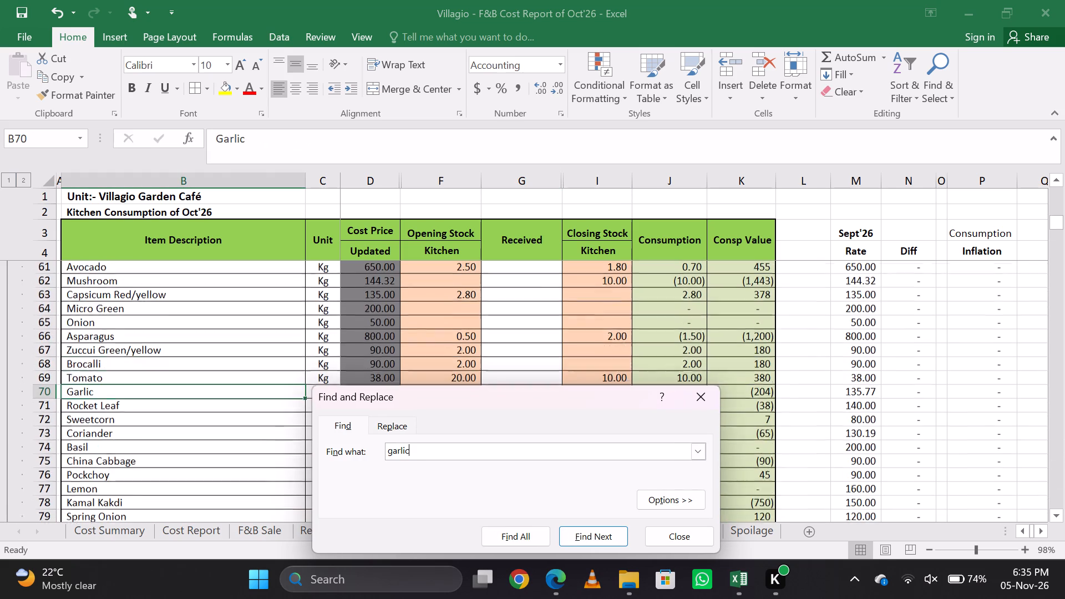
{"action": "key", "text": "Return"}
{"action": "key", "text": "Return"}
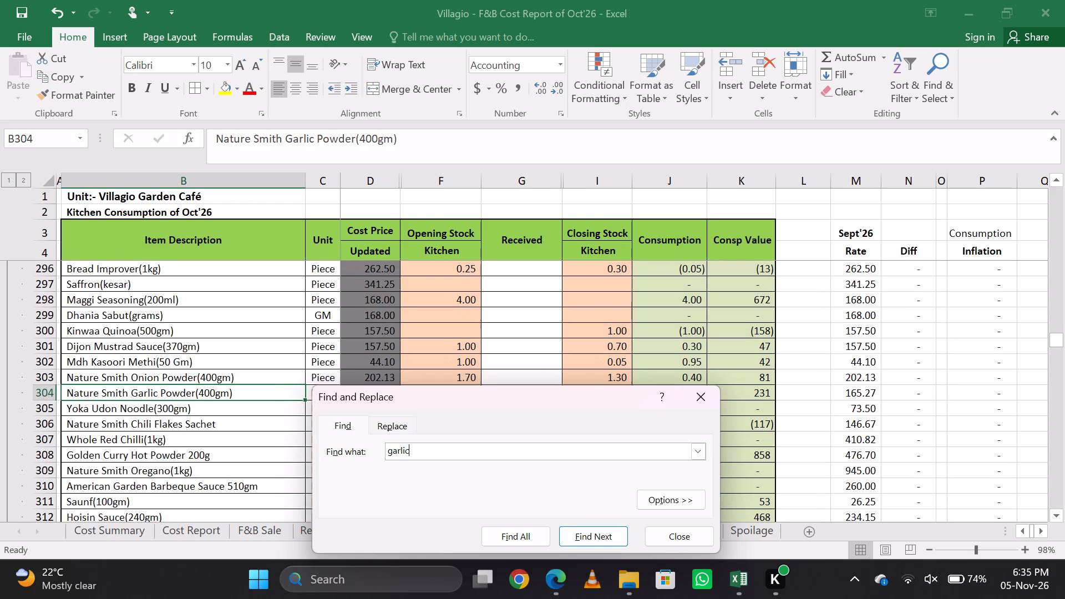
{"action": "key", "text": "Escape"}
{"action": "key", "text": "Right"}
{"action": "key", "text": "Right"}
{"action": "key", "text": "Right"}
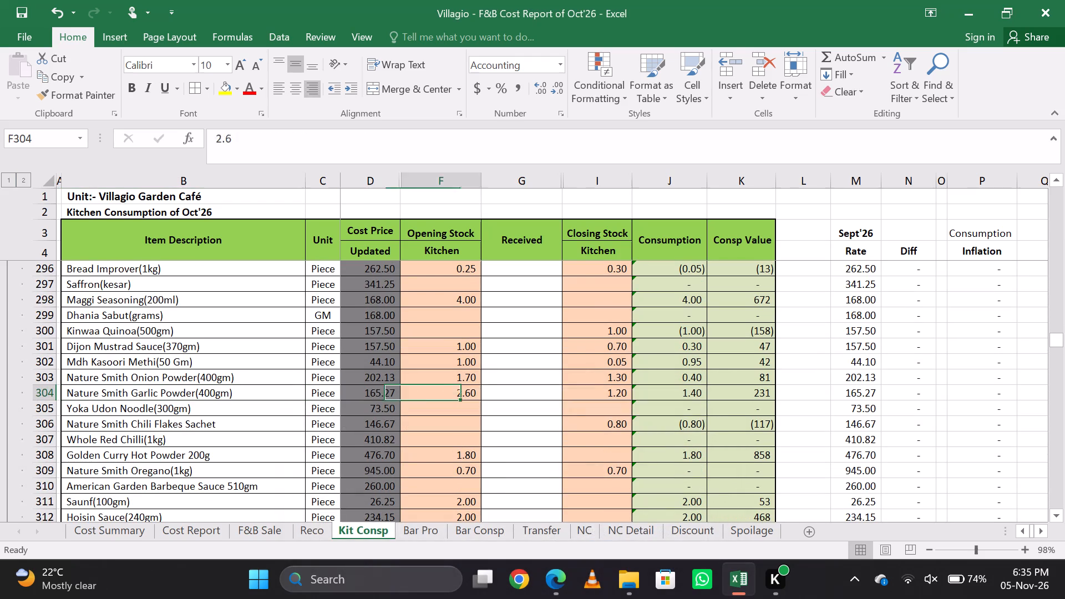
{"action": "key", "text": "Right"}
{"action": "key", "text": "Right"}
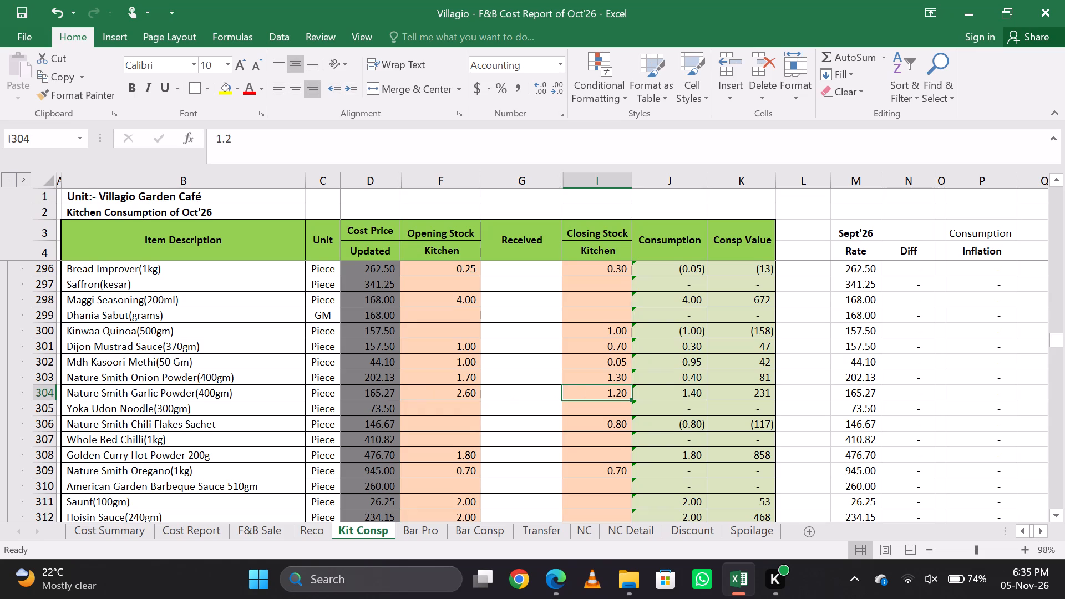
{"action": "left_click", "coordinate": [262, 141]}
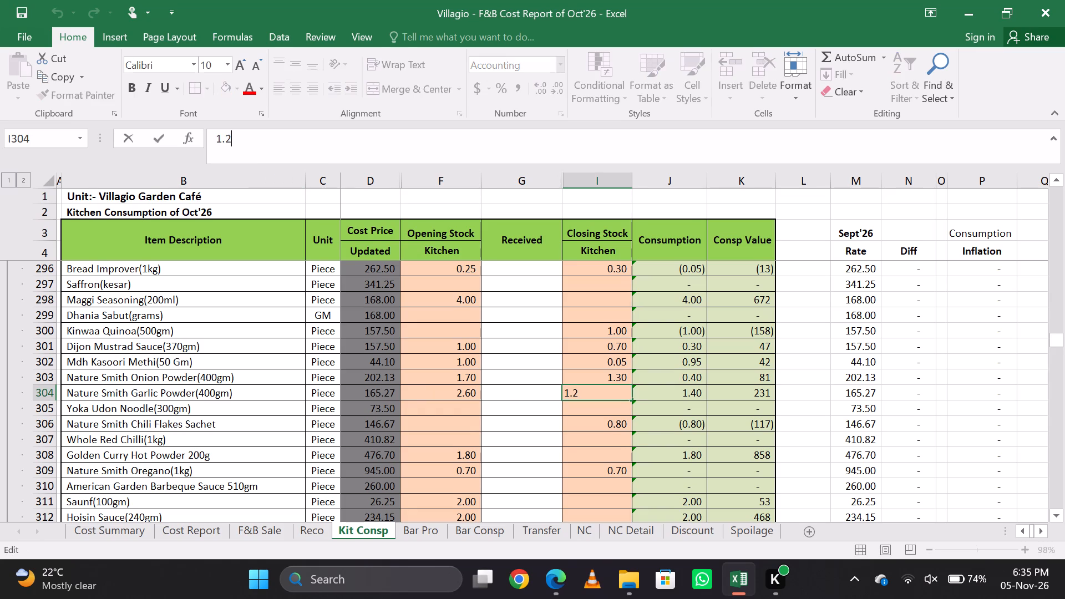
{"action": "key", "text": "period"}
{"action": "key", "text": "BackSpace"}
{"action": "key", "text": "shift+plus"}
{"action": "key", "text": "Left"}
{"action": "key", "text": "Left"}
{"action": "key", "text": "Left"}
{"action": "key", "text": "Left"}
{"action": "key", "text": "Left"}
{"action": "key", "text": "Left"}
{"action": "key", "text": "Left"}
{"action": "key", "text": "Left"}
{"action": "key", "text": "Left"}
{"action": "key", "text": "Left"}
{"action": "key", "text": "Left"}
{"action": "key", "text": "equal"}
{"action": "key", "text": "Right"}
{"action": "key", "text": "Right"}
{"action": "key", "text": "Right"}
{"action": "key", "text": "Right"}
{"action": "key", "text": "Right"}
{"action": "key", "text": "Right"}
{"action": "key", "text": "Right"}
{"action": "key", "text": "Right"}
{"action": "key", "text": "Right"}
{"action": "key", "text": "Right"}
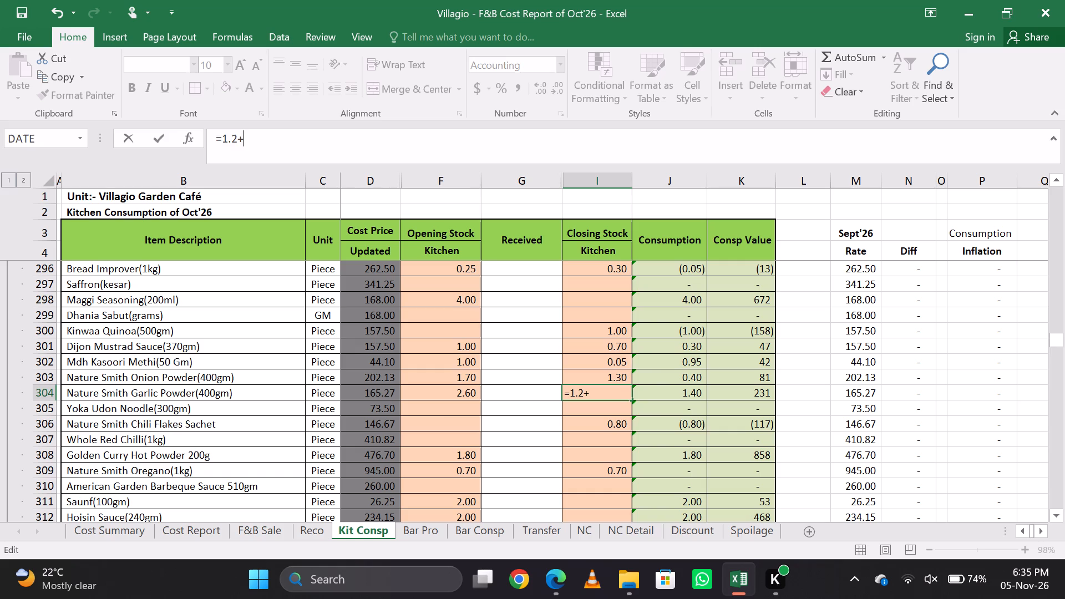
{"action": "type", "text": ".55"}
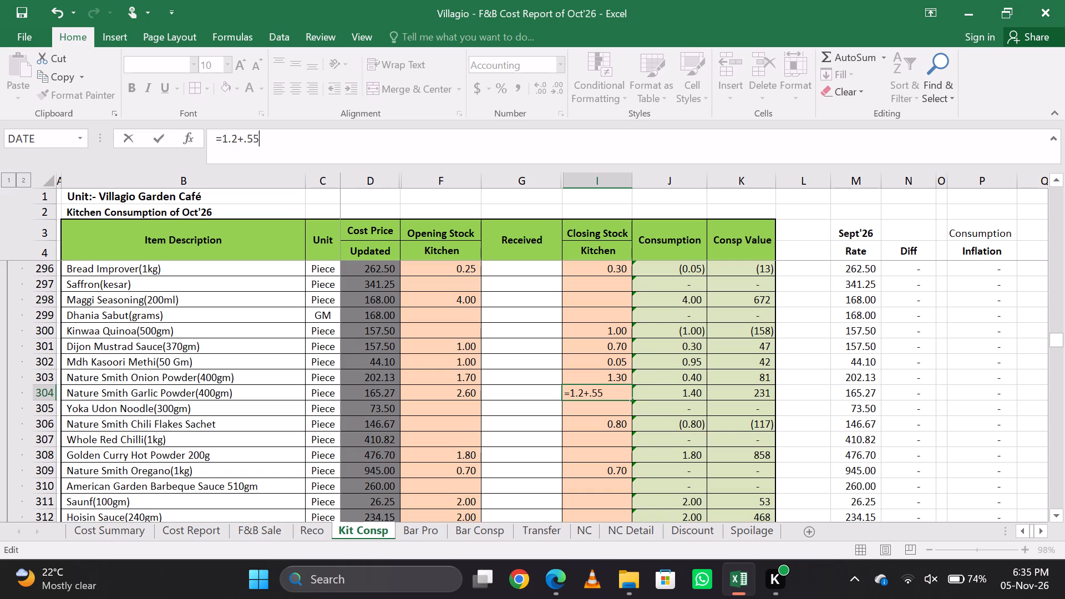
{"action": "key", "text": "Return"}
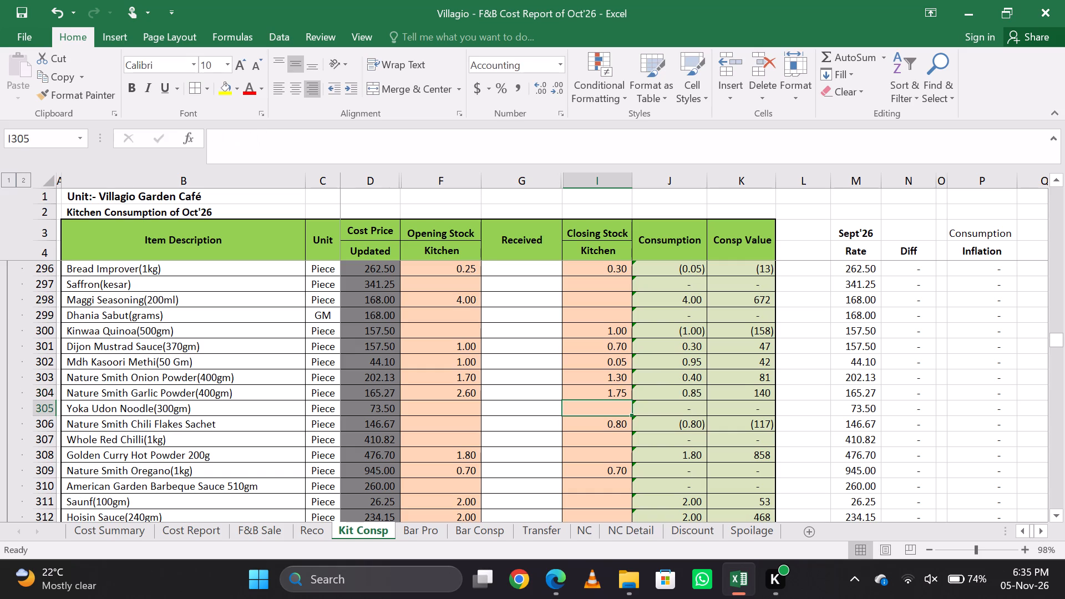
{"action": "key", "text": "Up"}
Find Nature Smith Onion Powder(400gm) by searching for "onion pow" and go to its kitchen closing stock.
{"action": "key", "text": "ctrl+f"}
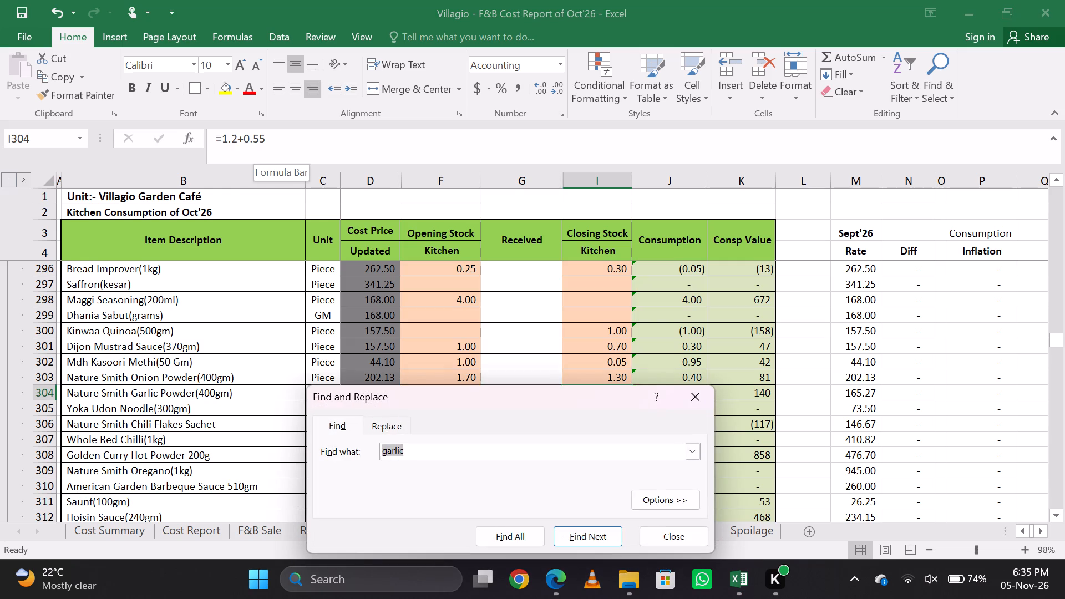
{"action": "key", "text": "BackSpace"}
{"action": "key", "text": "BackSpace"}
{"action": "key", "text": "BackSpace"}
{"action": "type", "text": "onion pow"}
{"action": "key", "text": "Return"}
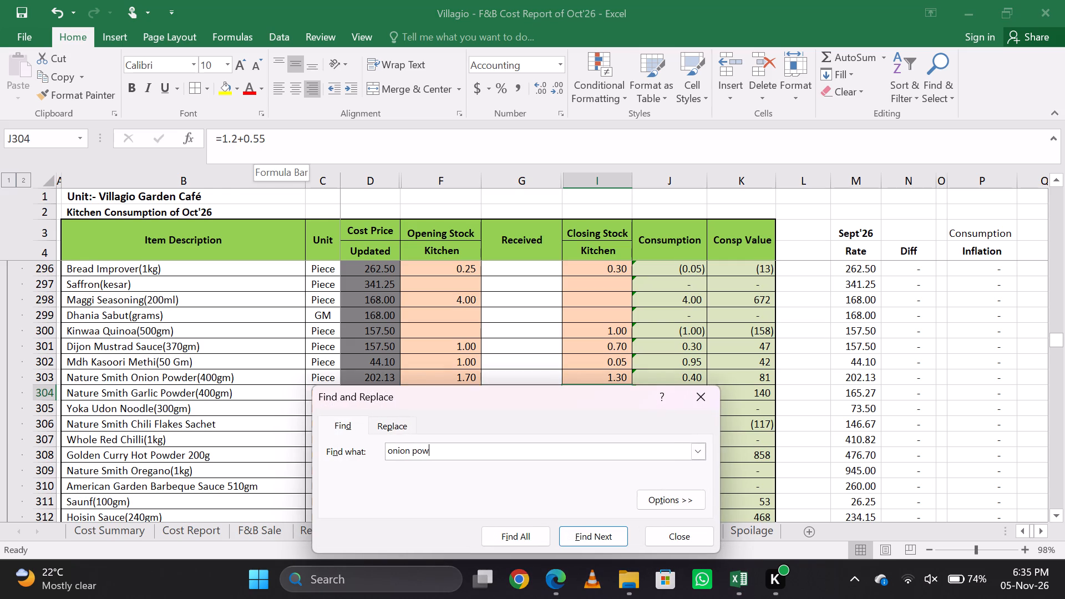
{"action": "key", "text": "Escape"}
{"action": "key", "text": "Right"}
{"action": "key", "text": "Right"}
{"action": "key", "text": "Right"}
{"action": "key", "text": "Right"}
{"action": "key", "text": "Right"}
{"action": "key", "text": "Right"}
{"action": "key", "text": "Left"}
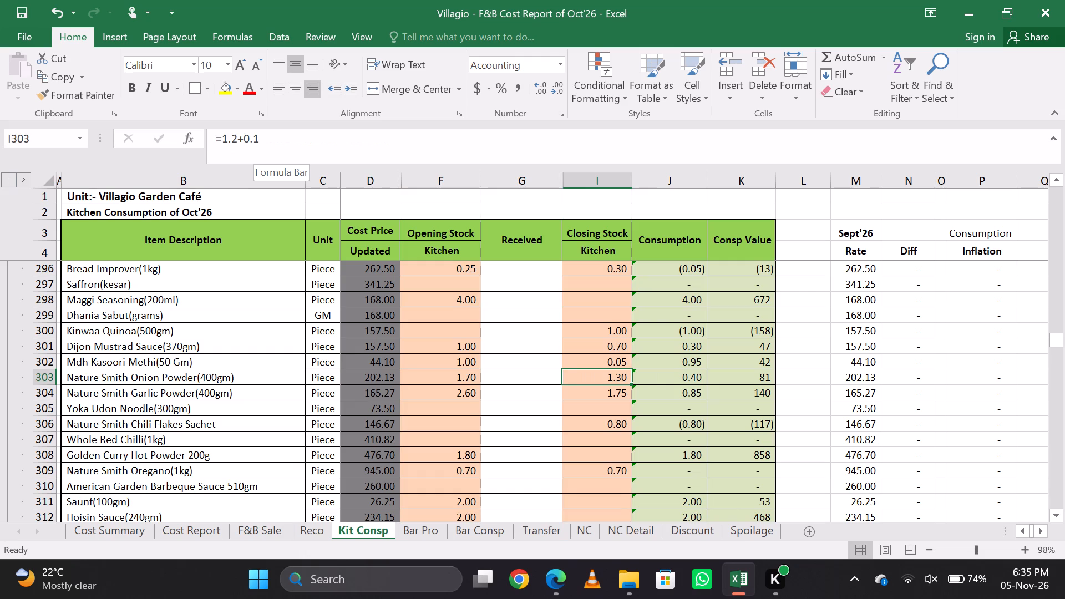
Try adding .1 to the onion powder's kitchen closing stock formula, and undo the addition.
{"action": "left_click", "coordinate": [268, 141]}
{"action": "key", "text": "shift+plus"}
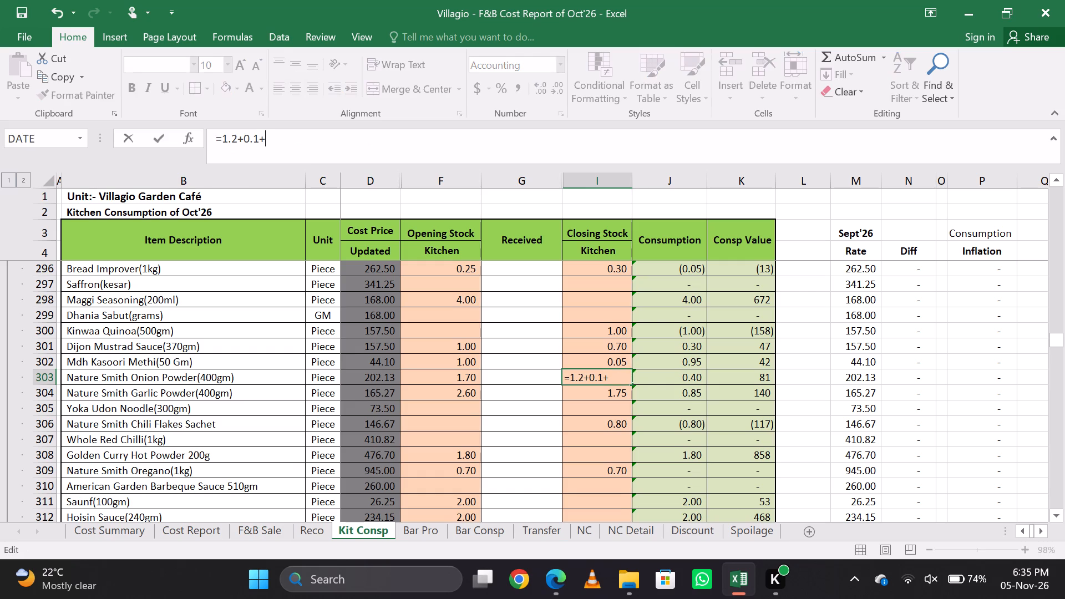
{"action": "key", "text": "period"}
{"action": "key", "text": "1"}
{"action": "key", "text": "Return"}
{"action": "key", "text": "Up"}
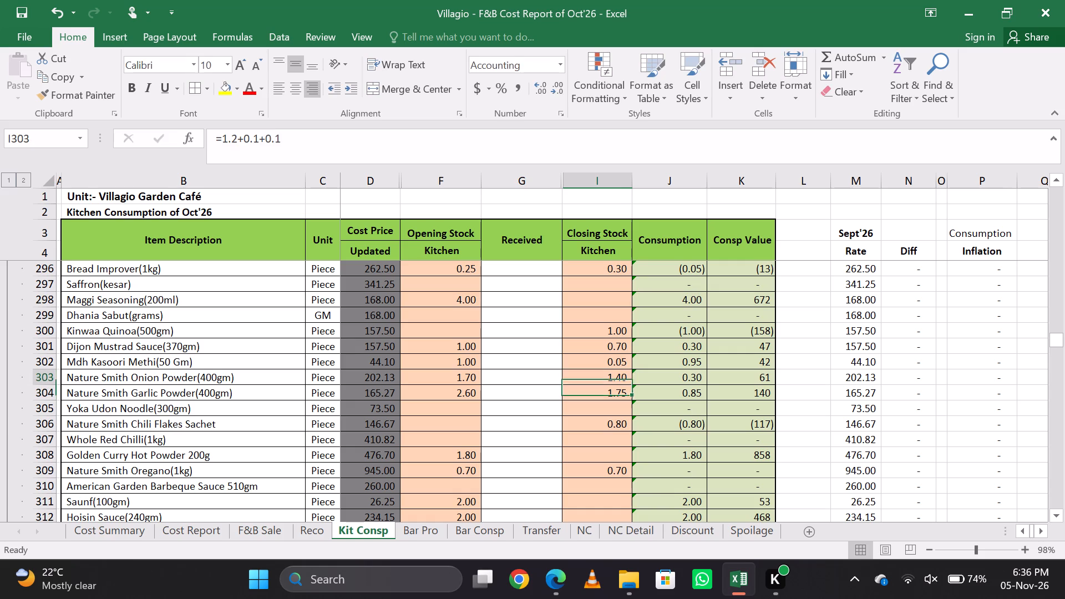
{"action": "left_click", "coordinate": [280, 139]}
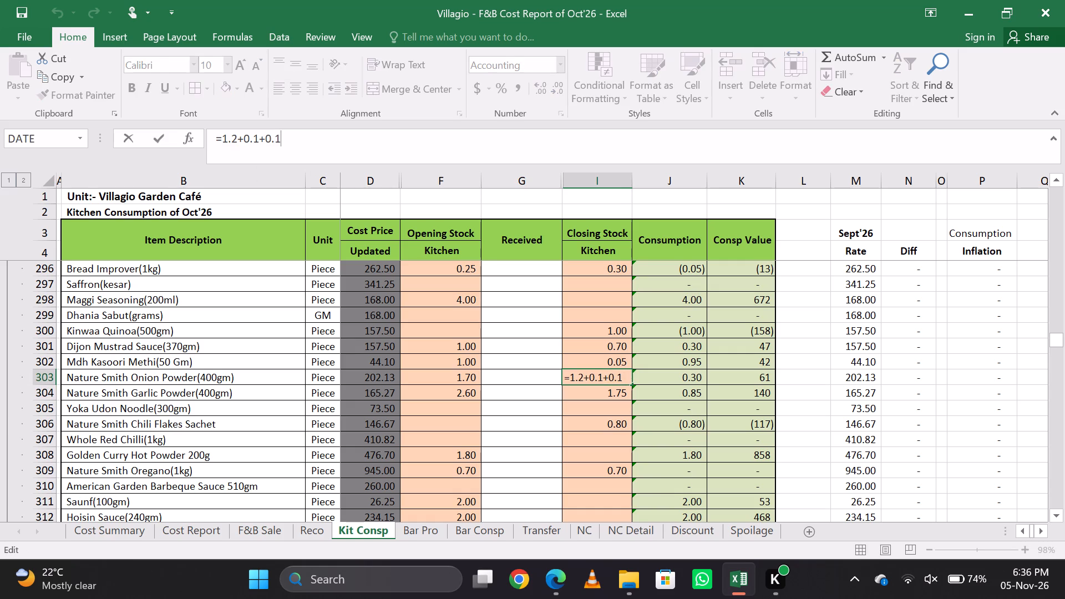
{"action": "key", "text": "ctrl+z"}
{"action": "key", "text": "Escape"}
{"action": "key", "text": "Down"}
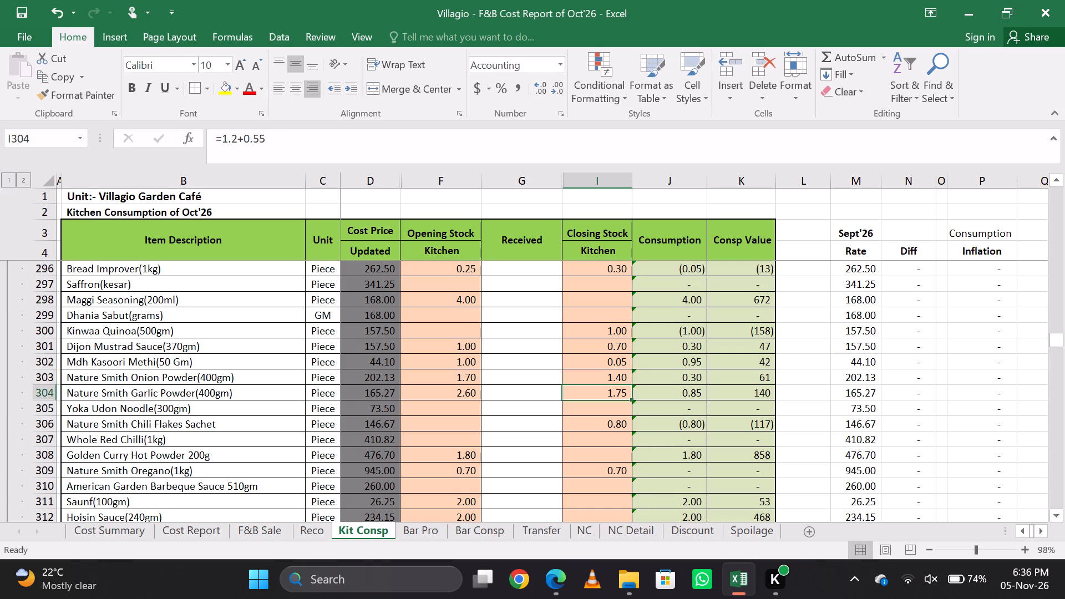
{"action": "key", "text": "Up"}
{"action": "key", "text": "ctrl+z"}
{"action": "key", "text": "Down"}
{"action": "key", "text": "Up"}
Add 1 to the onion powder's kitchen closing stock, making the formula =1.2+0.1+1.
{"action": "left_click", "coordinate": [280, 139]}
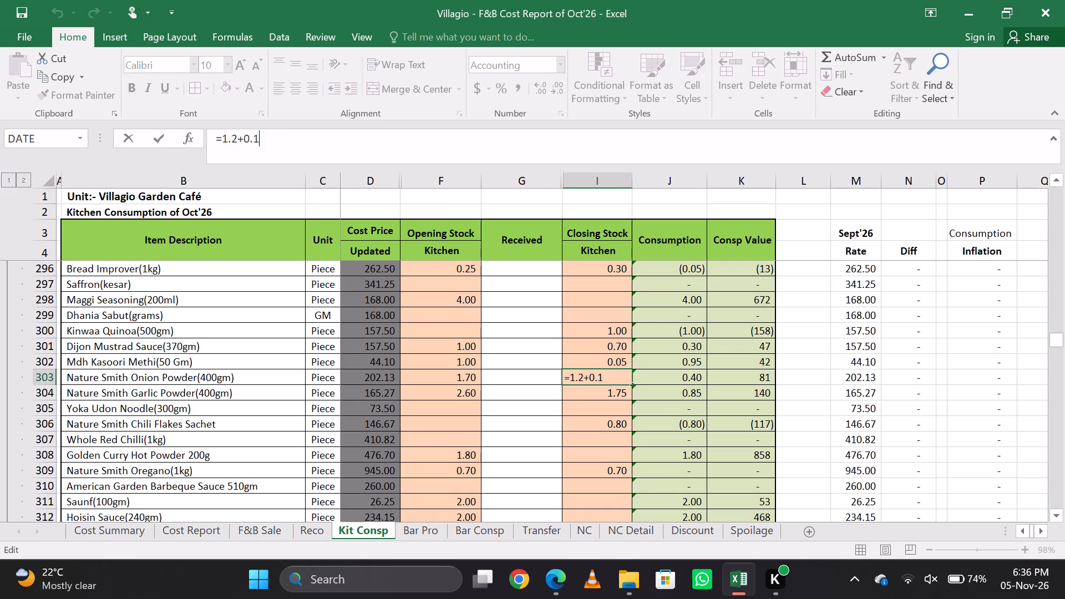
{"action": "type", "text": "+1"}
{"action": "key", "text": "Return"}
{"action": "key", "text": "Up"}
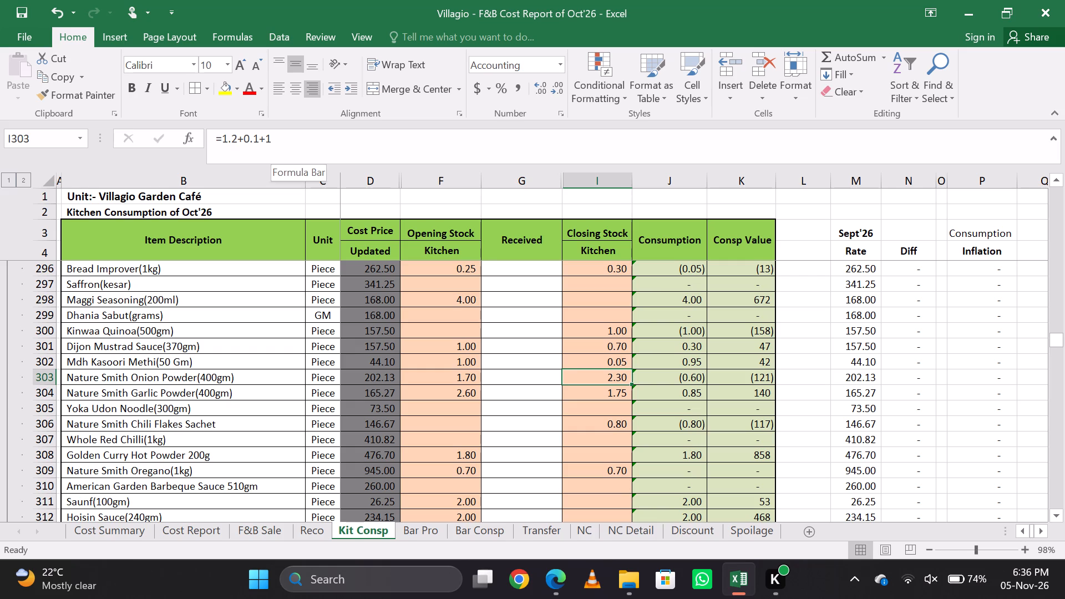
{"action": "key", "text": "Down"}
{"action": "key", "text": "Up"}
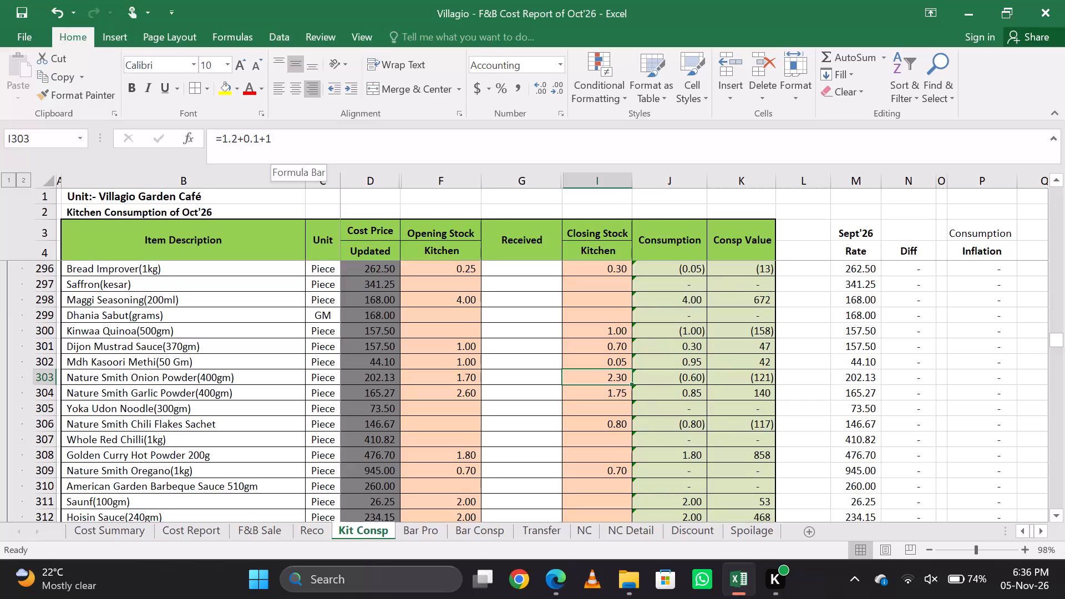
Find Youki(1kg) by searching for "youki" and set its kitchen closing stock to 1.7.
{"action": "key", "text": "ctrl+f"}
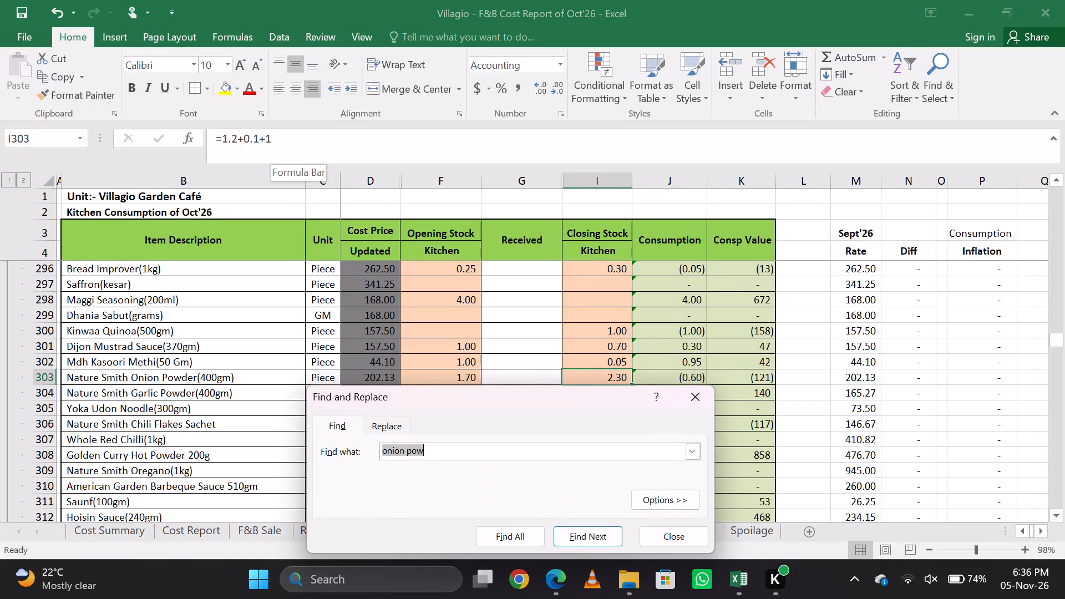
{"action": "key", "text": "BackSpace"}
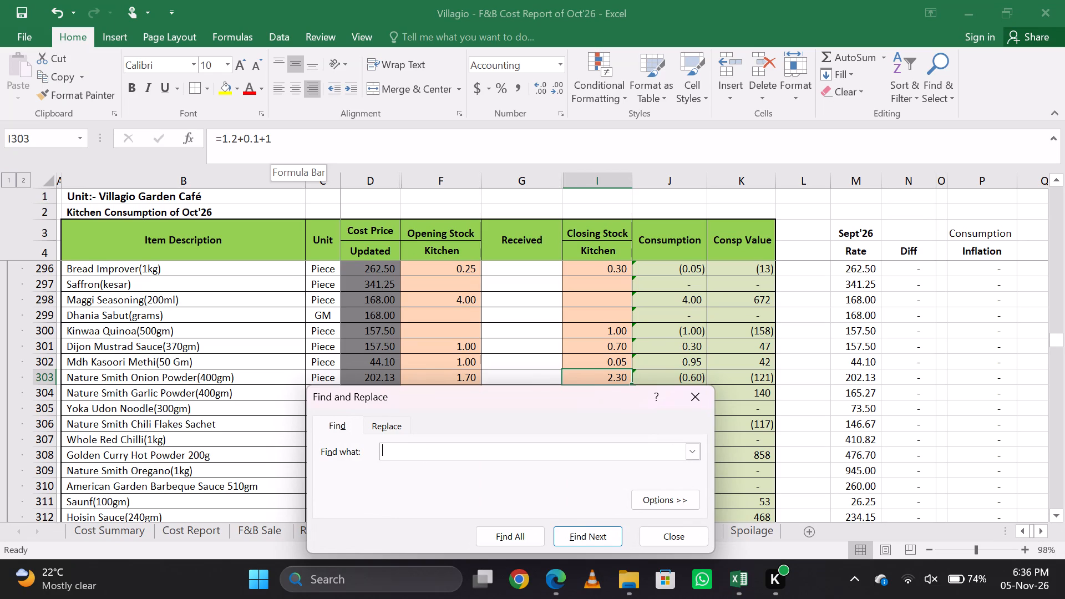
{"action": "type", "text": "youki"}
{"action": "key", "text": "Return"}
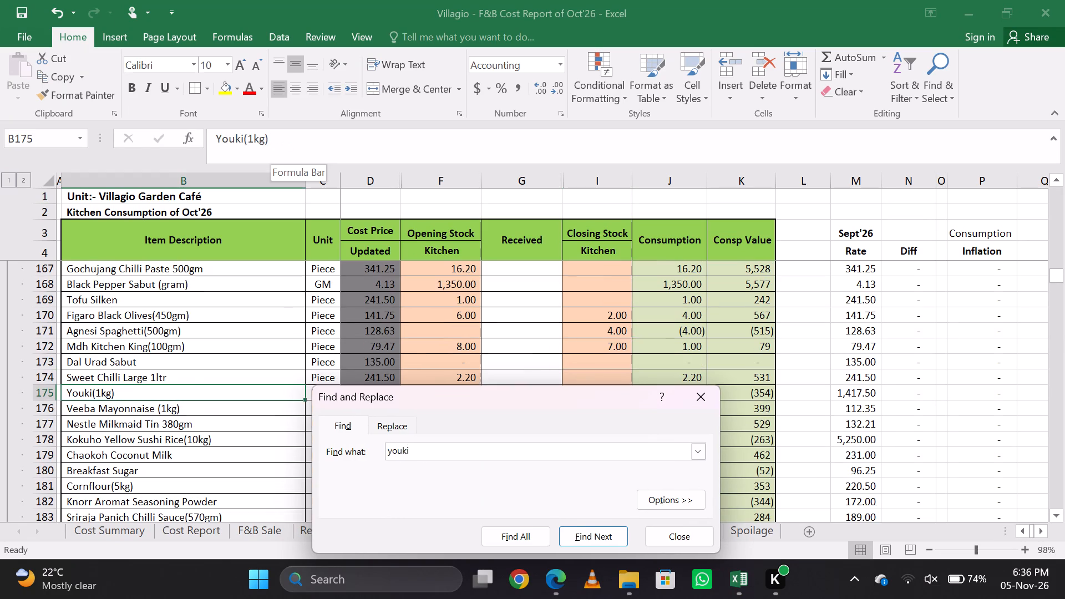
{"action": "key", "text": "Return"}
{"action": "key", "text": "Return"}
{"action": "key", "text": "Return"}
{"action": "key", "text": "Return"}
{"action": "key", "text": "Return"}
{"action": "key", "text": "Escape"}
{"action": "key", "text": "Right"}
{"action": "key", "text": "Right"}
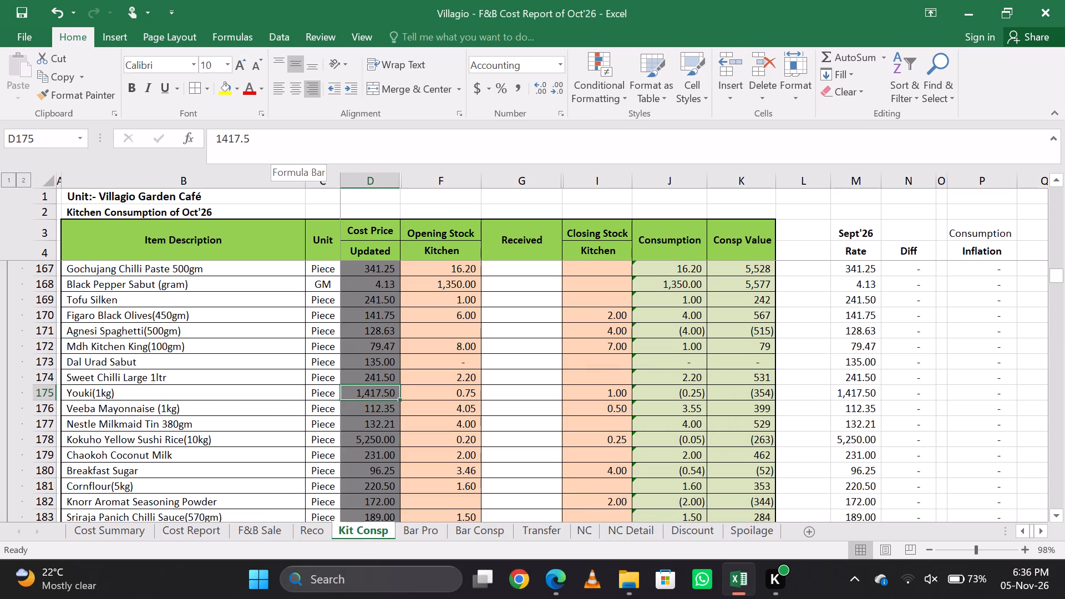
{"action": "key", "text": "Right"}
{"action": "key", "text": "Right"}
{"action": "key", "text": "Right"}
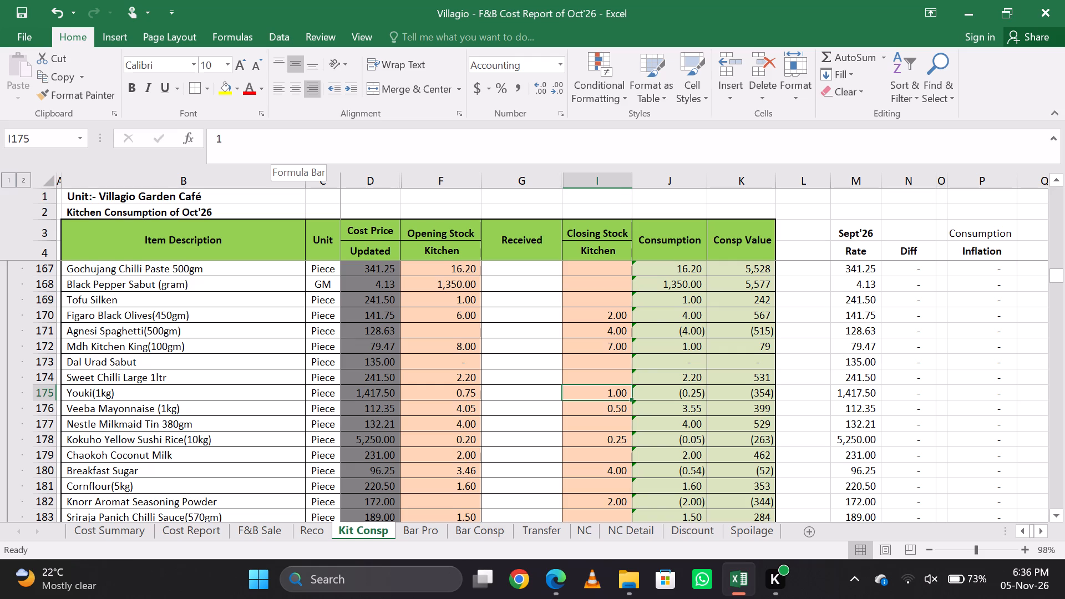
{"action": "left_click", "coordinate": [285, 139]}
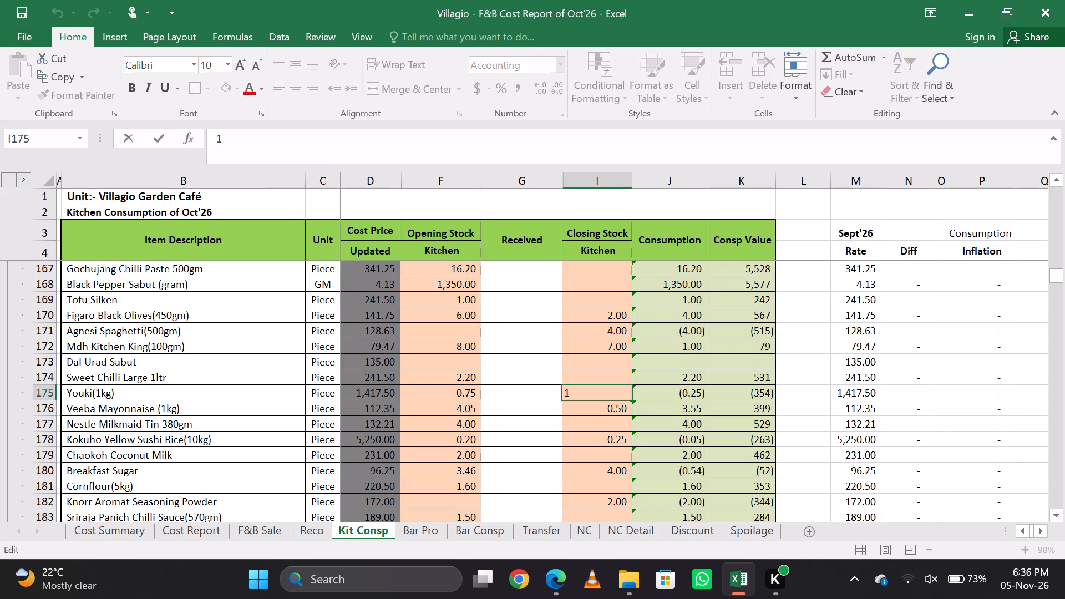
{"action": "type", "text": ".7"}
{"action": "key", "text": "Return"}
{"action": "key", "text": "Up"}
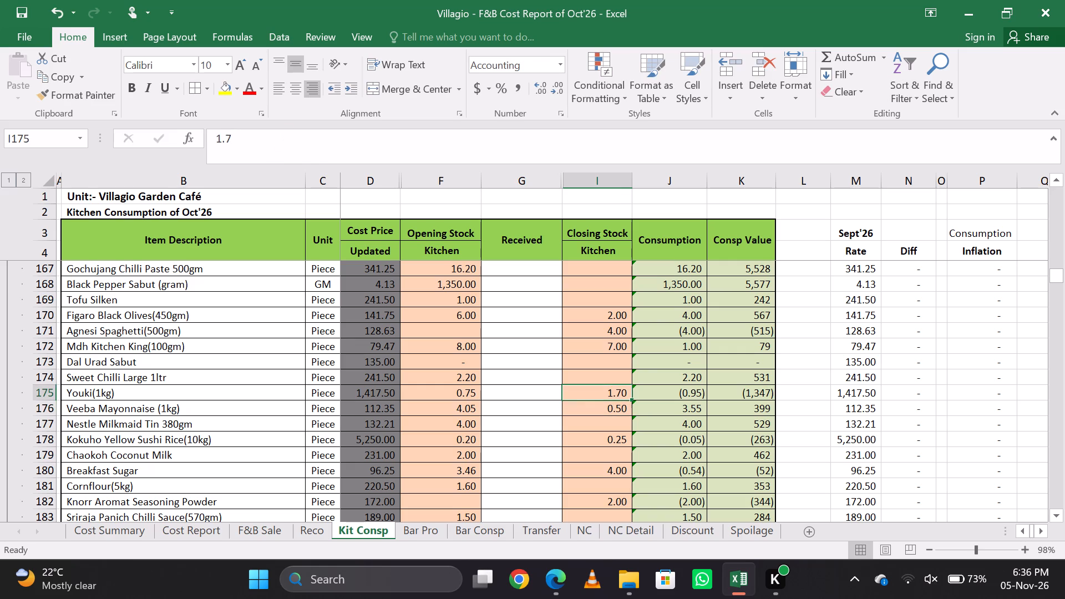
Find Pok Choy Sauce by searching for "pok c" and go to its kitchen closing stock.
{"action": "key", "text": "ctrl+f"}
{"action": "key", "text": "BackSpace"}
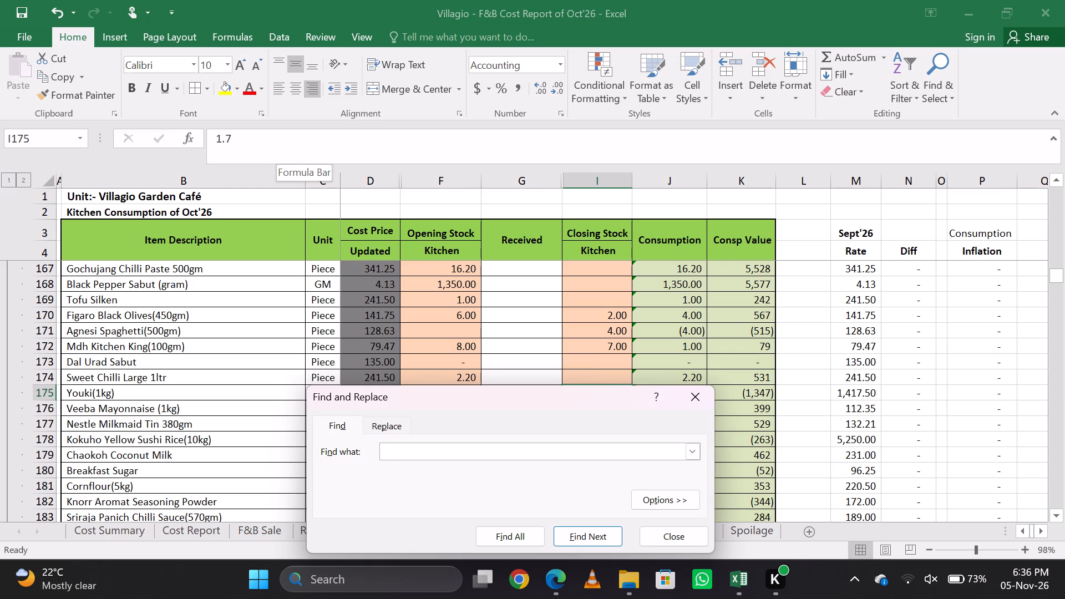
{"action": "type", "text": "pok c"}
{"action": "key", "text": "Return"}
{"action": "key", "text": "Return"}
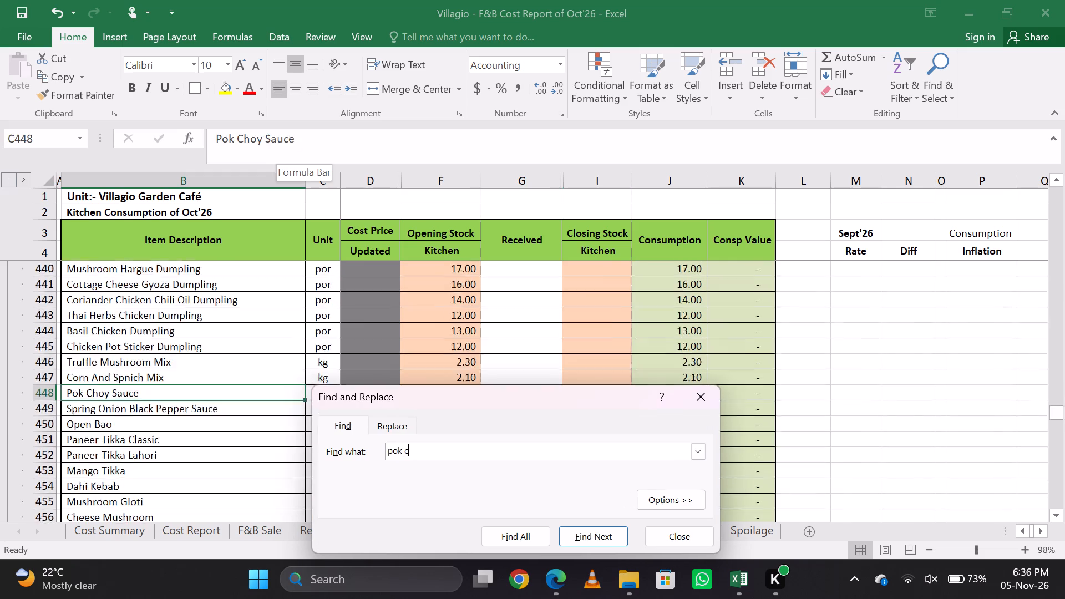
{"action": "key", "text": "Return"}
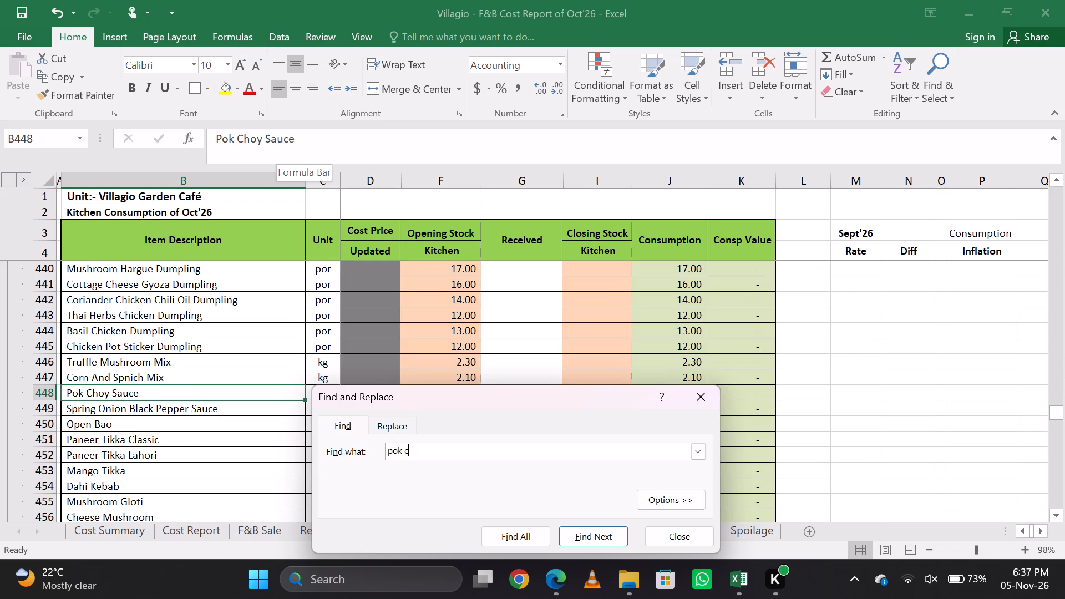
{"action": "key", "text": "Escape"}
{"action": "key", "text": "Right"}
{"action": "key", "text": "Right"}
{"action": "key", "text": "Right"}
{"action": "key", "text": "Right"}
{"action": "key", "text": "Right"}
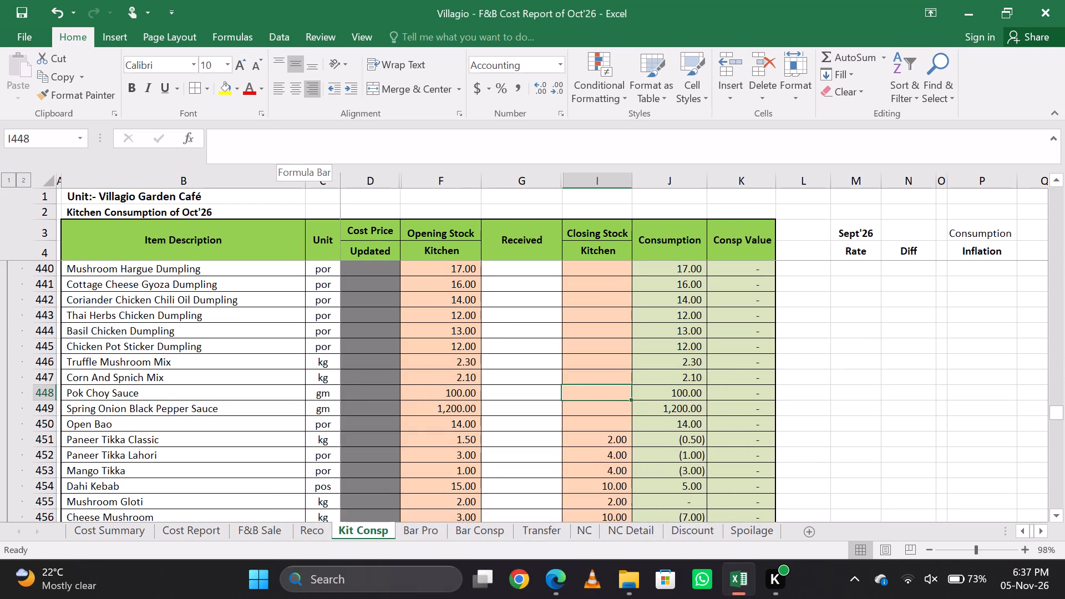
Check the next "pok c" match, the Pok Choy row under Fruit & Vegetables.
{"action": "key", "text": "ctrl+f"}
{"action": "key", "text": "Return"}
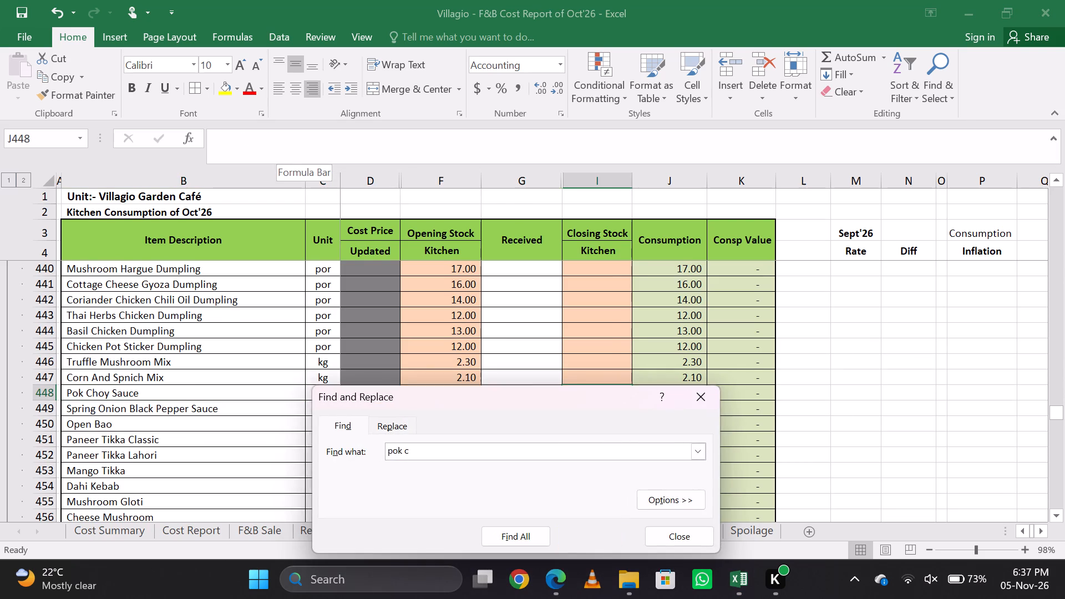
{"action": "key", "text": "Escape"}
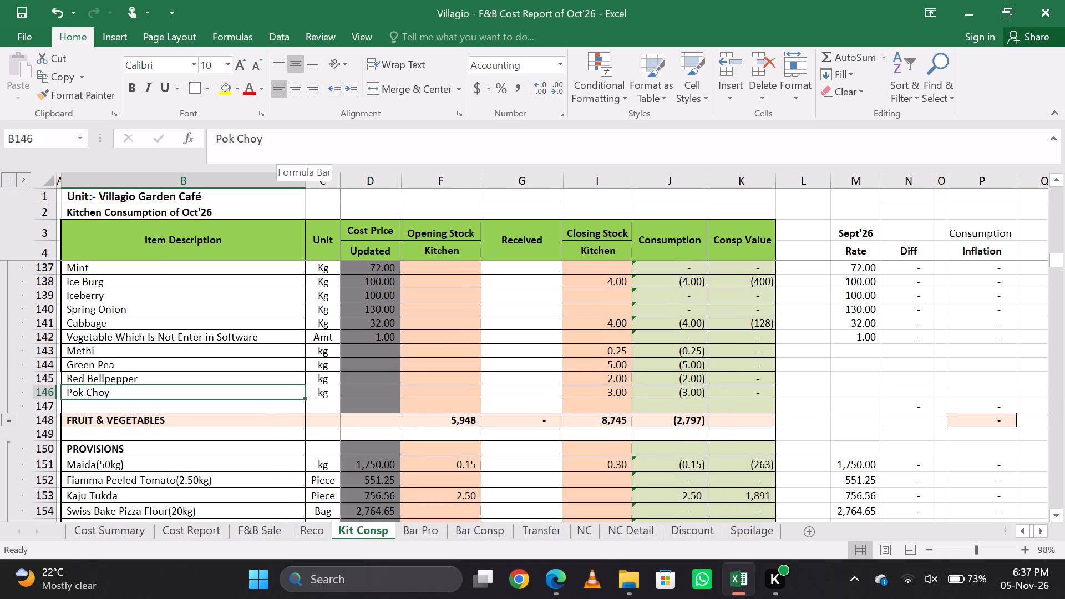
{"action": "key", "text": "Right"}
{"action": "key", "text": "Right"}
Return to Pok Choy Sauce with the same search and set its kitchen closing stock to 400.
{"action": "key", "text": "ctrl+f"}
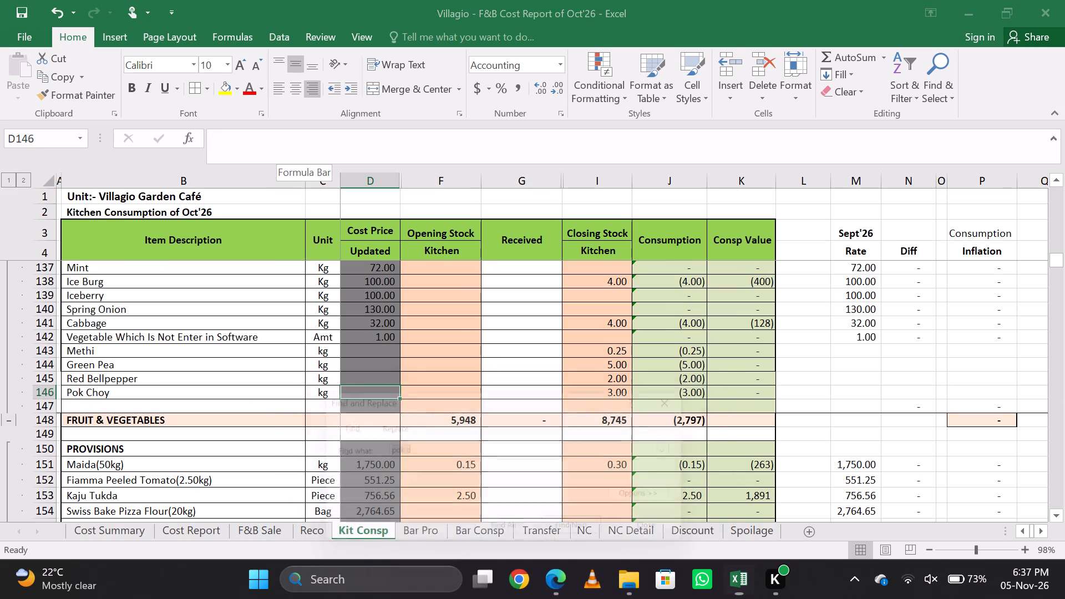
{"action": "key", "text": "Return"}
{"action": "key", "text": "Escape"}
{"action": "key", "text": "Right"}
{"action": "key", "text": "Right"}
{"action": "key", "text": "Right"}
{"action": "key", "text": "Right"}
{"action": "key", "text": "Right"}
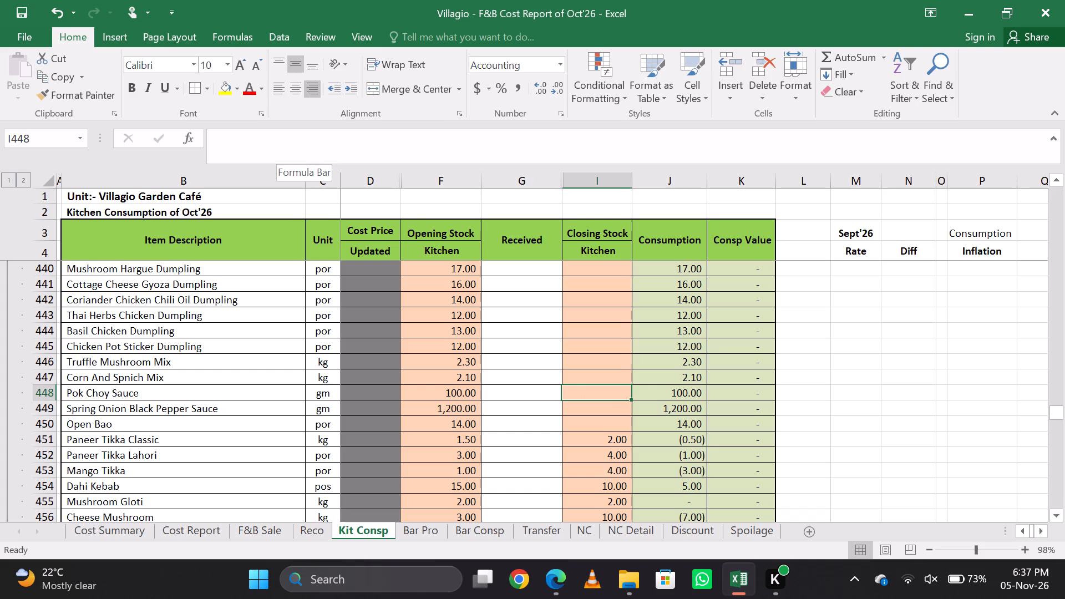
{"action": "key", "text": "BackSpace"}
{"action": "type", "text": "400"}
{"action": "key", "text": "Return"}
{"action": "key", "text": "Up"}
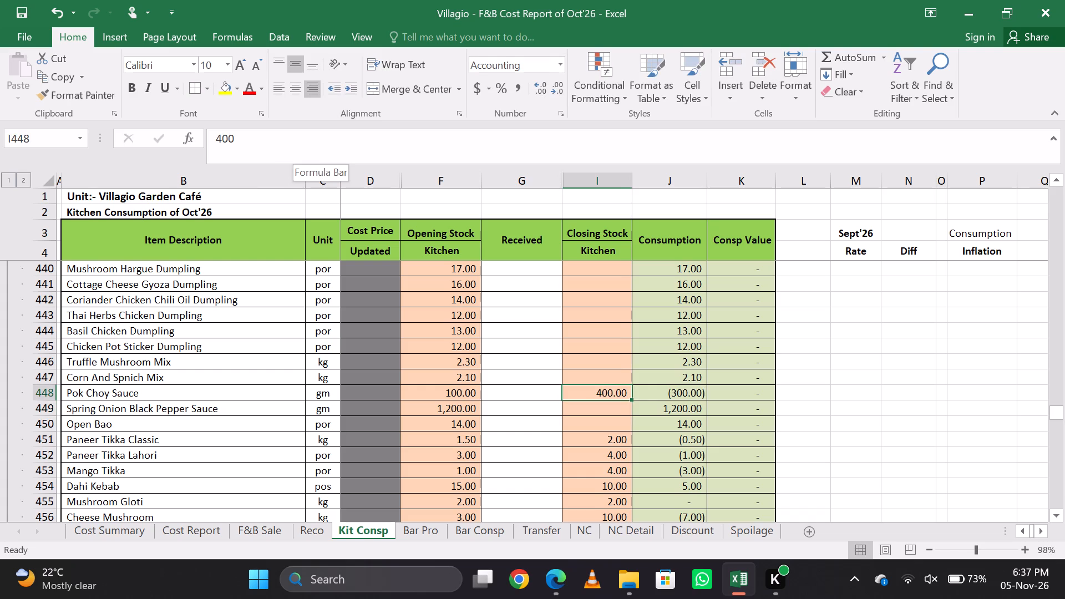
Search for "spring o" and go through the matches, ending on Spring Onion Black Pepper Sauce.
{"action": "key", "text": "ctrl+f"}
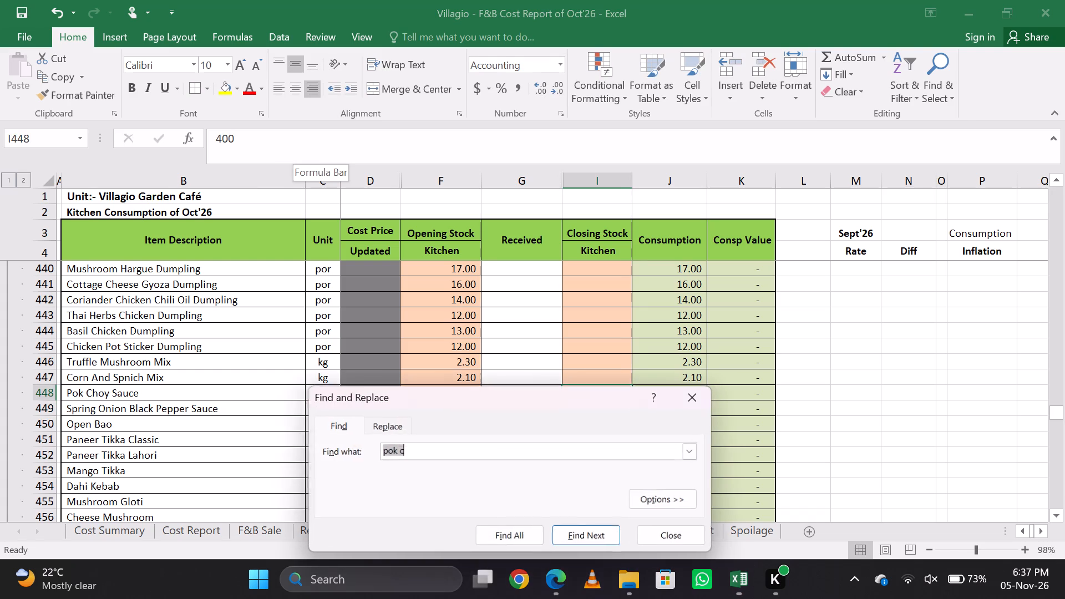
{"action": "type", "text": "spring i"}
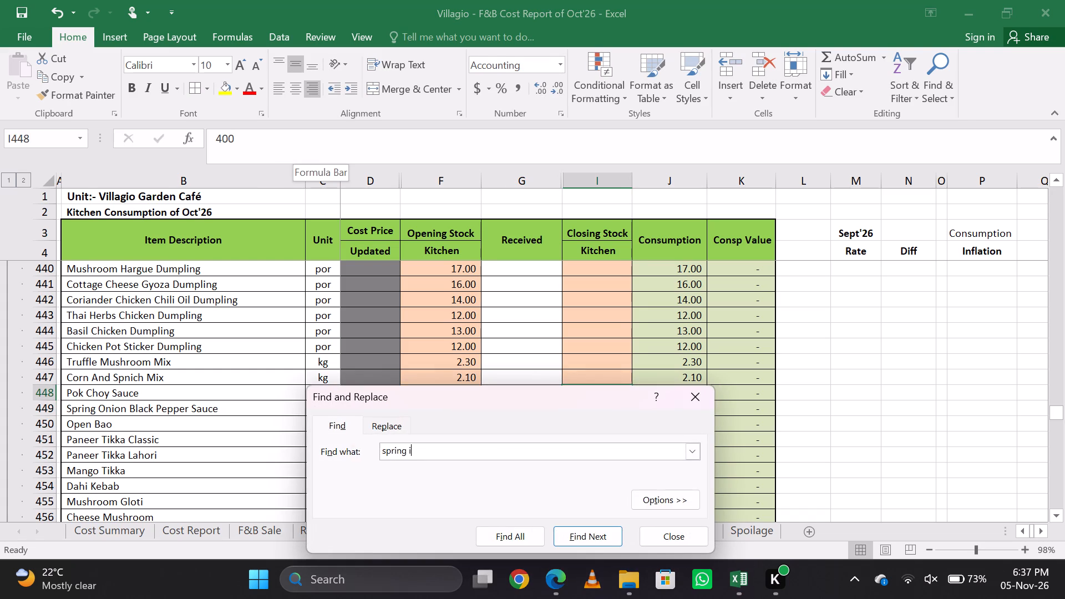
{"action": "key", "text": "BackSpace"}
{"action": "key", "text": "o"}
{"action": "key", "text": "Return"}
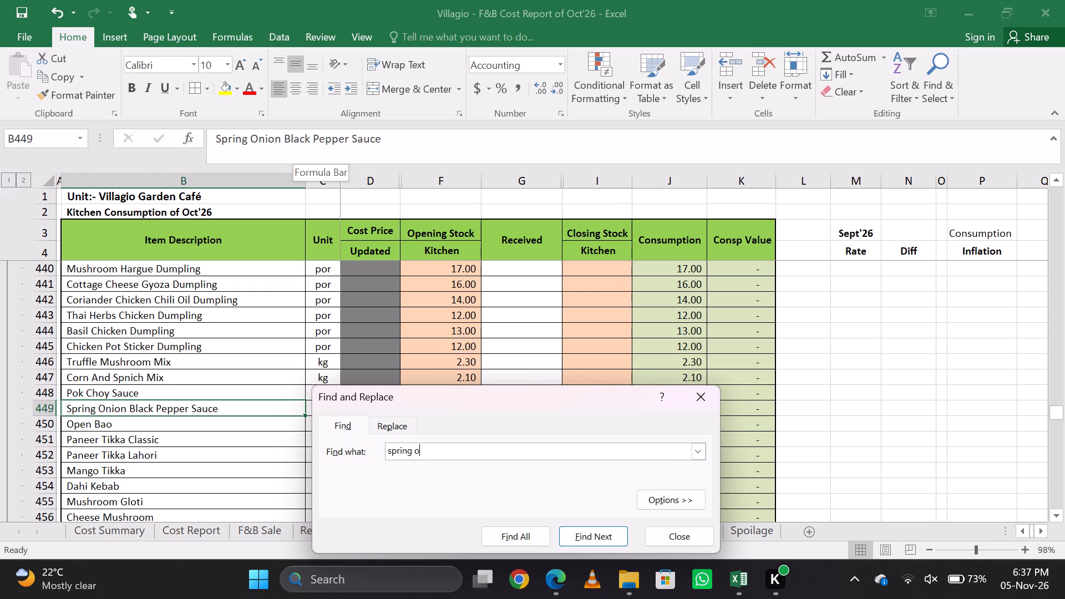
{"action": "key", "text": "Return"}
{"action": "key", "text": "Return"}
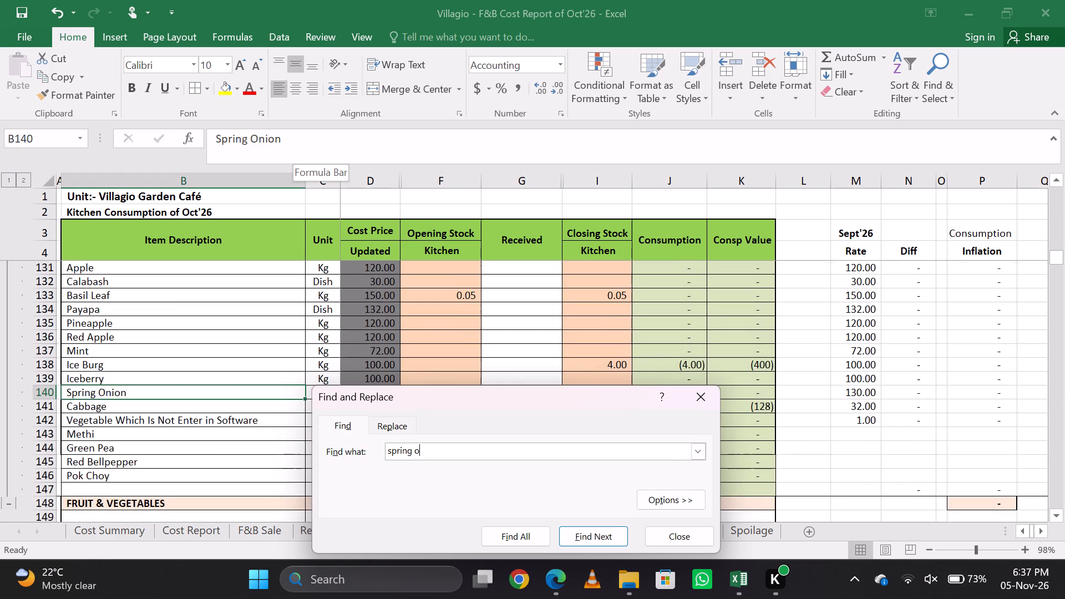
{"action": "key", "text": "Return"}
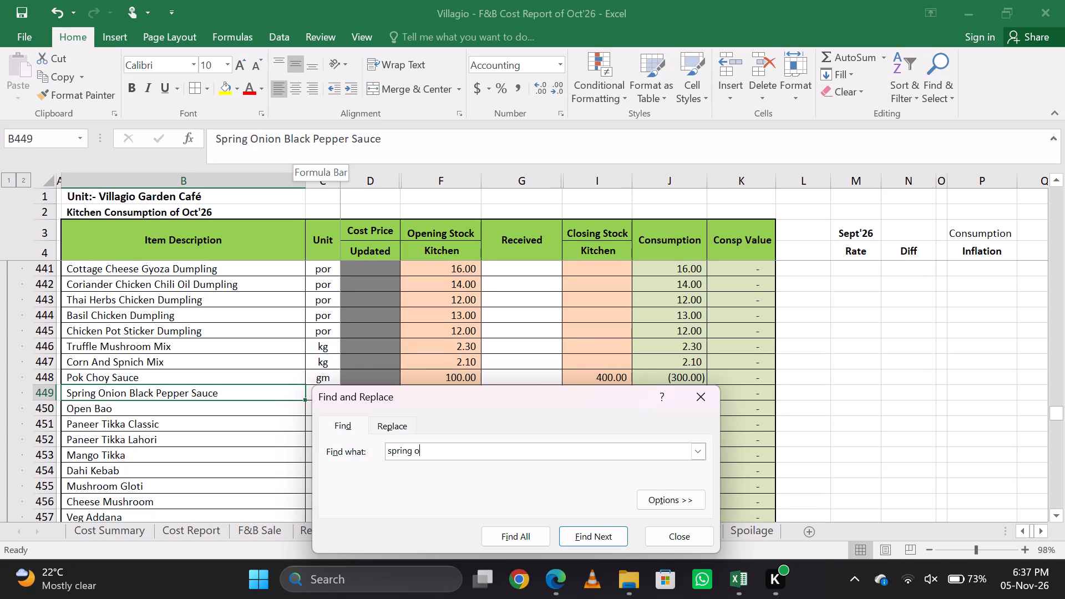
{"action": "key", "text": "Return"}
{"action": "key", "text": "Return"}
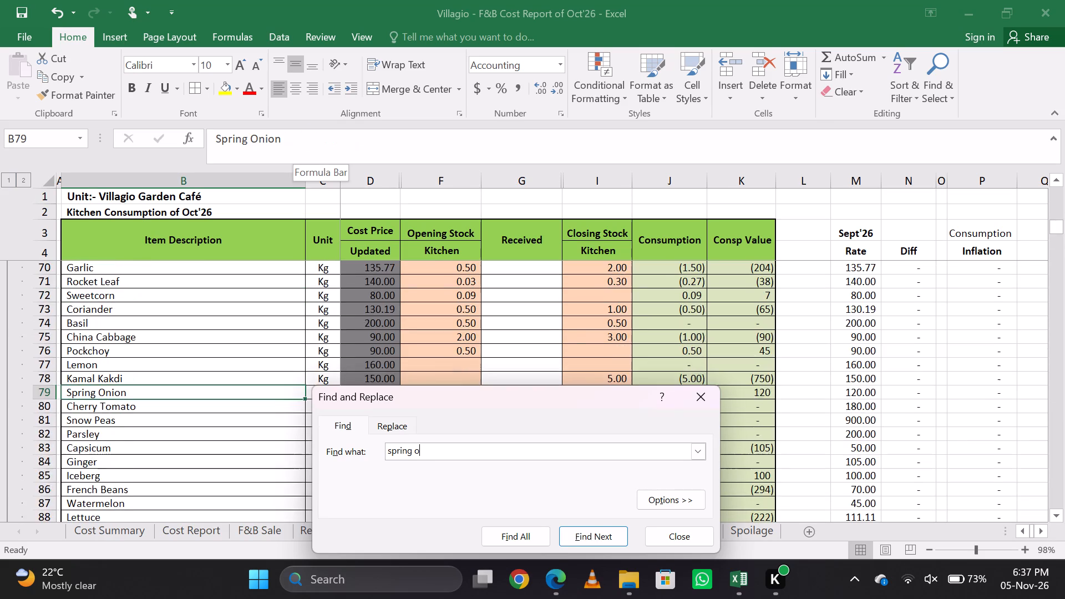
{"action": "key", "text": "Return"}
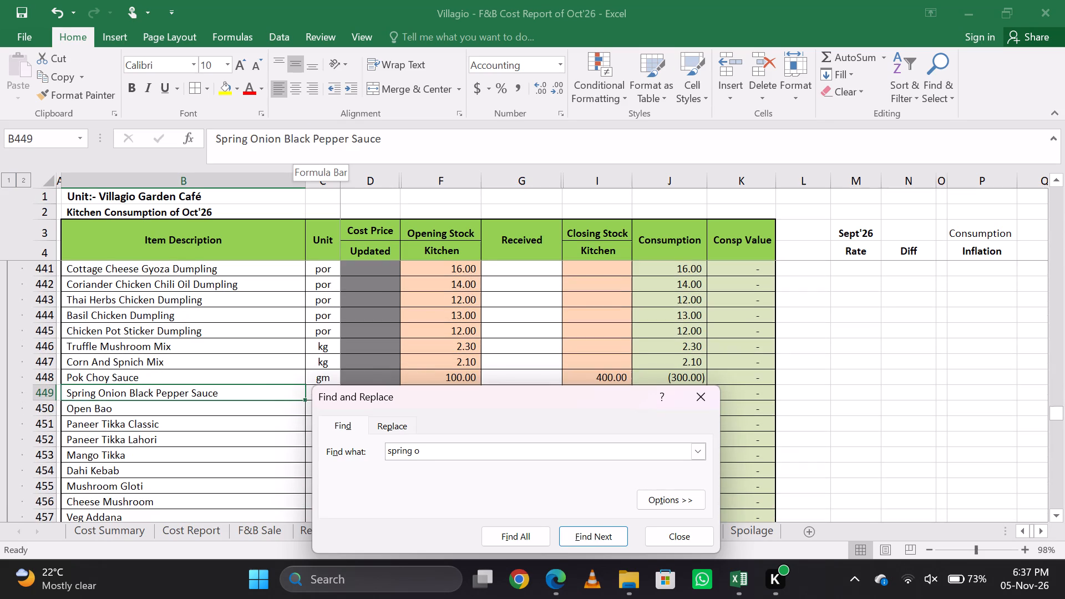
Set the kitchen closing stock of Spring Onion Black Pepper Sauce to 500.
{"action": "key", "text": "Escape"}
{"action": "key", "text": "Right"}
{"action": "key", "text": "Right"}
{"action": "key", "text": "Right"}
{"action": "key", "text": "Right"}
{"action": "key", "text": "Right"}
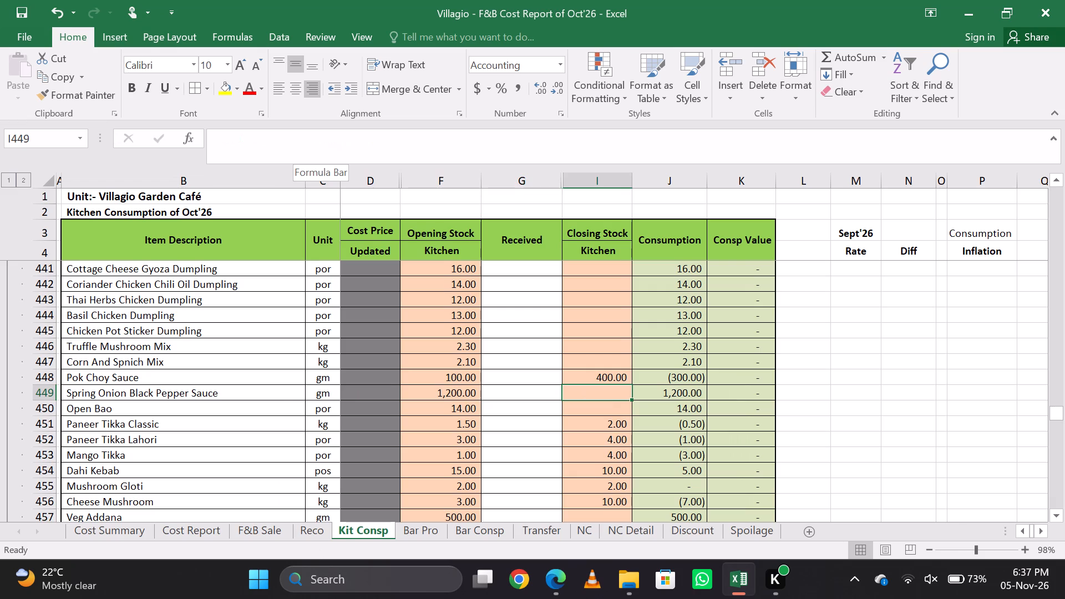
{"action": "type", "text": "500"}
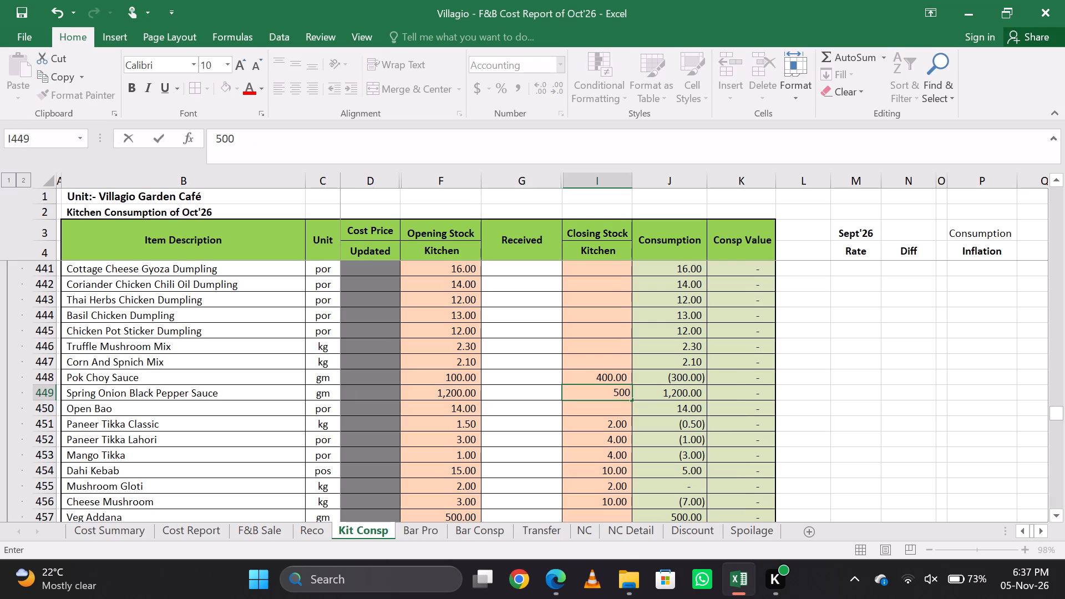
{"action": "key", "text": "Return"}
{"action": "key", "text": "Up"}
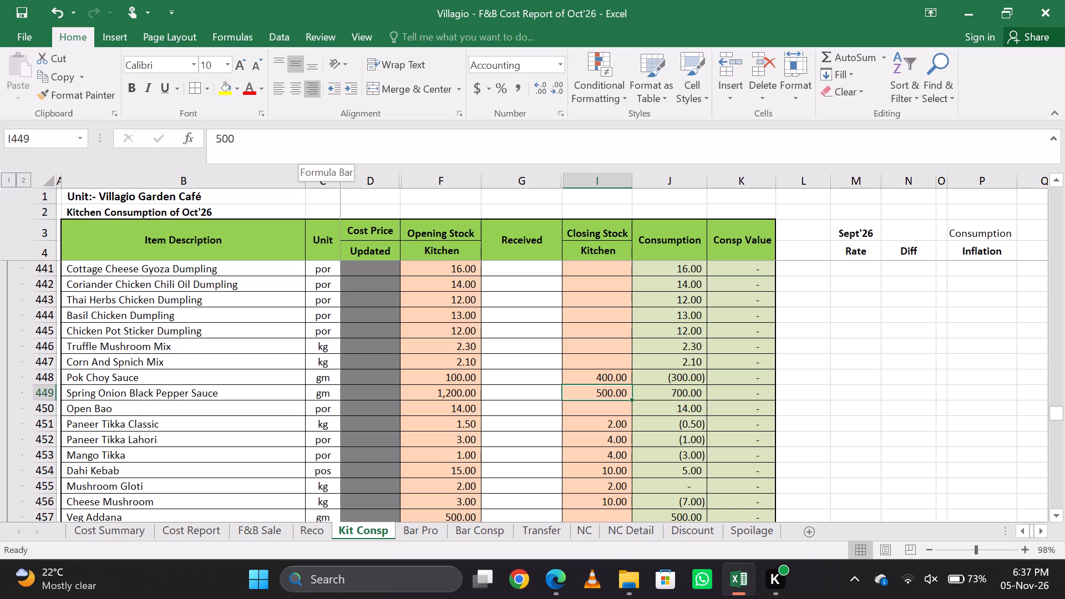
{"action": "key", "text": "Down"}
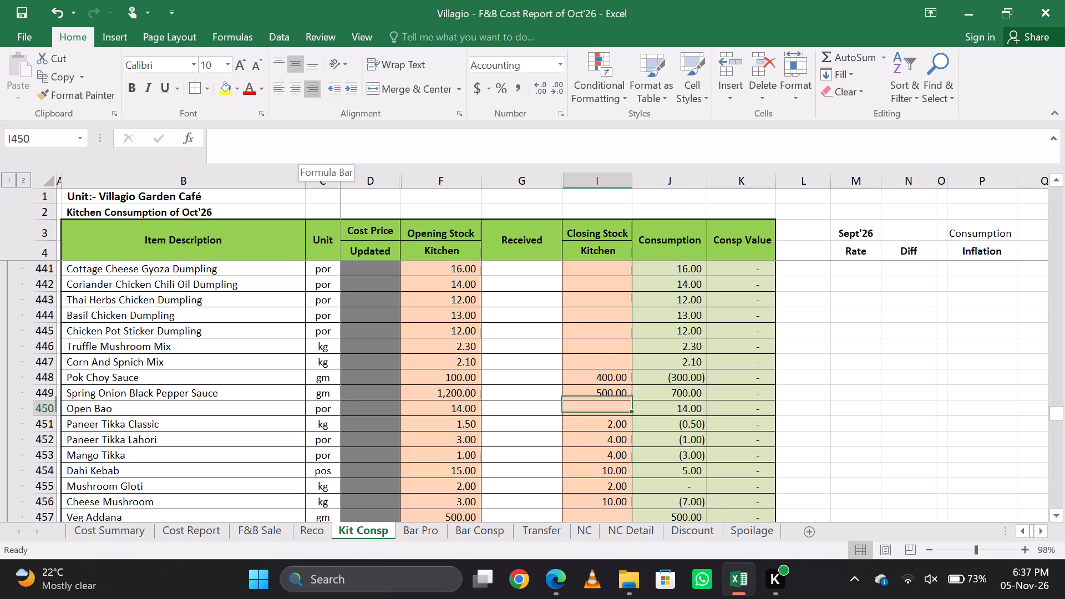
{"action": "key", "text": "Up"}
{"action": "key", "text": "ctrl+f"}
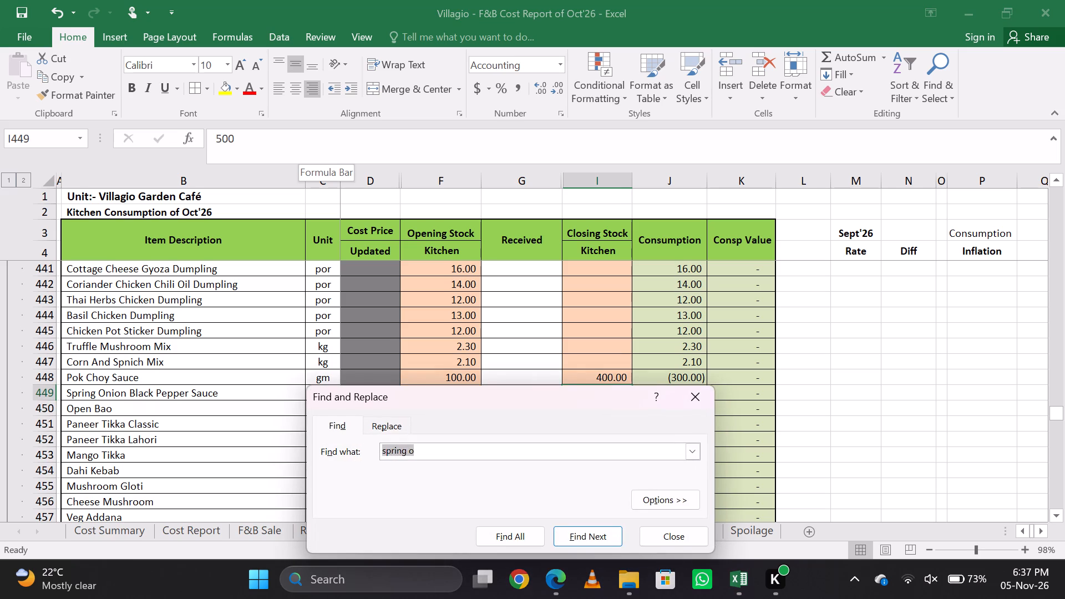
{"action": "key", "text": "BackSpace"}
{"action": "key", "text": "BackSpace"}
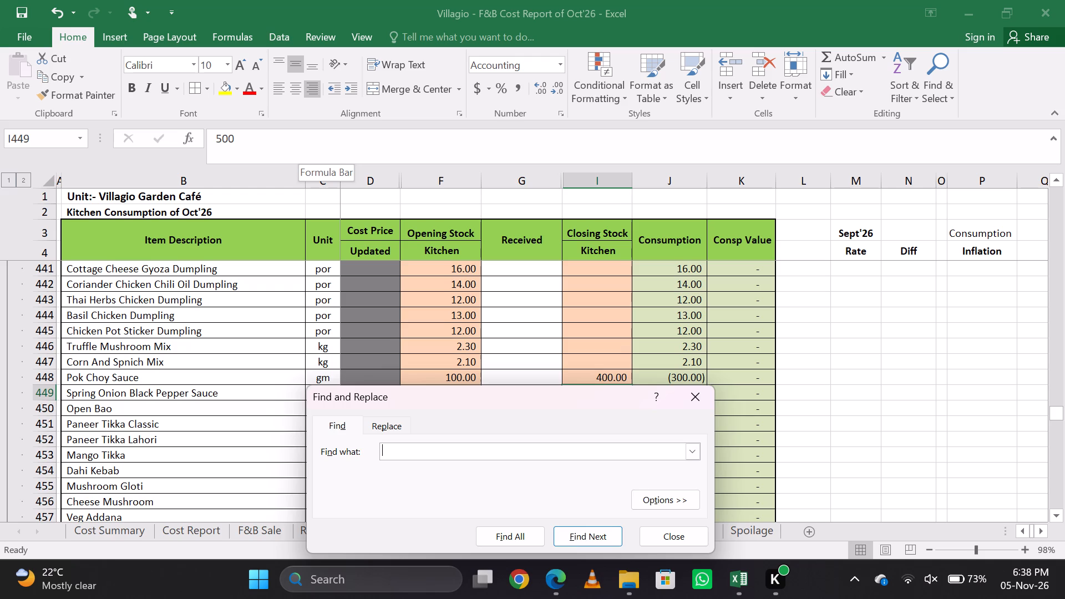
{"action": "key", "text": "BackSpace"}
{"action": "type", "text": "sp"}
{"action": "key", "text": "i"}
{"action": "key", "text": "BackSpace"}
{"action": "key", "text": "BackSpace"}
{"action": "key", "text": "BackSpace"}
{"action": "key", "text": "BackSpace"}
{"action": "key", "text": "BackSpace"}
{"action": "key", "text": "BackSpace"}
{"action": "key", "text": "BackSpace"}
Search the sheet for "chilly oil", trying the shortened term "chilly oi" as well.
{"action": "type", "text": "chilly"}
{"action": "key", "text": "space"}
{"action": "type", "text": "oil"}
{"action": "key", "text": "Return"}
{"action": "key", "text": "Return"}
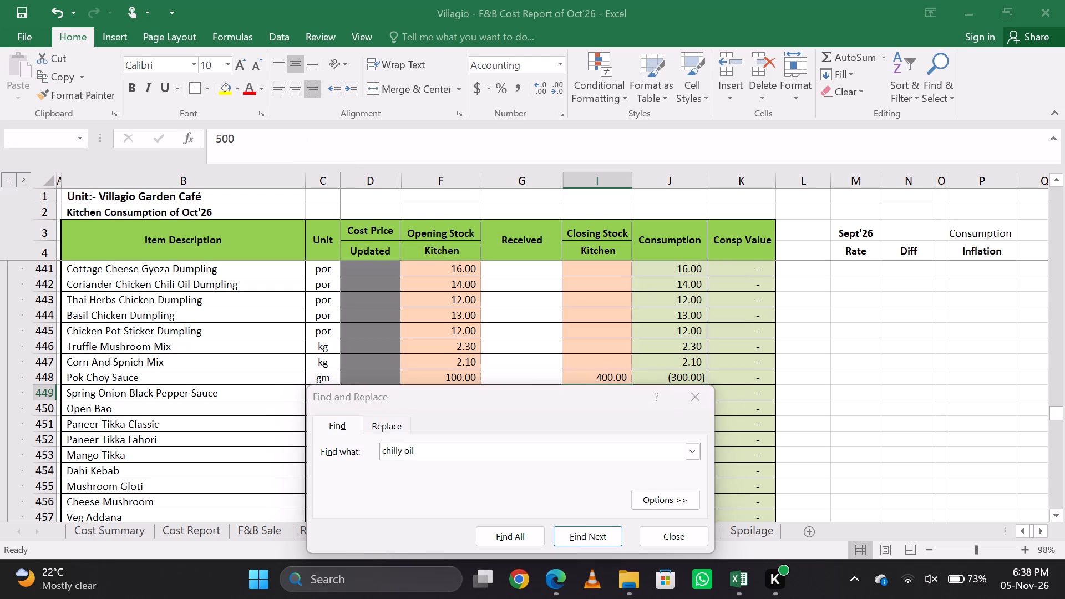
{"action": "key", "text": "BackSpace"}
{"action": "key", "text": "Return"}
{"action": "key", "text": "Return"}
Shorten the search term to "chilly" and to "chill", searching the sheet for each.
{"action": "key", "text": "BackSpace"}
{"action": "key", "text": "BackSpace"}
{"action": "key", "text": "BackSpace"}
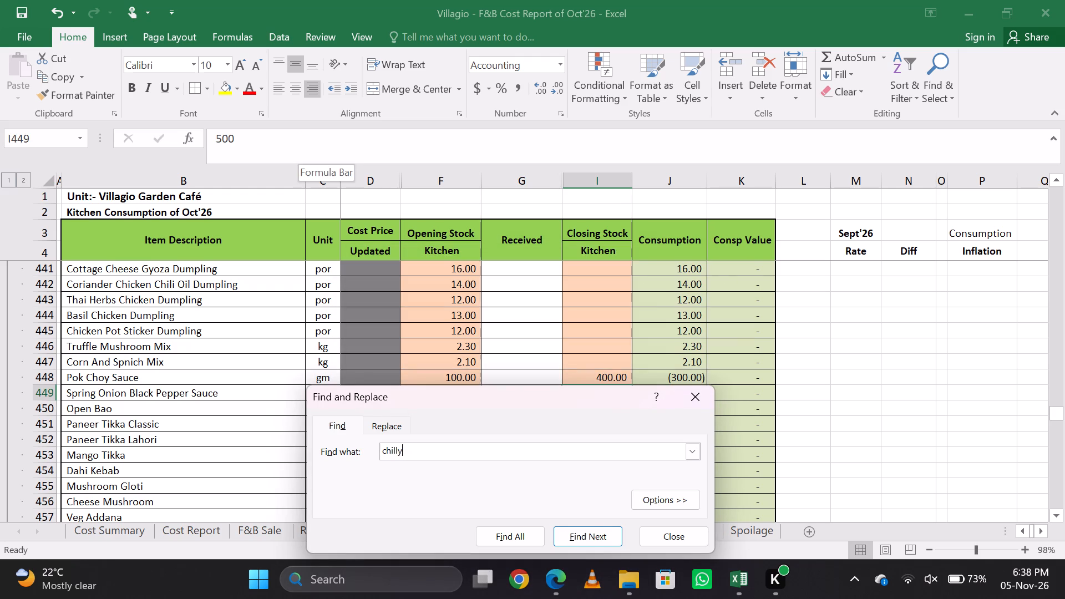
{"action": "key", "text": "Return"}
{"action": "key", "text": "Return"}
{"action": "key", "text": "BackSpace"}
{"action": "key", "text": "Return"}
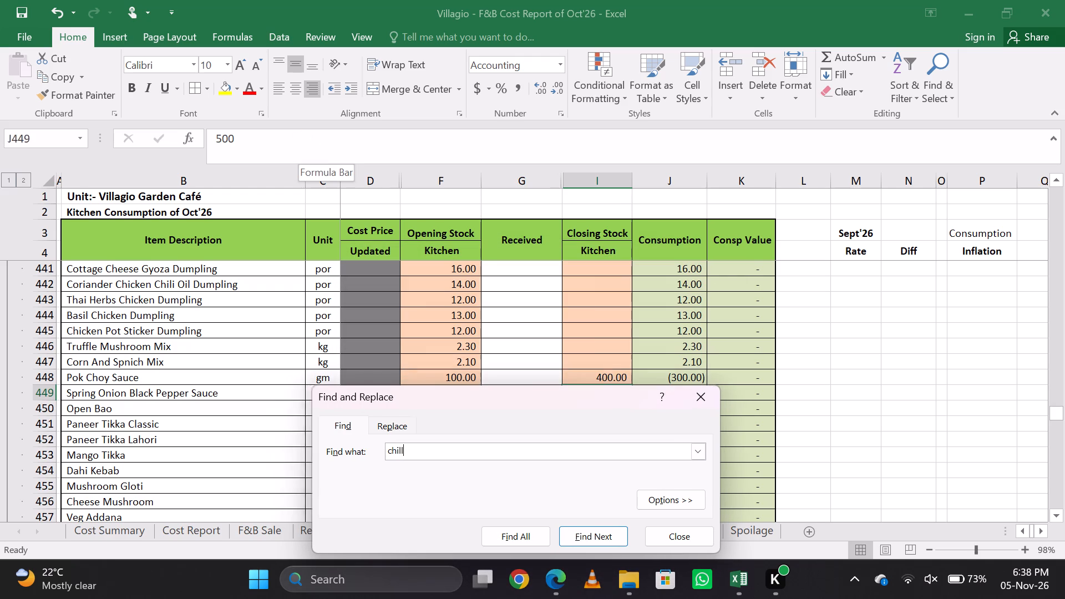
Search the sheet for "chilli oil", clear the search term and close the search.
{"action": "key", "text": "i"}
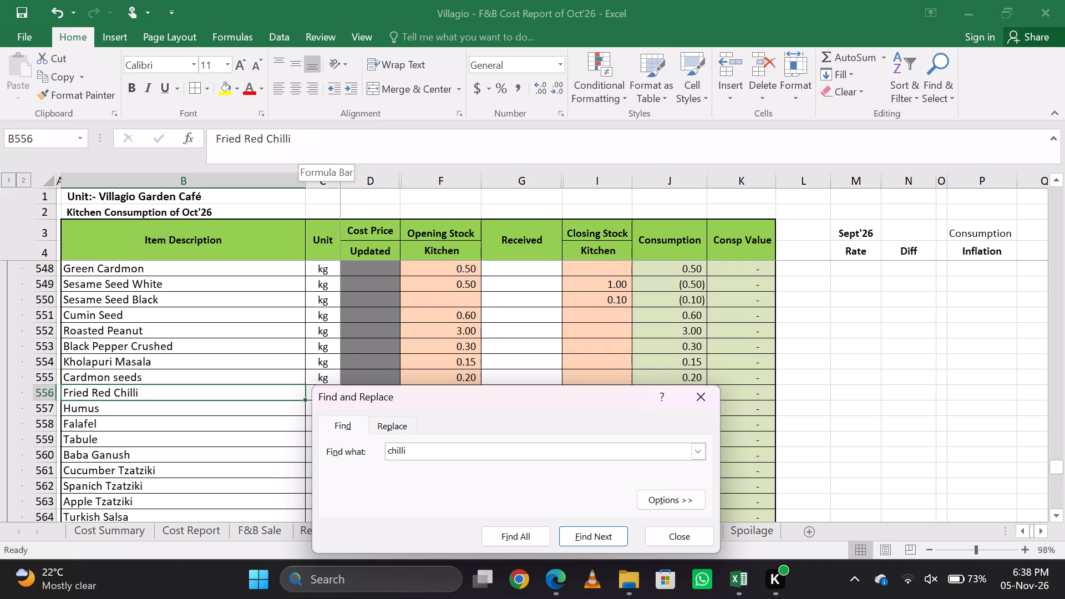
{"action": "key", "text": "space"}
{"action": "type", "text": "oil"}
{"action": "key", "text": "Return"}
{"action": "key", "text": "Return"}
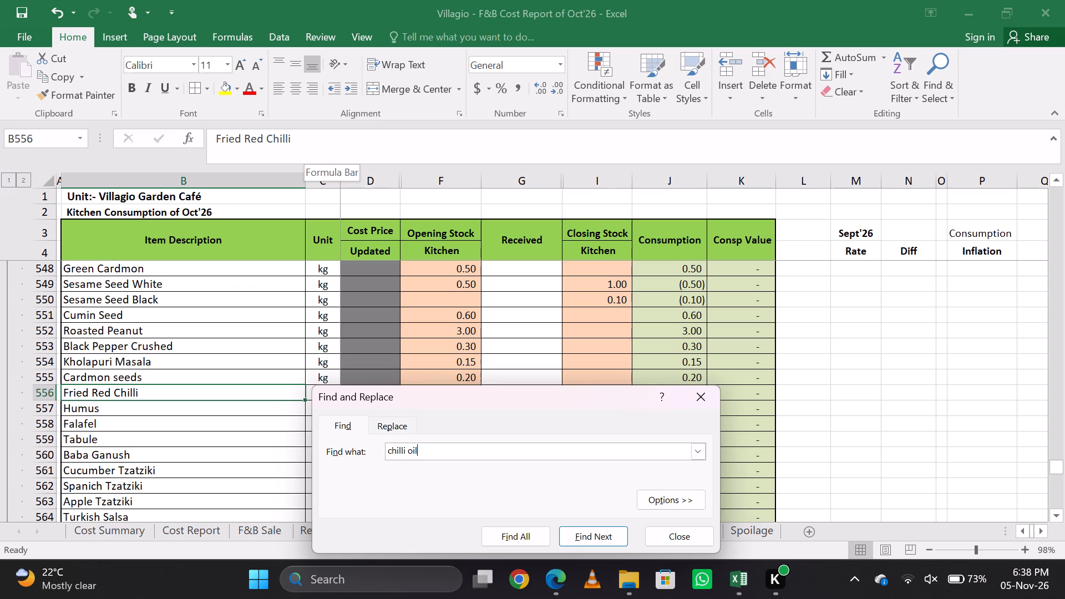
{"action": "key", "text": "BackSpace"}
{"action": "key", "text": "BackSpace"}
{"action": "key", "text": "BackSpace"}
{"action": "key", "text": "BackSpace"}
{"action": "key", "text": "BackSpace"}
{"action": "key", "text": "BackSpace"}
{"action": "key", "text": "BackSpace"}
{"action": "key", "text": "BackSpace"}
{"action": "key", "text": "BackSpace"}
{"action": "key", "text": "BackSpace"}
{"action": "key", "text": "BackSpace"}
{"action": "key", "text": "BackSpace"}
{"action": "key", "text": "BackSpace"}
{"action": "key", "text": "BackSpace"}
{"action": "key", "text": "BackSpace"}
{"action": "key", "text": "BackSpace"}
{"action": "key", "text": "BackSpace"}
{"action": "key", "text": "BackSpace"}
{"action": "key", "text": "BackSpace"}
{"action": "key", "text": "BackSpace"}
{"action": "key", "text": "Escape"}
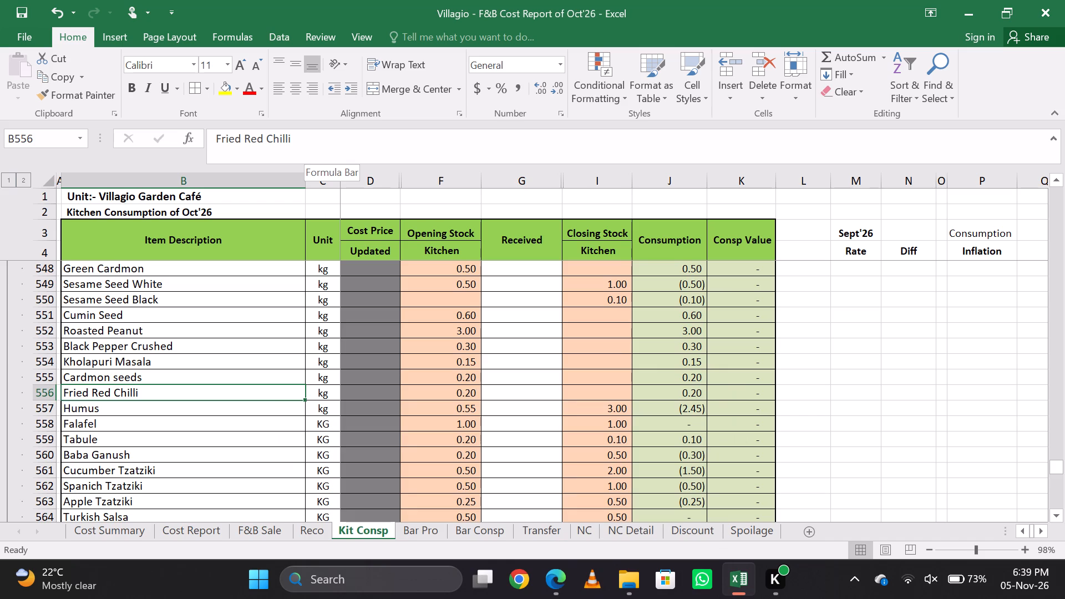
Search the kitchen consumption sheet for "basil" and go through each matching item.
{"action": "key", "text": "ctrl+f"}
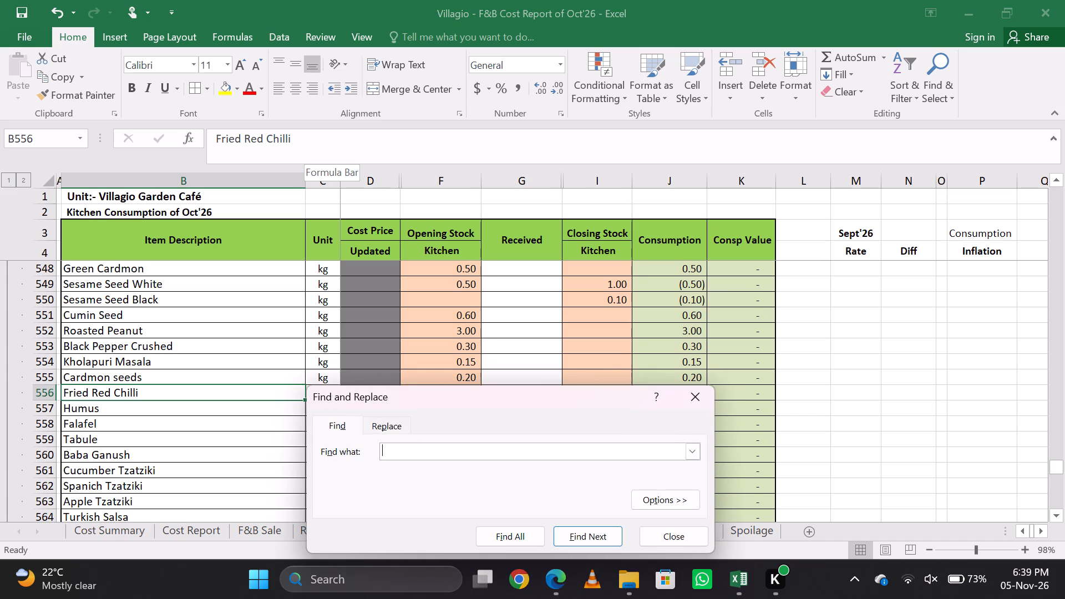
{"action": "key", "text": "BackSpace"}
{"action": "type", "text": "basil"}
{"action": "key", "text": "Return"}
{"action": "key", "text": "Return"}
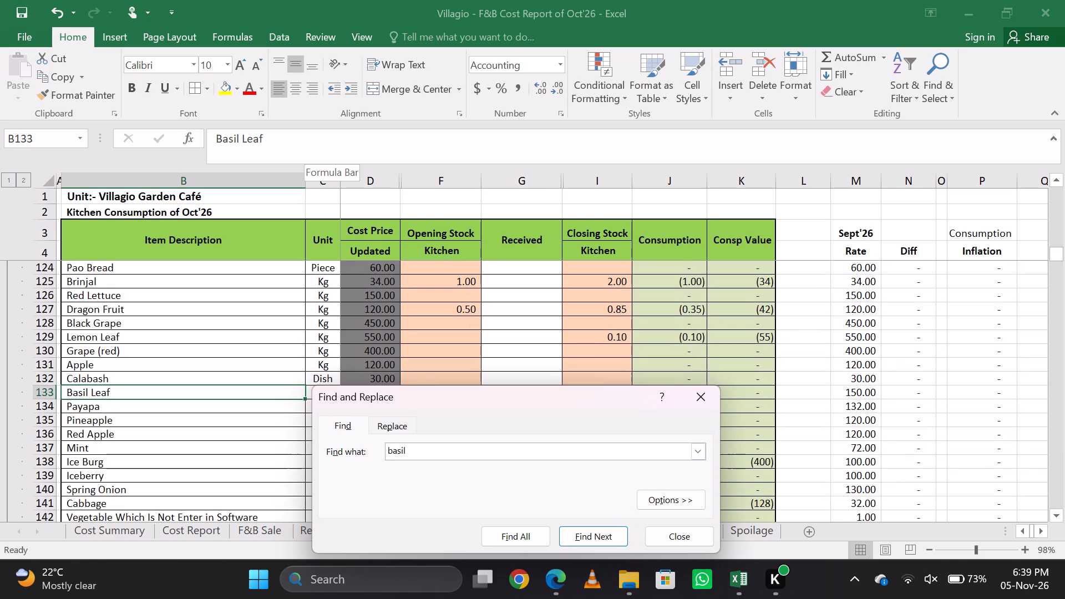
{"action": "key", "text": "Return"}
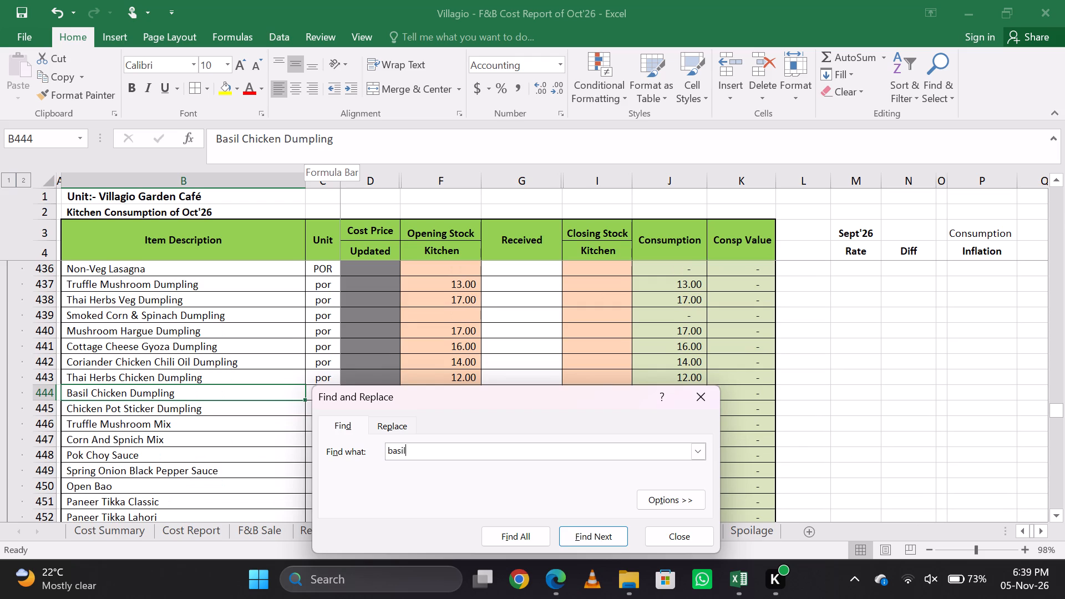
{"action": "key", "text": "Return"}
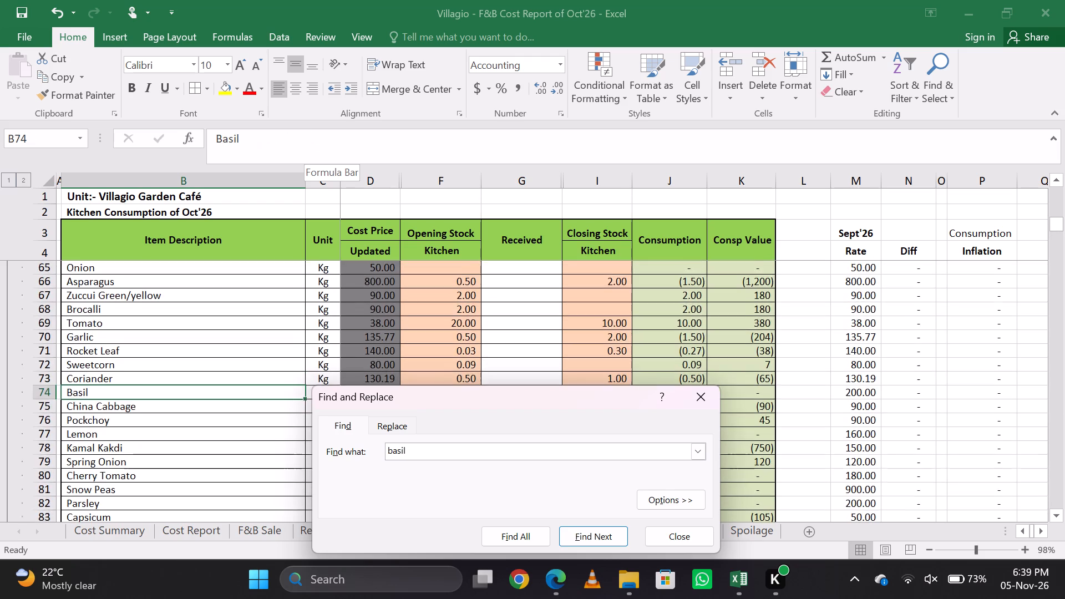
{"action": "key", "text": "Return"}
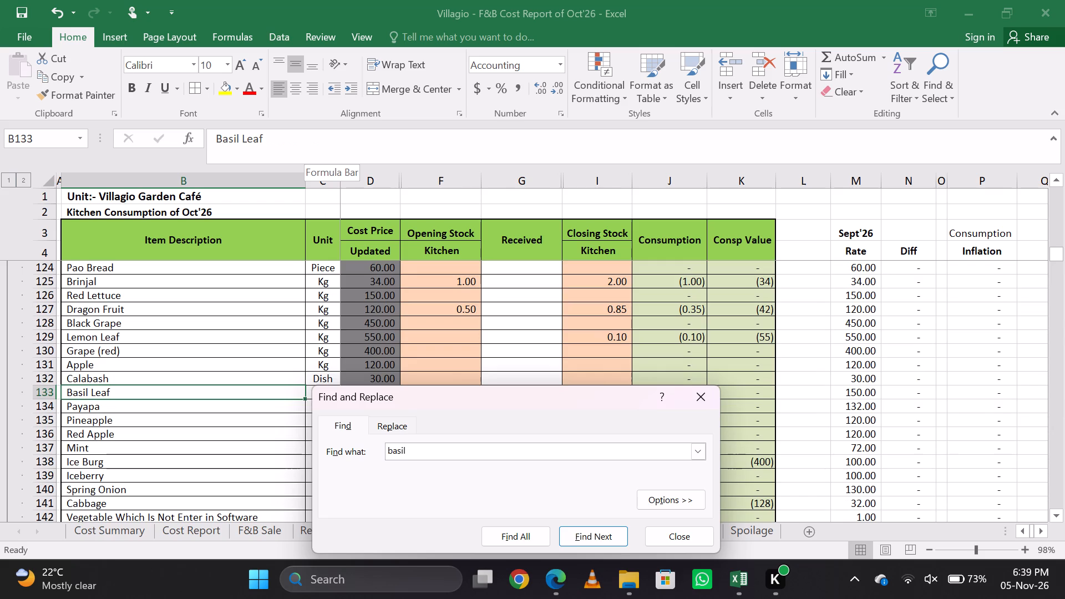
{"action": "key", "text": "Return"}
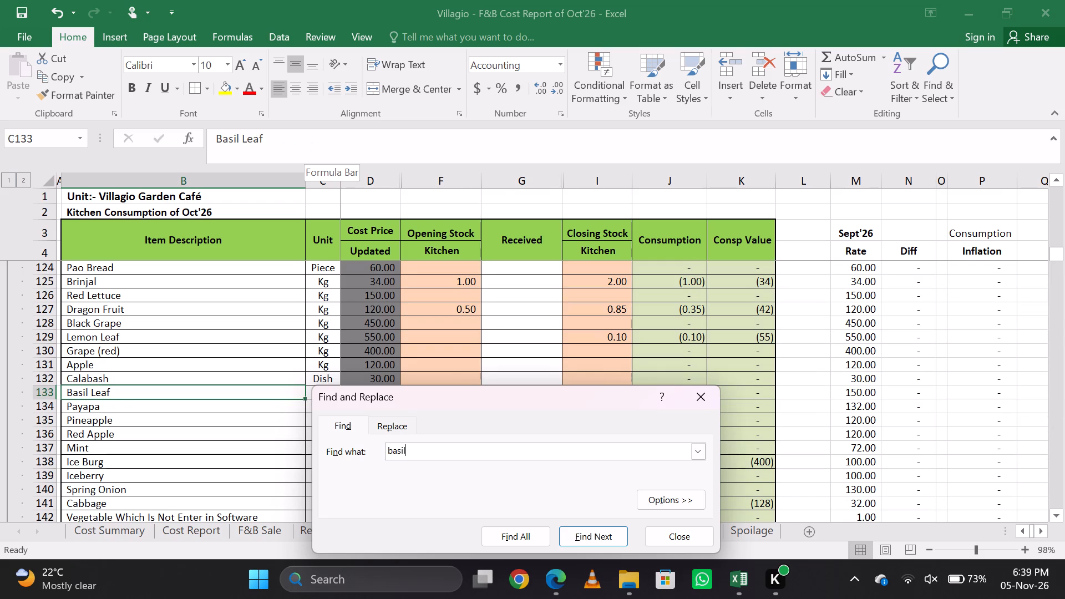
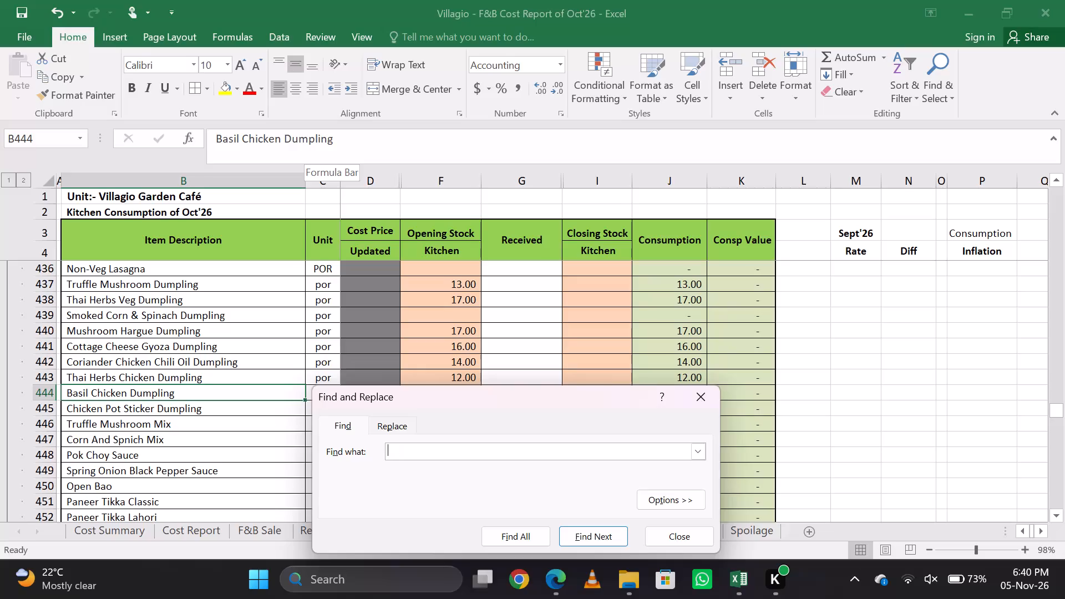
Search the sheet for "cottage" and go to the kitchen closing stock of Cottage Cheese Gyoza Dumpling.
{"action": "type", "text": "cotta"}
{"action": "type", "text": "ge"}
{"action": "key", "text": "Return"}
{"action": "key", "text": "Return"}
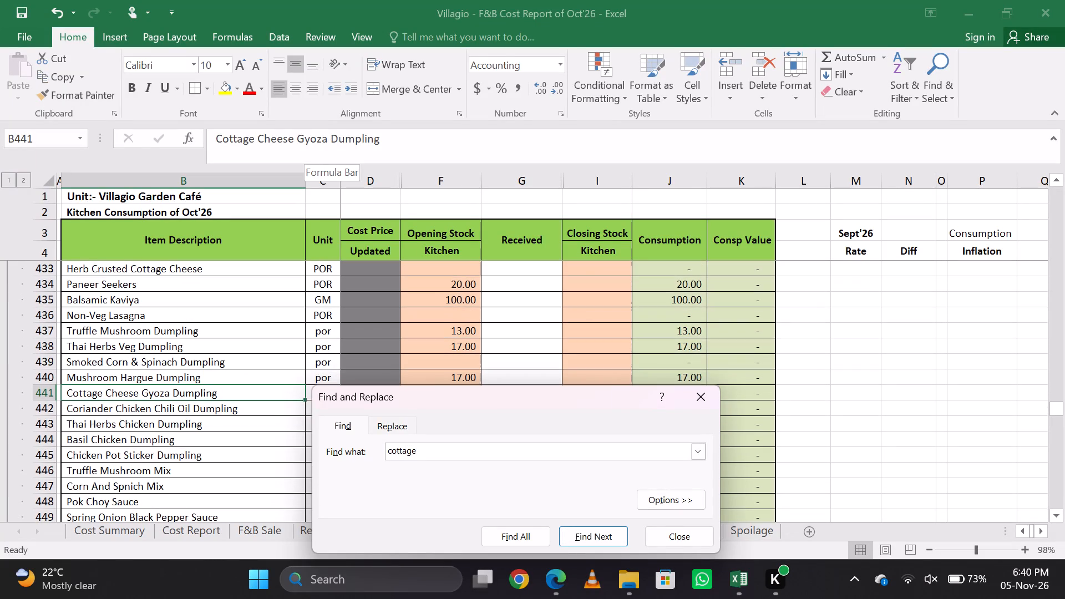
{"action": "key", "text": "Escape"}
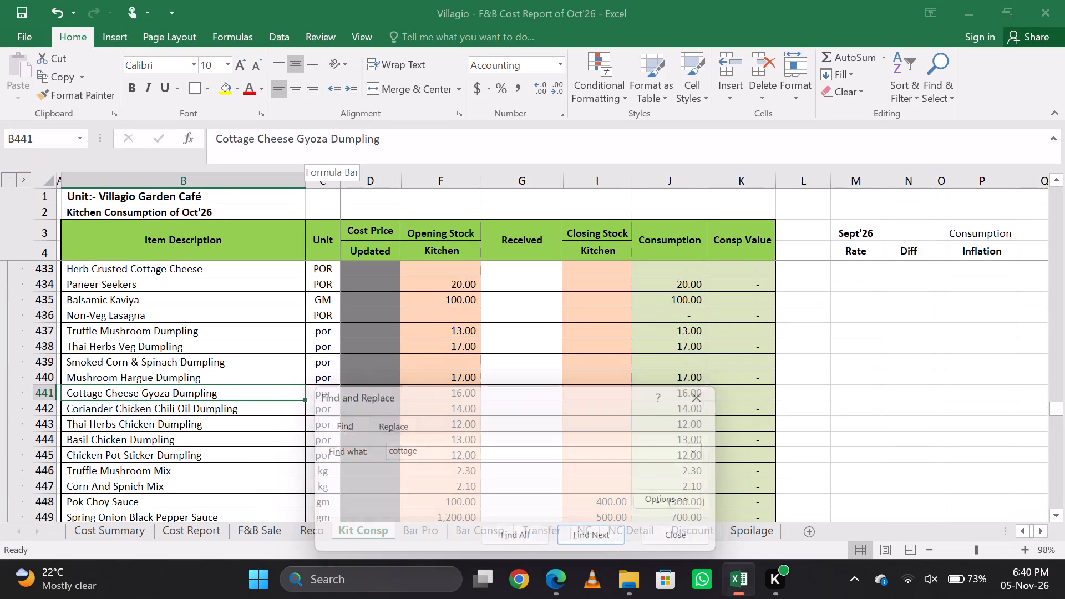
{"action": "key", "text": "Right"}
{"action": "key", "text": "Right"}
{"action": "key", "text": "Right"}
{"action": "key", "text": "Right"}
{"action": "key", "text": "Right"}
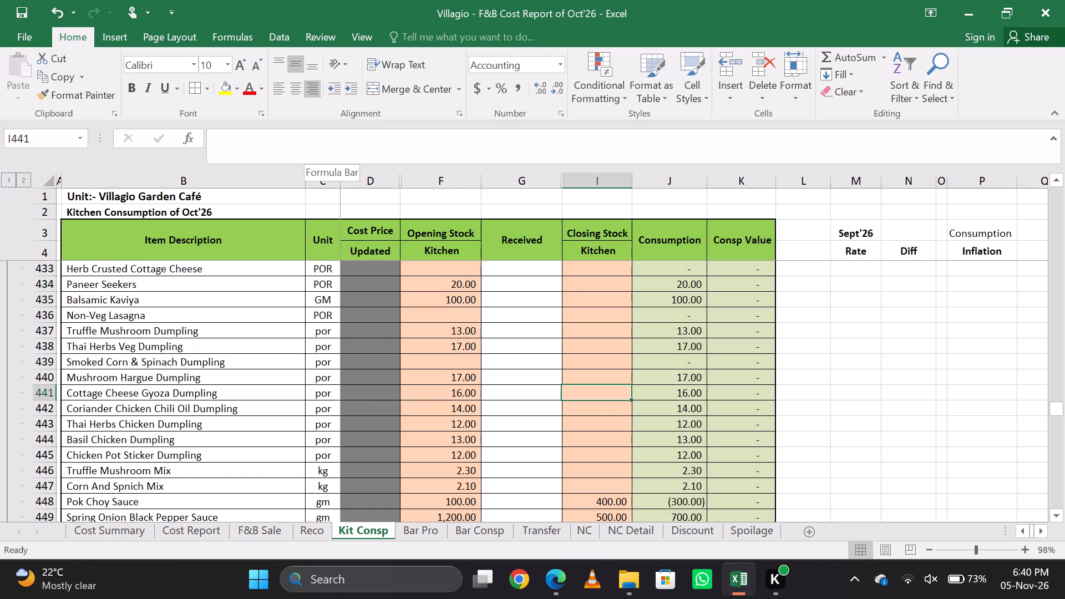
Examine the kitchen closing stock entries for the items between Non-Veg Lasagna and Cottage Cheese Gyoza Dumpling.
{"action": "key", "text": "Up"}
{"action": "key", "text": "Up"}
{"action": "key", "text": "Down"}
{"action": "key", "text": "Down"}
{"action": "key", "text": "Up"}
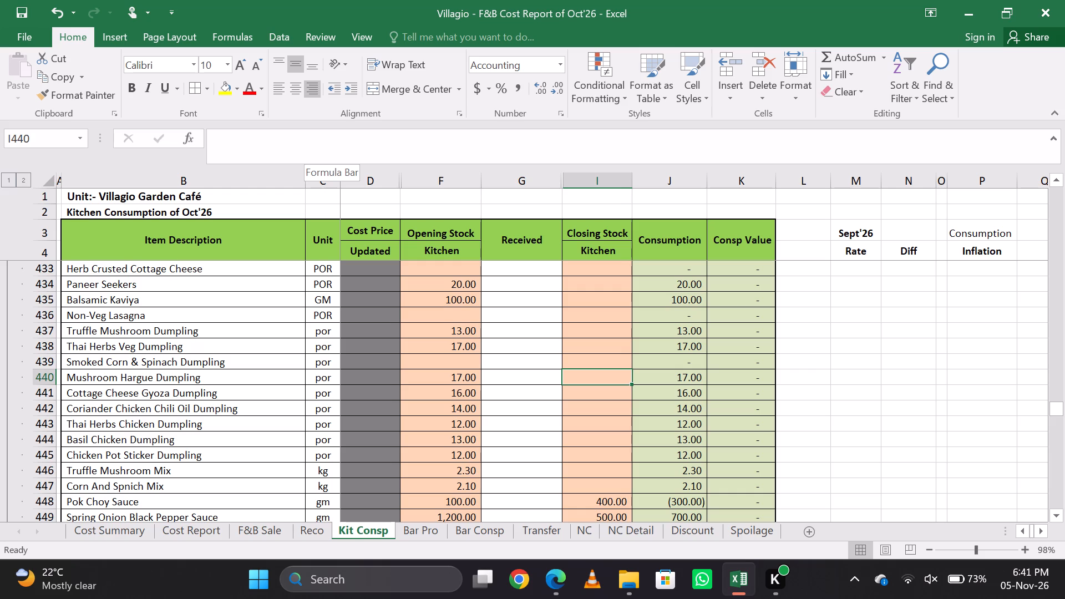
{"action": "key", "text": "Up"}
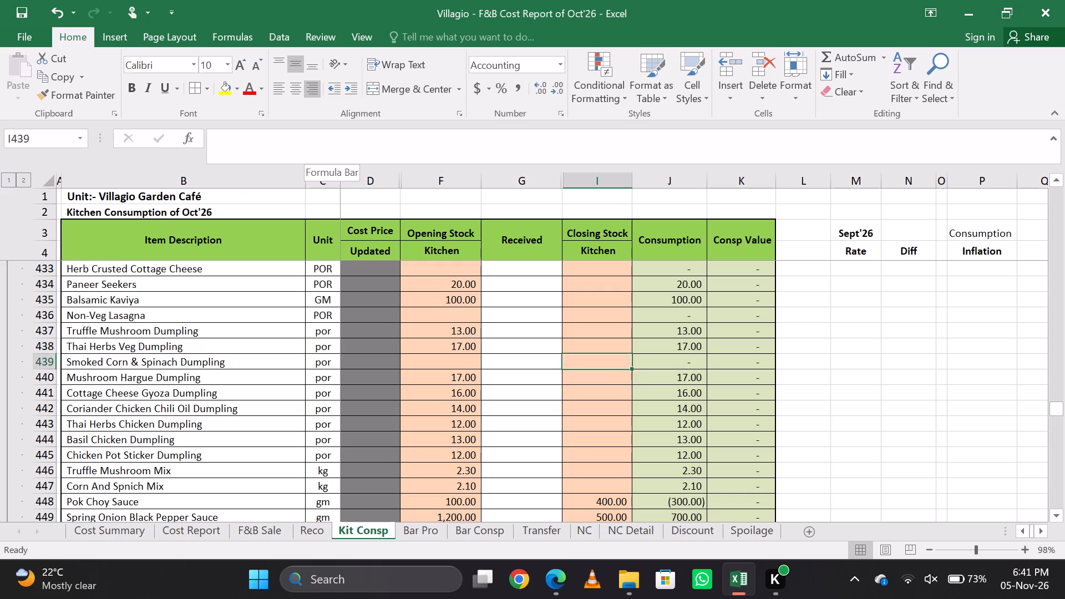
{"action": "key", "text": "Up"}
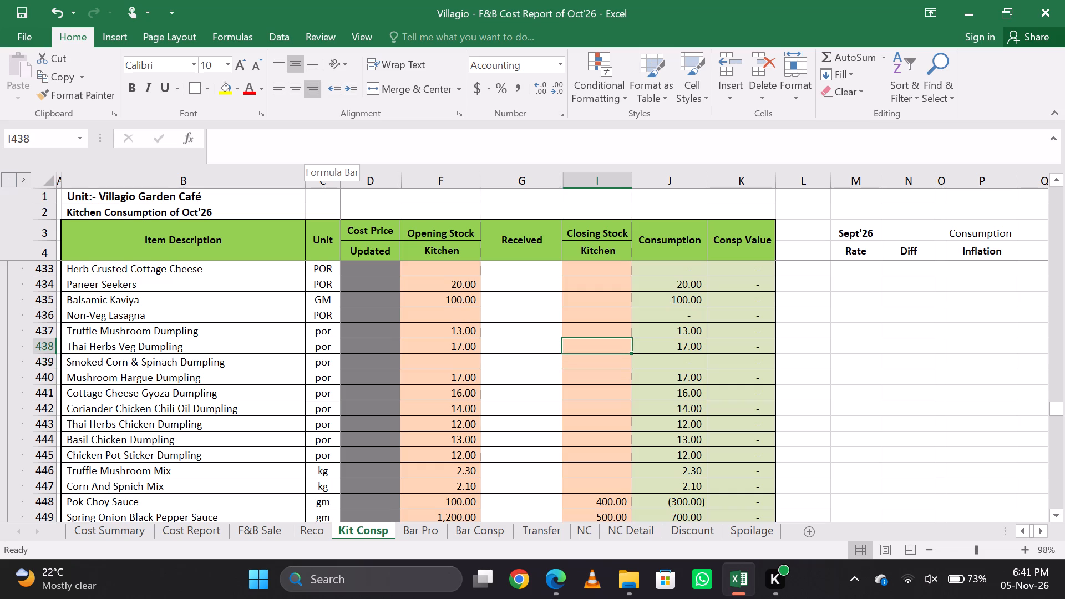
{"action": "key", "text": "Up"}
{"action": "key", "text": "Up"}
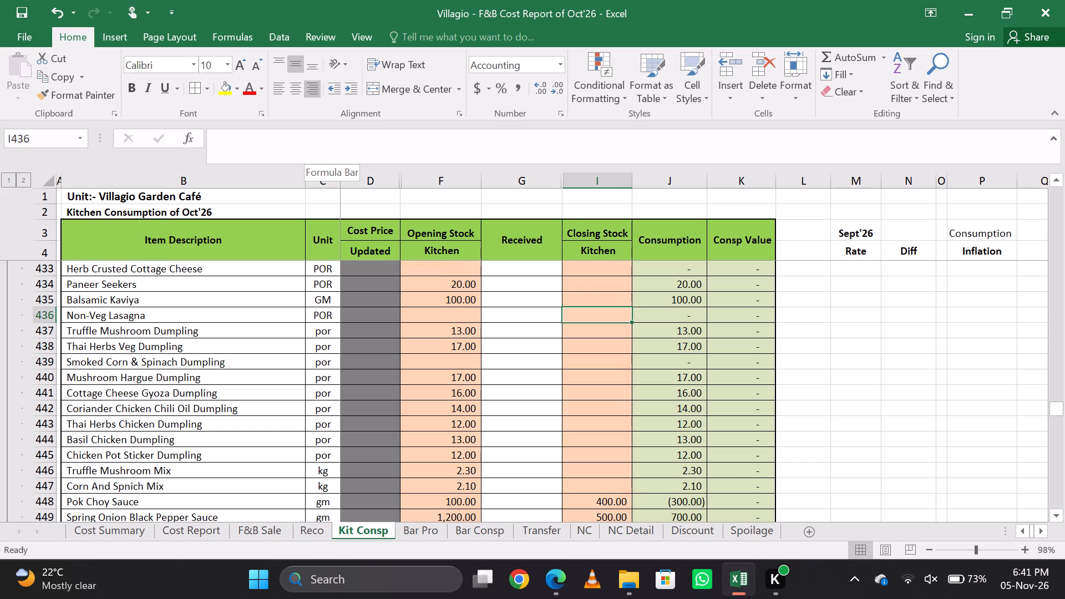
{"action": "key", "text": "Down"}
{"action": "key", "text": "Down"}
{"action": "key", "text": "Down"}
{"action": "key", "text": "Down"}
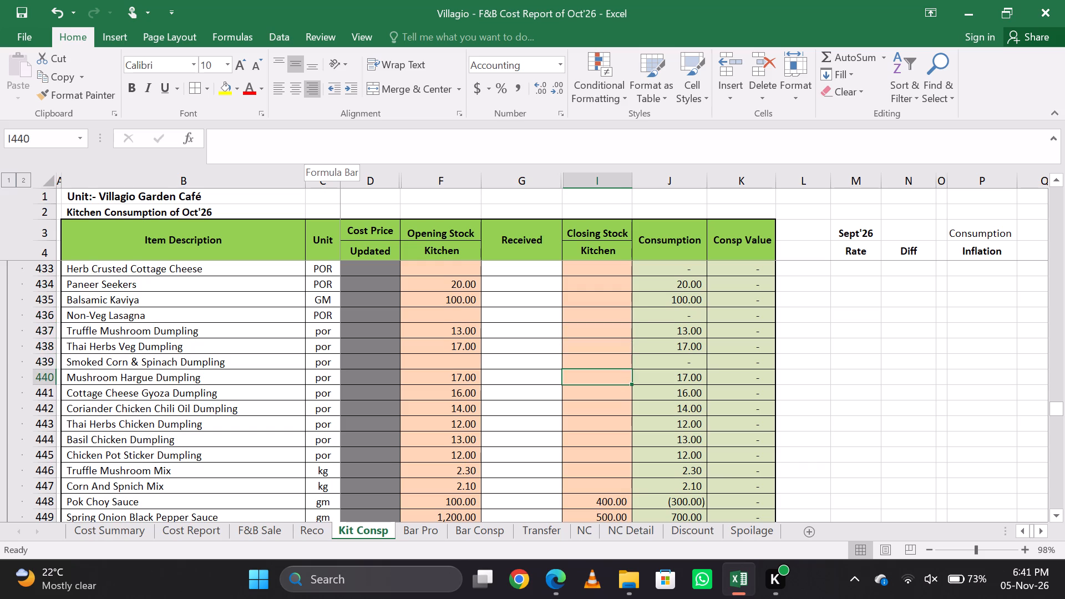
{"action": "key", "text": "Down"}
{"action": "key", "text": "Up"}
{"action": "key", "text": "Up"}
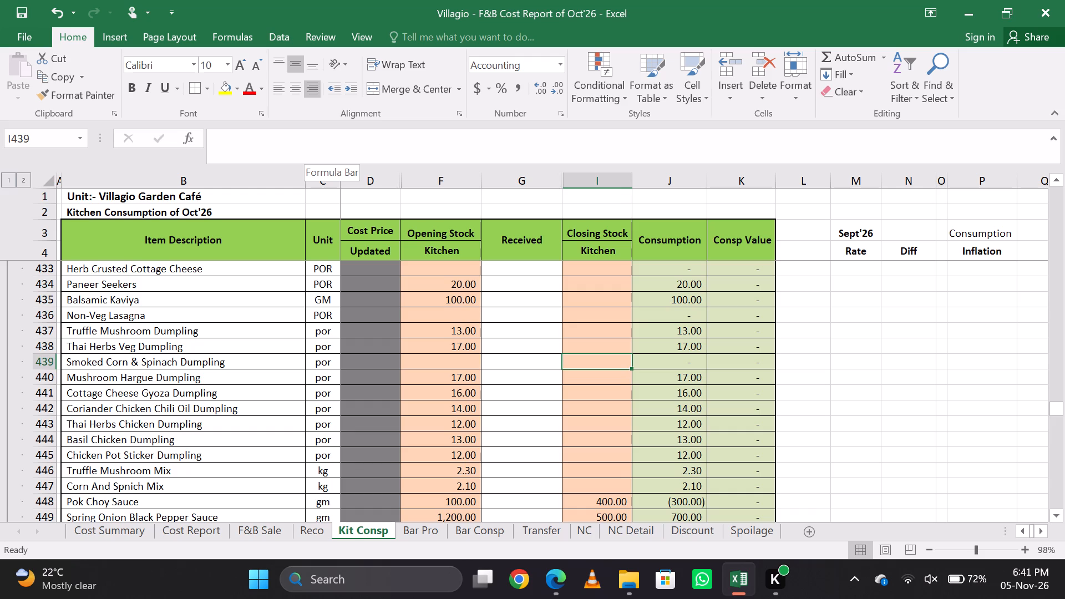
{"action": "key", "text": "Down"}
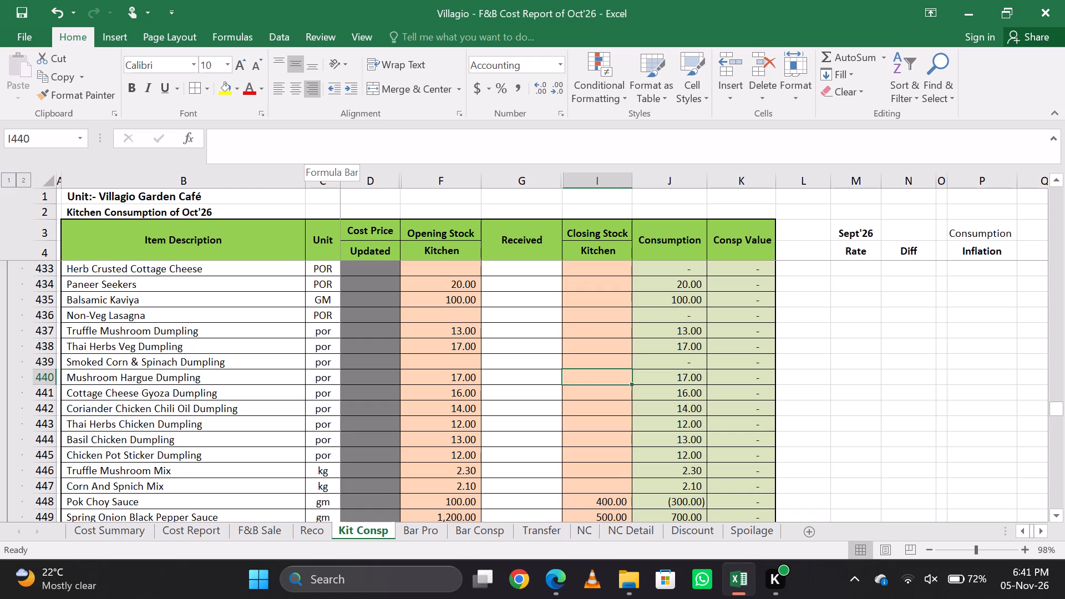
Check the kitchen closing stock entries between Cottage Cheese Gyoza Dumpling and Open Bao.
{"action": "key", "text": "Down"}
{"action": "key", "text": "Down"}
{"action": "key", "text": "ctrl+Down"}
{"action": "key", "text": "ctrl+Down"}
{"action": "key", "text": "Down"}
{"action": "key", "text": "Up"}
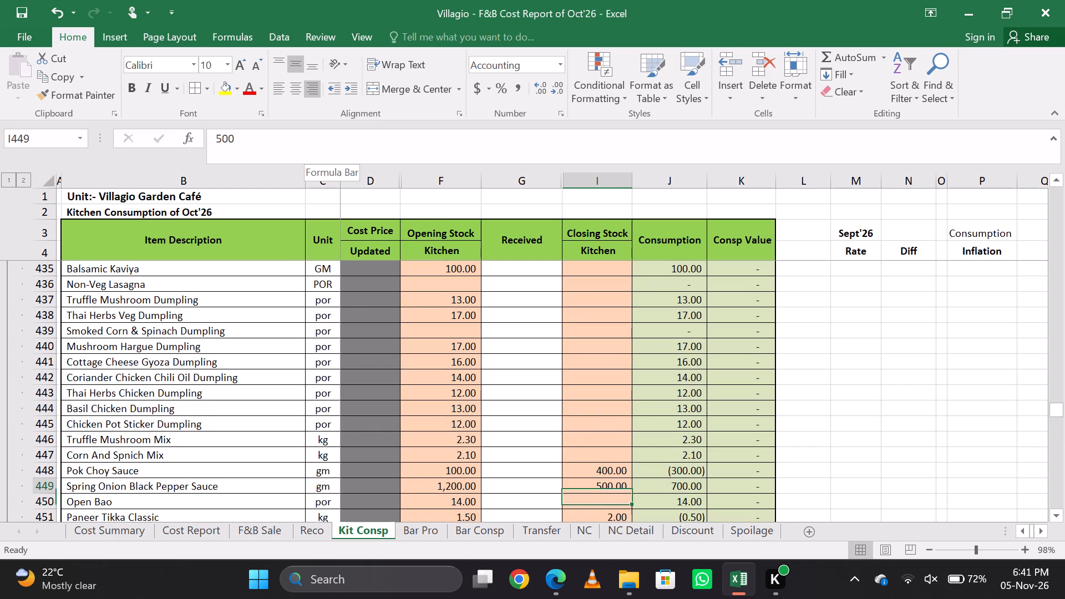
{"action": "key", "text": "Up"}
{"action": "key", "text": "Up"}
{"action": "key", "text": "Up"}
{"action": "key", "text": "Up"}
{"action": "key", "text": "Up"}
{"action": "key", "text": "Up"}
{"action": "key", "text": "Up"}
{"action": "key", "text": "Up"}
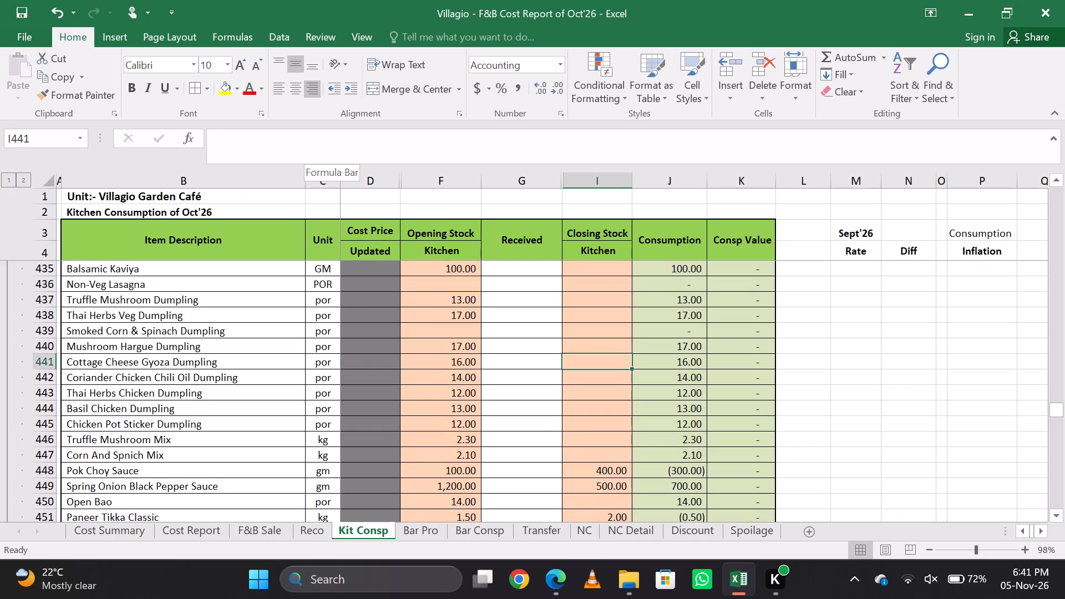
Review the closing stock of the dumplings from Mushroom Hargue Dumpling to Chicken Pot Sticker Dumpling.
{"action": "key", "text": "Up"}
{"action": "key", "text": "Down"}
{"action": "key", "text": "Down"}
{"action": "key", "text": "Down"}
{"action": "key", "text": "Down"}
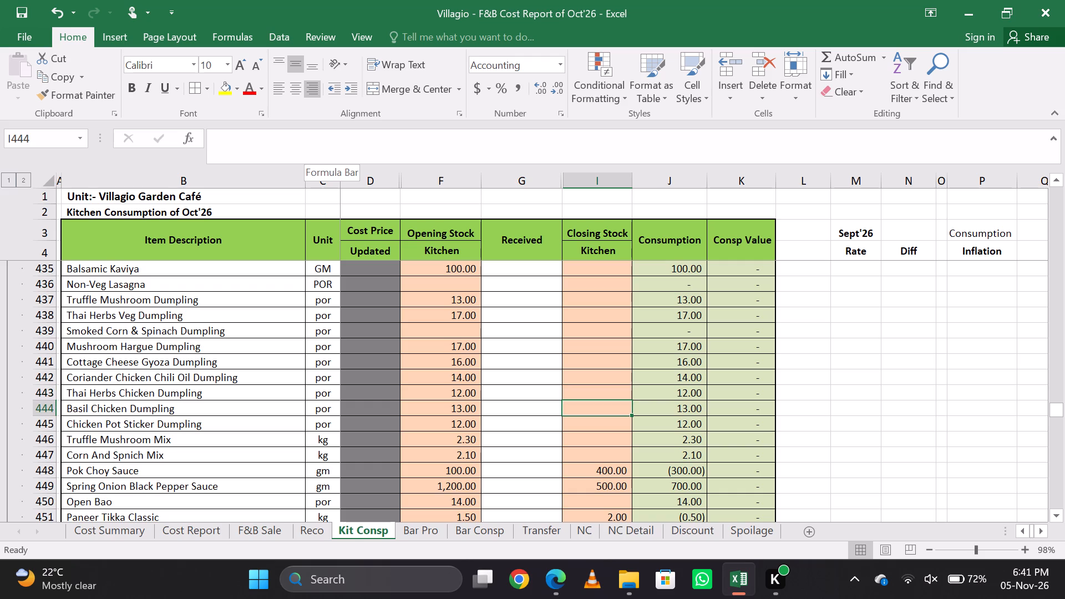
{"action": "key", "text": "Down"}
{"action": "key", "text": "Up"}
{"action": "key", "text": "Down"}
{"action": "key", "text": "Up"}
{"action": "key", "text": "Down"}
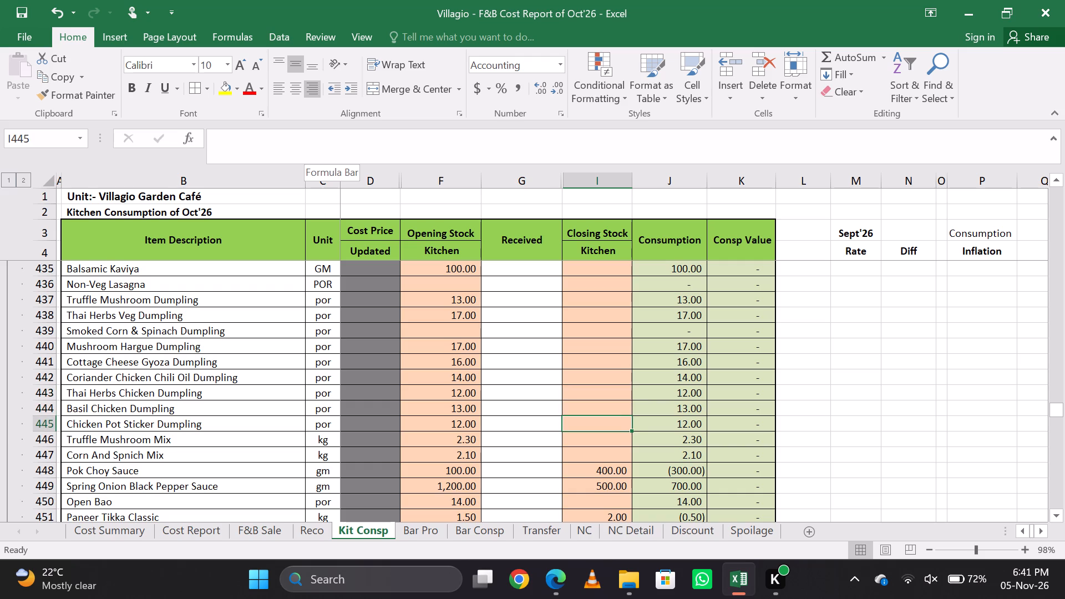
{"action": "key", "text": "Up"}
Check the kitchen closing stock entries from Chicken Pot Sticker Dumpling down to Dahi Kebab.
{"action": "key", "text": "Down"}
{"action": "key", "text": "Down"}
{"action": "key", "text": "Down"}
{"action": "key", "text": "Down"}
{"action": "key", "text": "Down"}
{"action": "key", "text": "Down"}
{"action": "key", "text": "Down"}
{"action": "key", "text": "Down"}
{"action": "key", "text": "Down"}
{"action": "key", "text": "Down"}
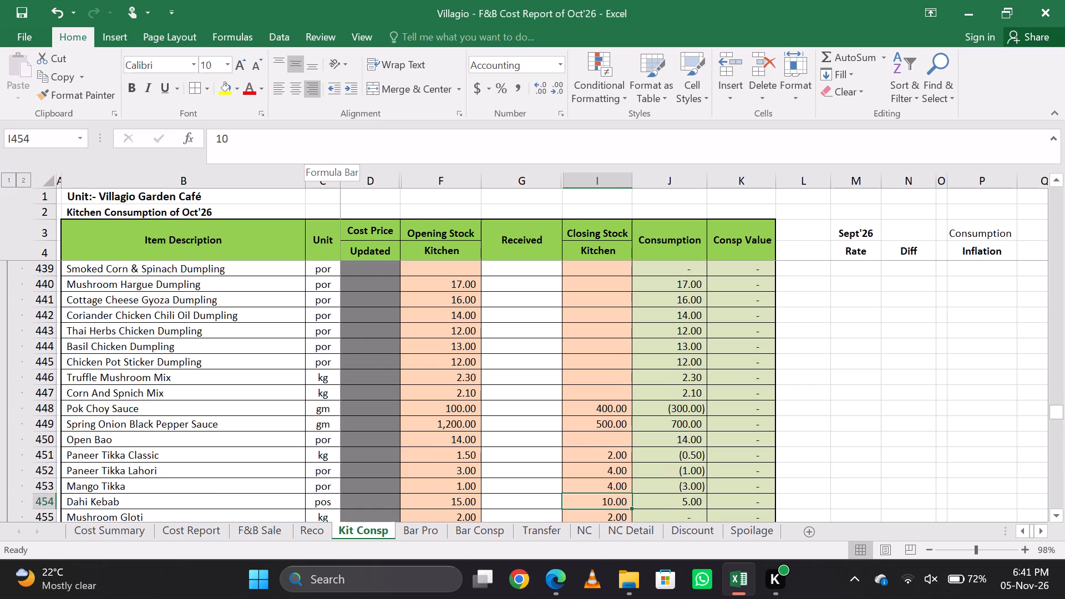
{"action": "key", "text": "Up"}
Search the sheet for "chicken th", shorten the term to "chicken t" and go through each matching item.
{"action": "key", "text": "ctrl+f"}
{"action": "type", "text": "chicken th"}
{"action": "key", "text": "Return"}
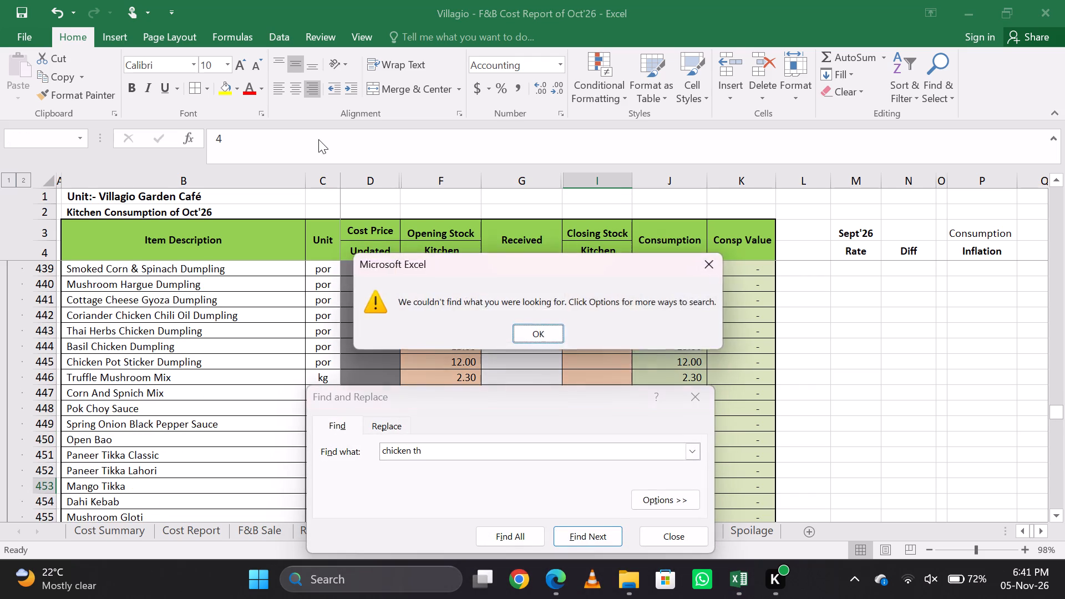
{"action": "key", "text": "Return"}
{"action": "key", "text": "BackSpace"}
{"action": "key", "text": "Return"}
{"action": "key", "text": "Return"}
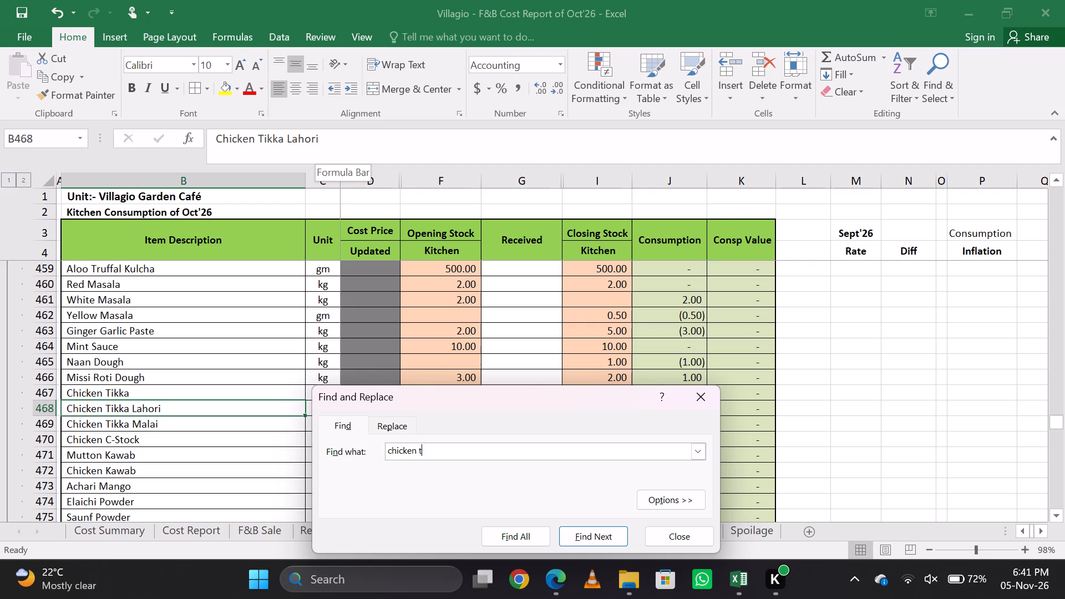
{"action": "key", "text": "Return"}
{"action": "key", "text": "Return"}
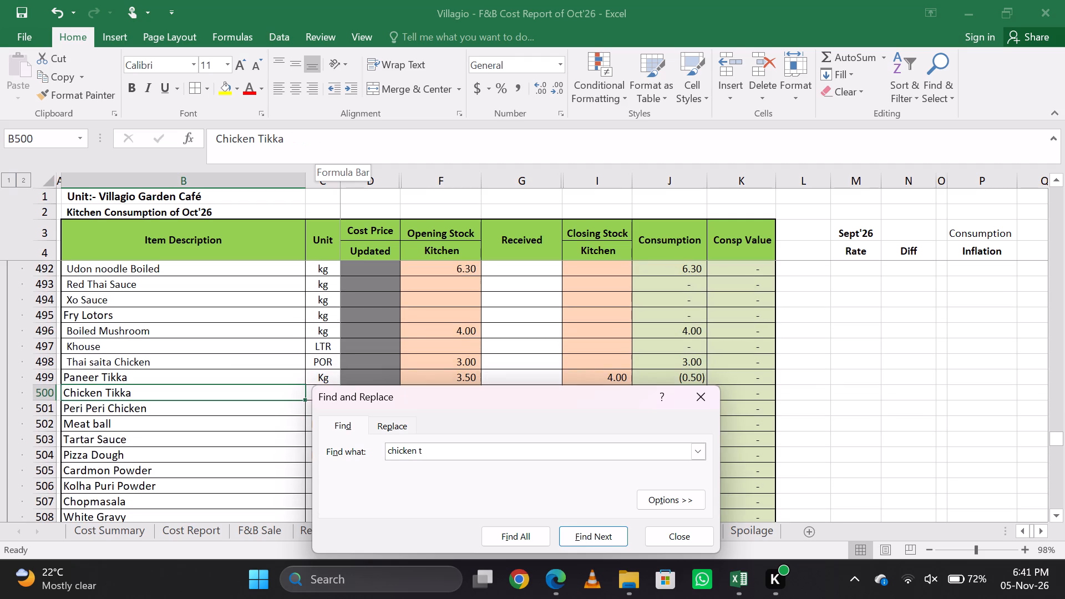
{"action": "key", "text": "Return"}
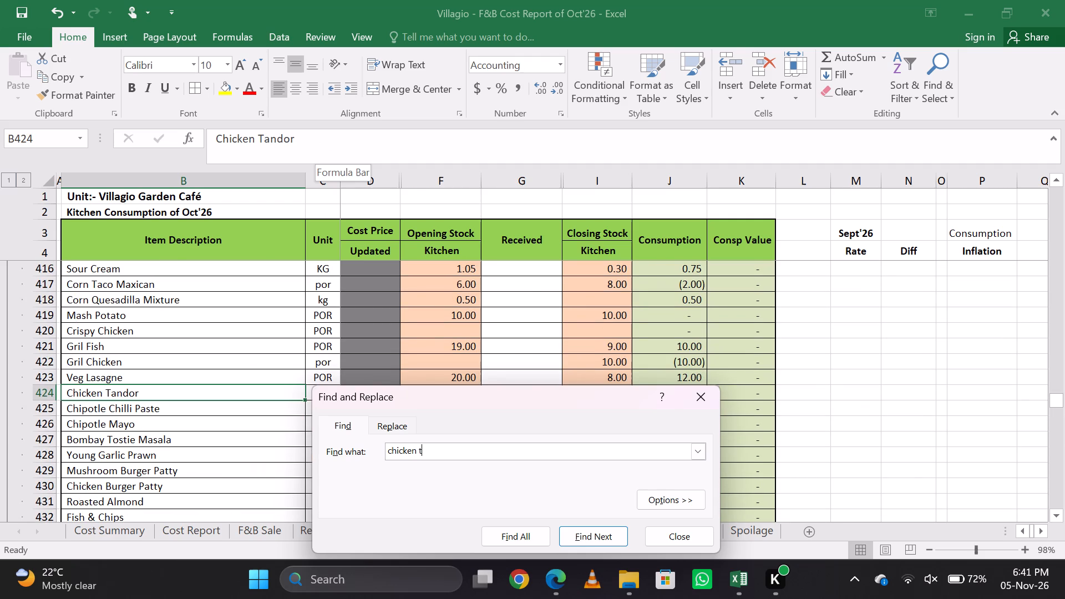
{"action": "key", "text": "Return"}
{"action": "key", "text": "Return"}
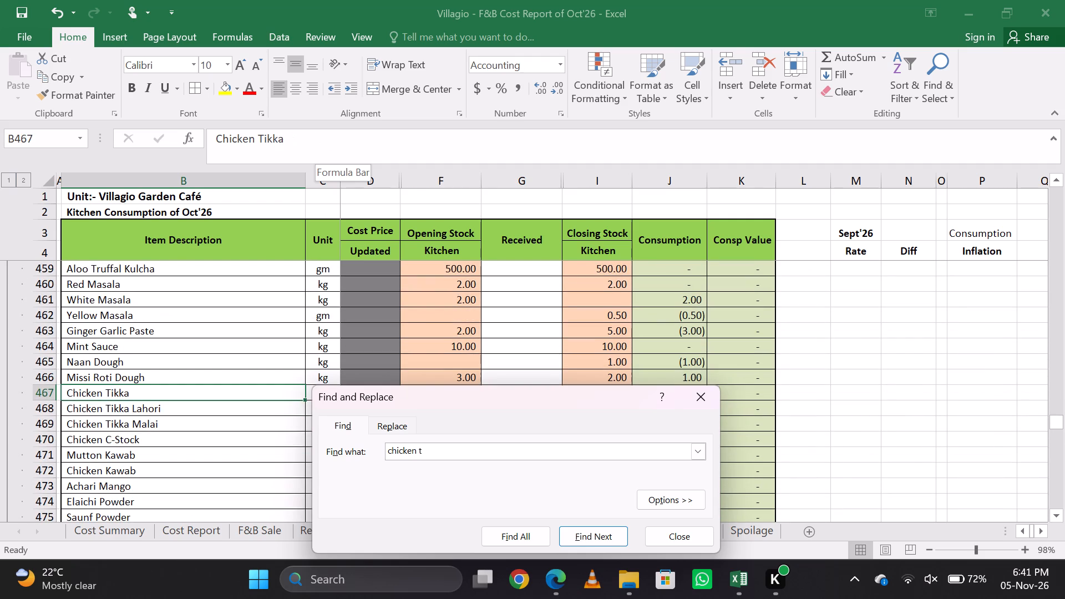
{"action": "key", "text": "Return"}
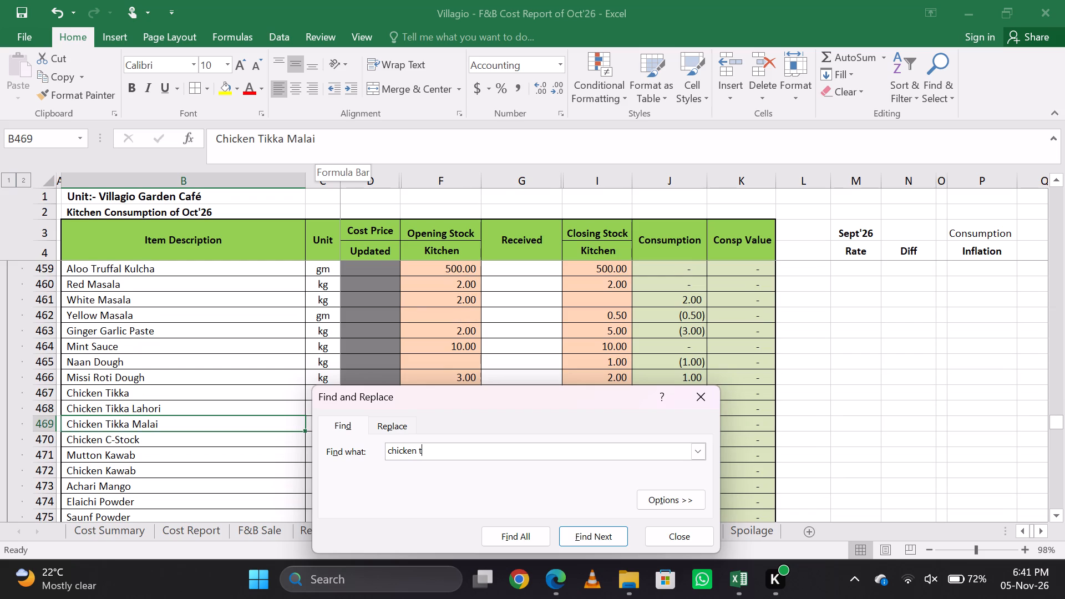
Replace the search term with "thai", refine it to "thai h" and find Thai Herbs Chicken Dumpling.
{"action": "key", "text": "BackSpace"}
{"action": "key", "text": "BackSpace"}
{"action": "key", "text": "BackSpace"}
{"action": "key", "text": "BackSpace"}
{"action": "key", "text": "BackSpace"}
{"action": "key", "text": "BackSpace"}
{"action": "key", "text": "BackSpace"}
{"action": "key", "text": "BackSpace"}
{"action": "key", "text": "BackSpace"}
{"action": "key", "text": "BackSpace"}
{"action": "key", "text": "BackSpace"}
{"action": "key", "text": "BackSpace"}
{"action": "key", "text": "BackSpace"}
{"action": "key", "text": "BackSpace"}
{"action": "key", "text": "BackSpace"}
{"action": "key", "text": "BackSpace"}
{"action": "key", "text": "BackSpace"}
{"action": "key", "text": "BackSpace"}
{"action": "key", "text": "BackSpace"}
{"action": "key", "text": "BackSpace"}
{"action": "type", "text": "thai"}
{"action": "key", "text": "Return"}
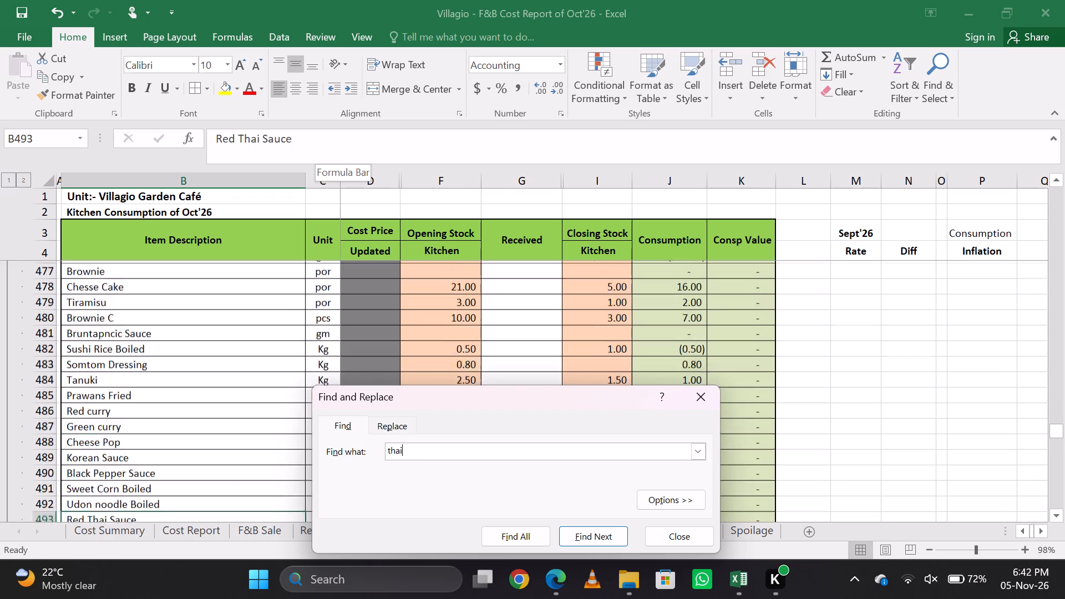
{"action": "key", "text": "space"}
{"action": "type", "text": "h"}
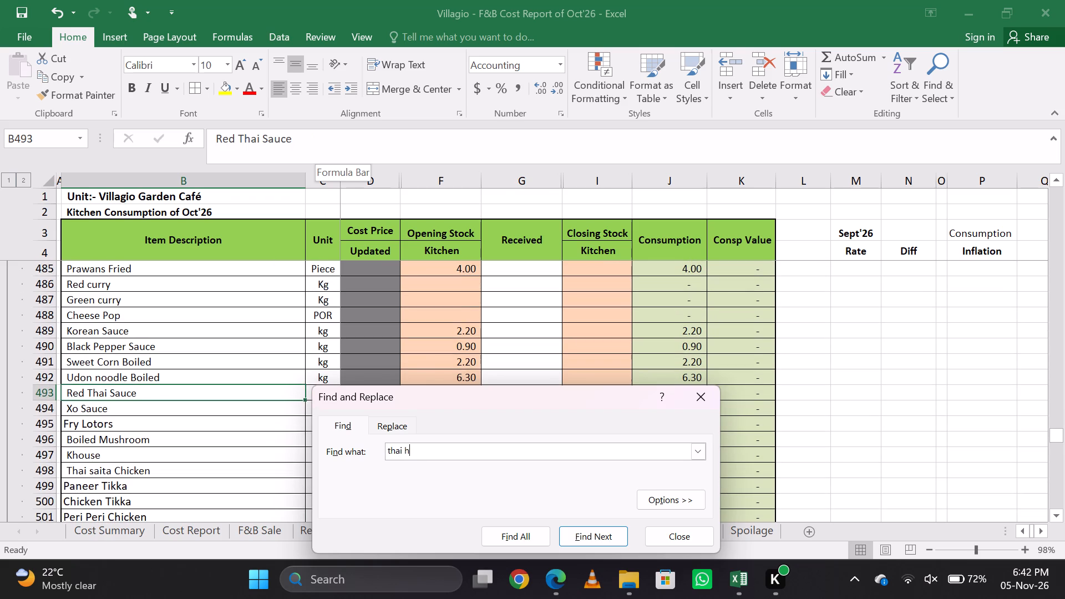
{"action": "key", "text": "Return"}
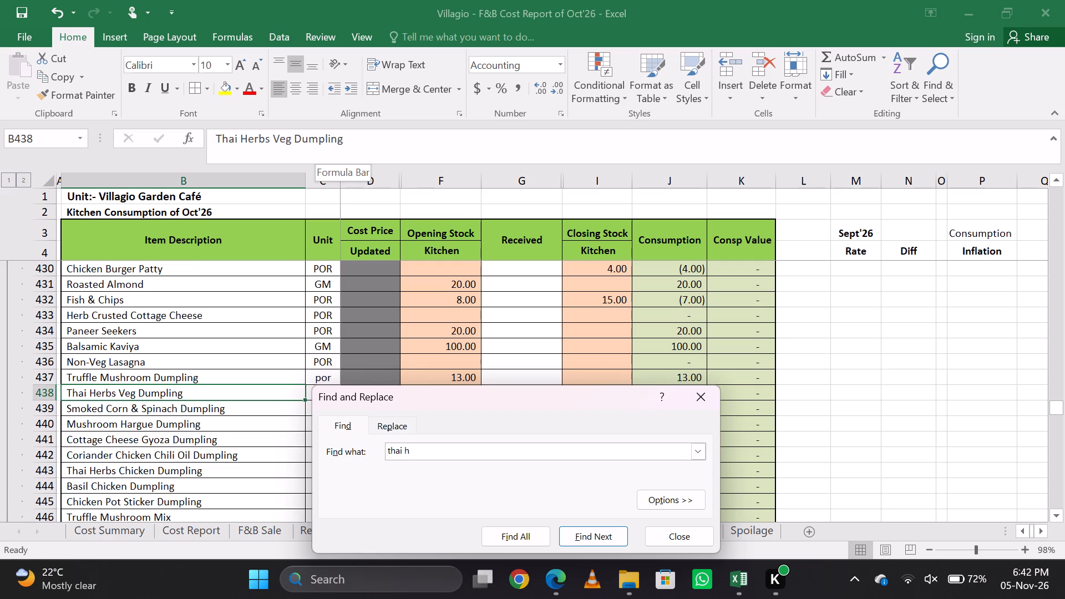
{"action": "key", "text": "Return"}
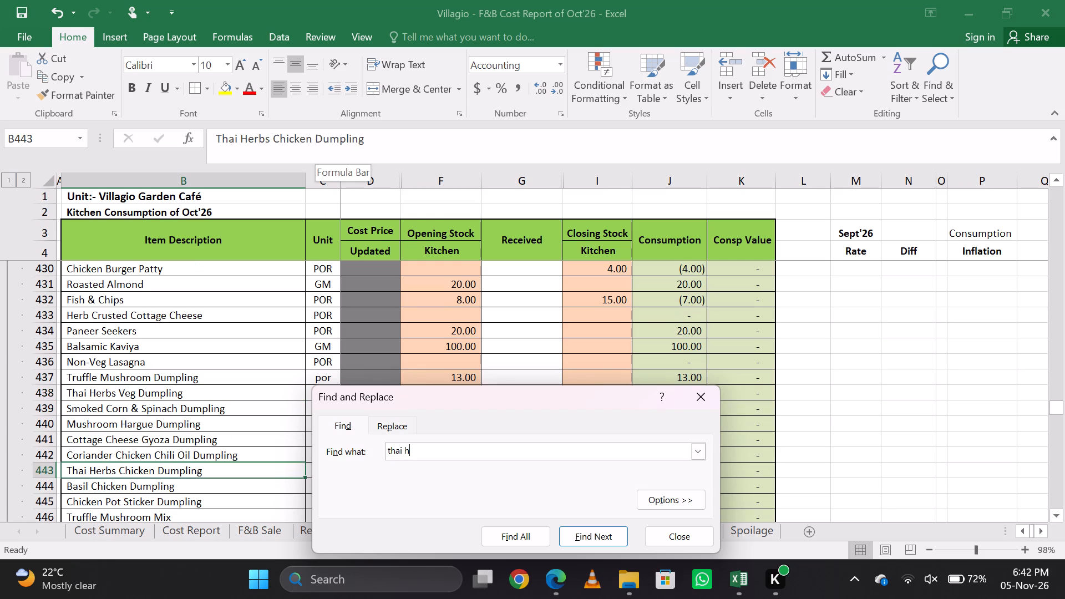
{"action": "key", "text": "Return"}
{"action": "key", "text": "Return"}
Enter 45 as the kitchen closing stock of Thai Herbs Chicken Dumpling.
{"action": "key", "text": "Escape"}
{"action": "key", "text": "Right"}
{"action": "key", "text": "Right"}
{"action": "key", "text": "Right"}
{"action": "key", "text": "Right"}
{"action": "key", "text": "Right"}
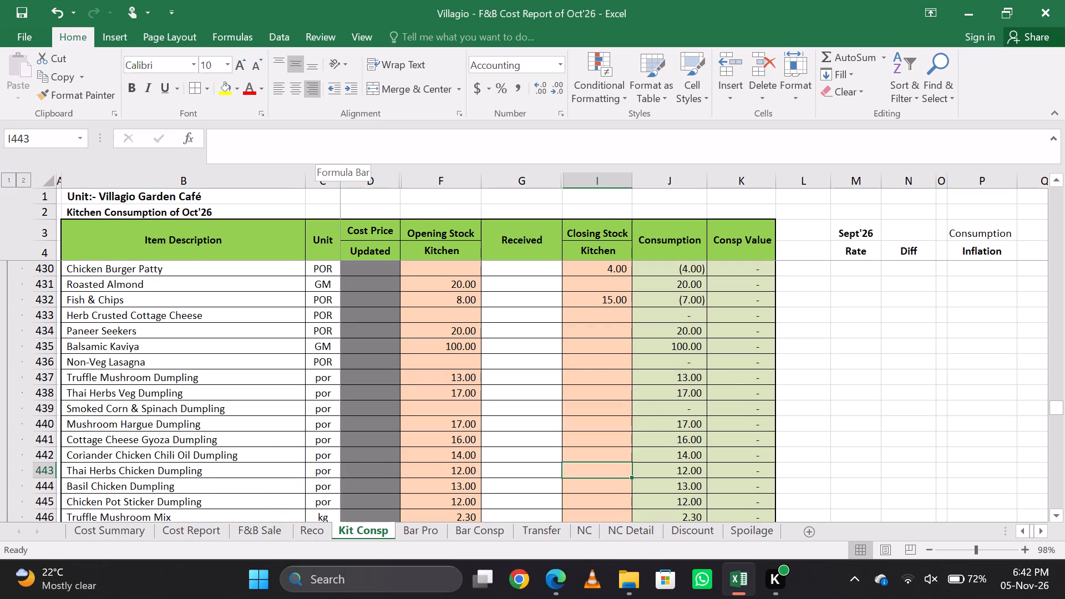
{"action": "type", "text": "45"}
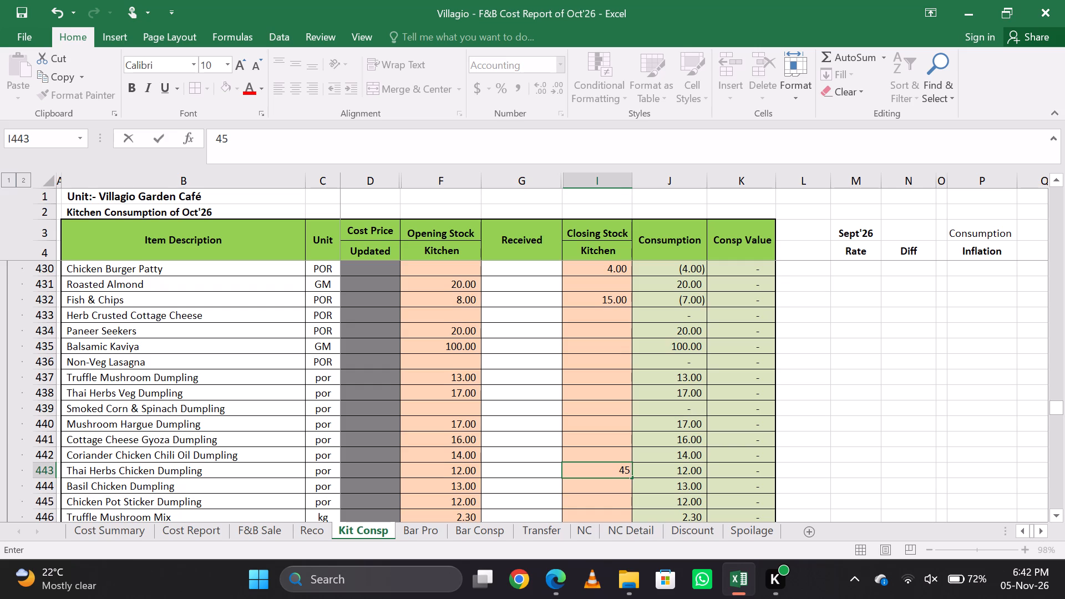
{"action": "key", "text": "Return"}
{"action": "key", "text": "Up"}
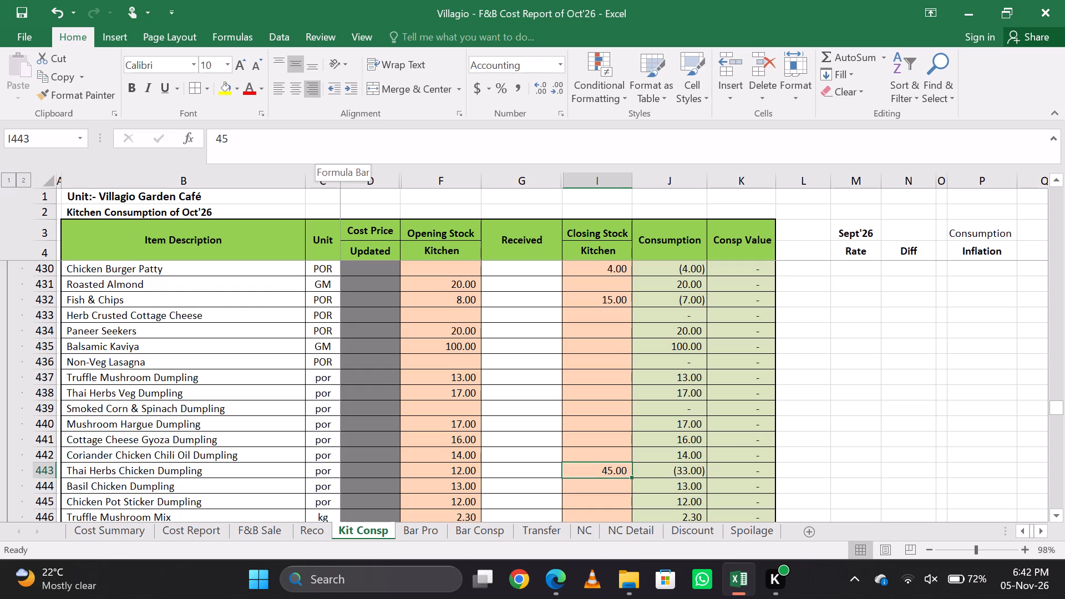
{"action": "key", "text": "Down"}
{"action": "key", "text": "Up"}
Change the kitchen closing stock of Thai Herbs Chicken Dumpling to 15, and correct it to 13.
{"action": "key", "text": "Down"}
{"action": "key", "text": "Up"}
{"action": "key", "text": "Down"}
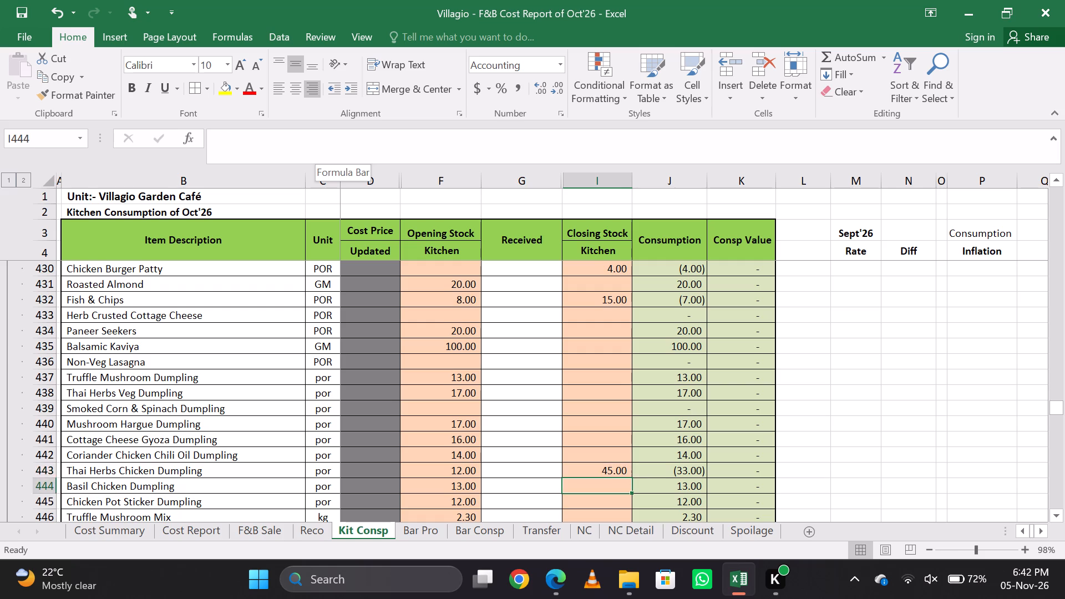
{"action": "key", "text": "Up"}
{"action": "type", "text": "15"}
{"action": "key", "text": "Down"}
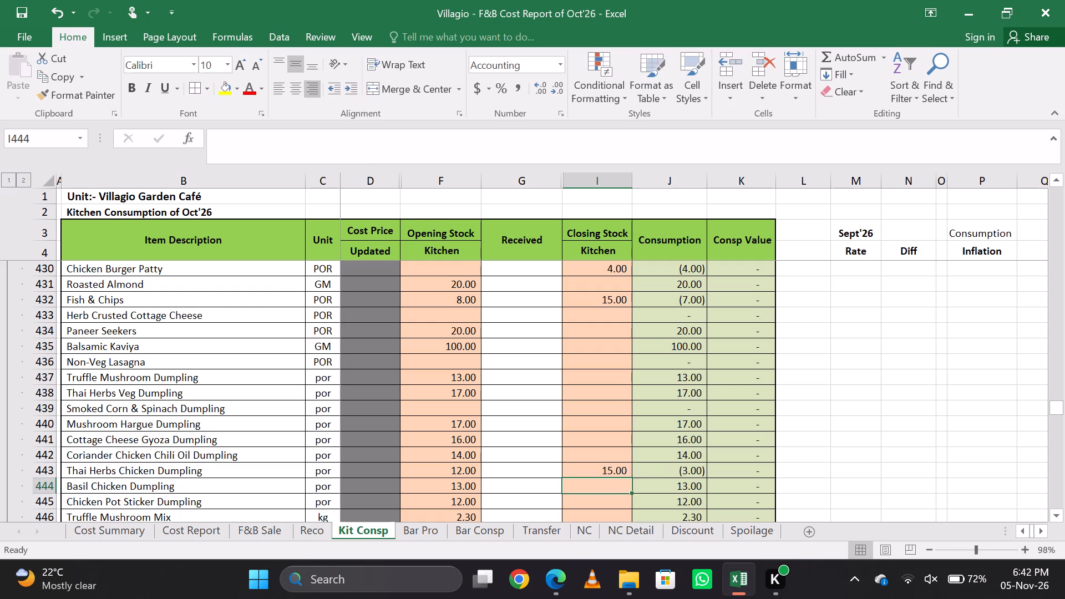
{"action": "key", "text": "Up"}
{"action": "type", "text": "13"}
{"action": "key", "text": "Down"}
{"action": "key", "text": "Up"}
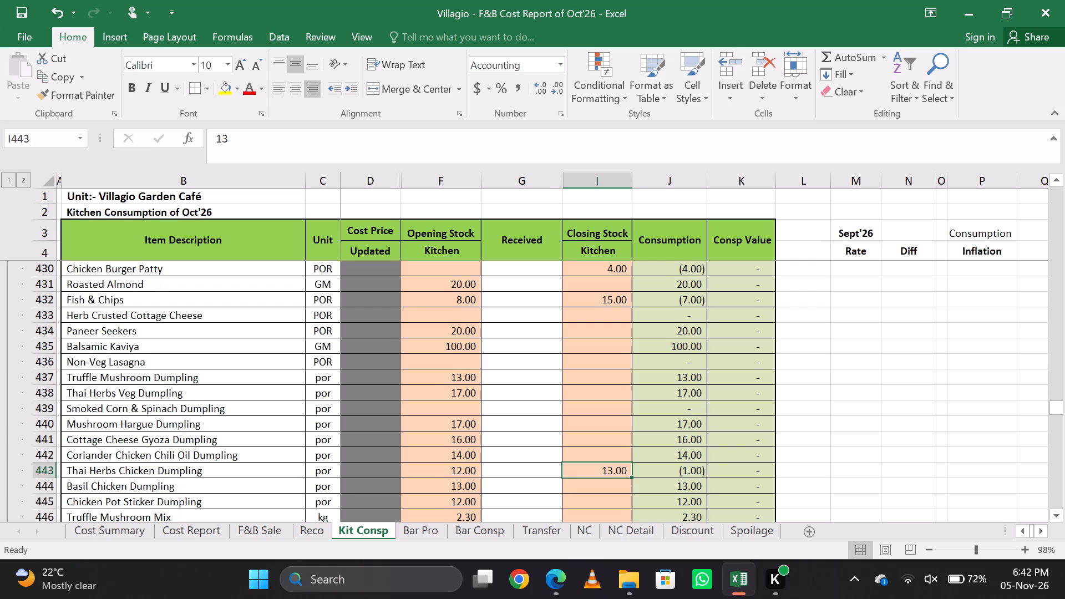
Set the kitchen closing stock of Thai Herbs Chicken Dumpling to 12.
{"action": "type", "text": "12"}
{"action": "key", "text": "Down"}
{"action": "key", "text": "Up"}
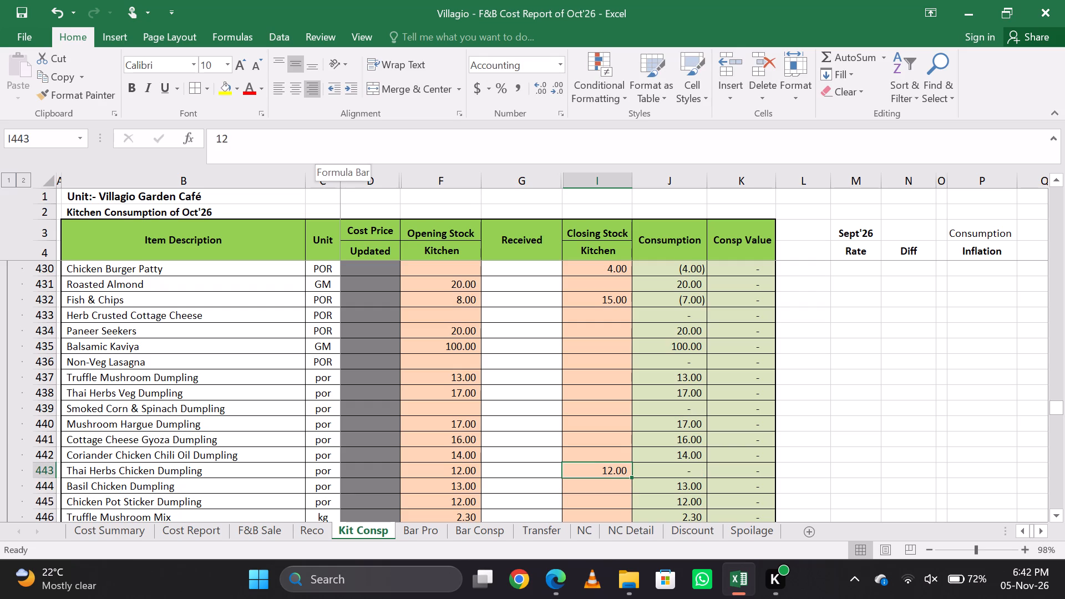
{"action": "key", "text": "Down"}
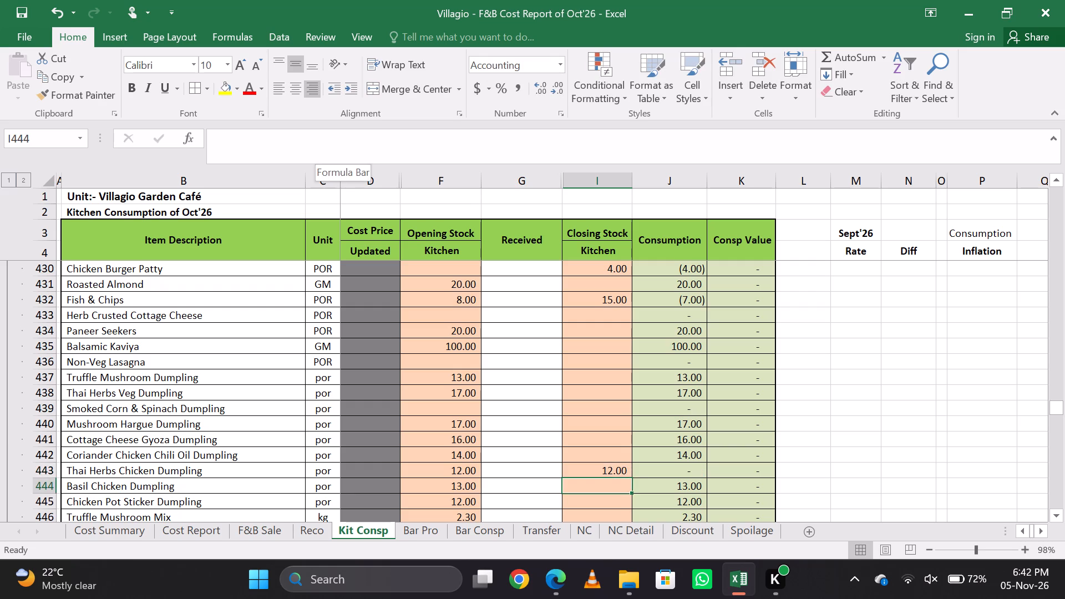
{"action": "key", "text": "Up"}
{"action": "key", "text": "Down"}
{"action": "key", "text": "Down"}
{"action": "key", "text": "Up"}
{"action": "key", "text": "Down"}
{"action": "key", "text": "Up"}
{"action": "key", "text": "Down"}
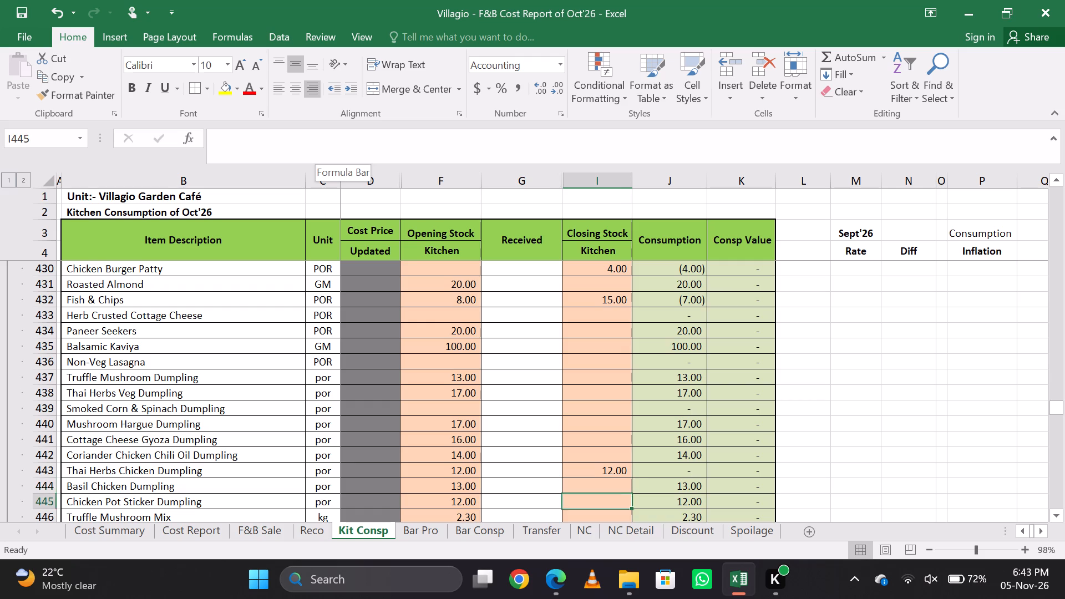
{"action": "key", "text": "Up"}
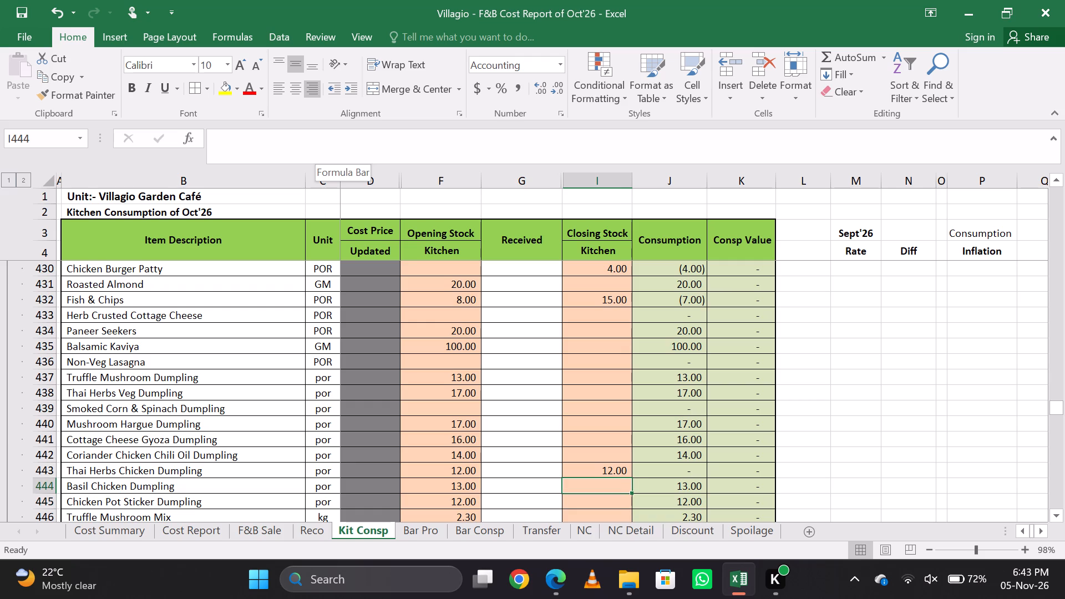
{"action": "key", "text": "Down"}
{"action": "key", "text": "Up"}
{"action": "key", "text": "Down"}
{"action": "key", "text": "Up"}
Enter 13 as the kitchen closing stock of Basil Chicken Dumpling.
{"action": "key", "text": "Down"}
{"action": "key", "text": "Up"}
{"action": "type", "text": "13"}
{"action": "key", "text": "Return"}
{"action": "key", "text": "Up"}
{"action": "key", "text": "Down"}
{"action": "key", "text": "Up"}
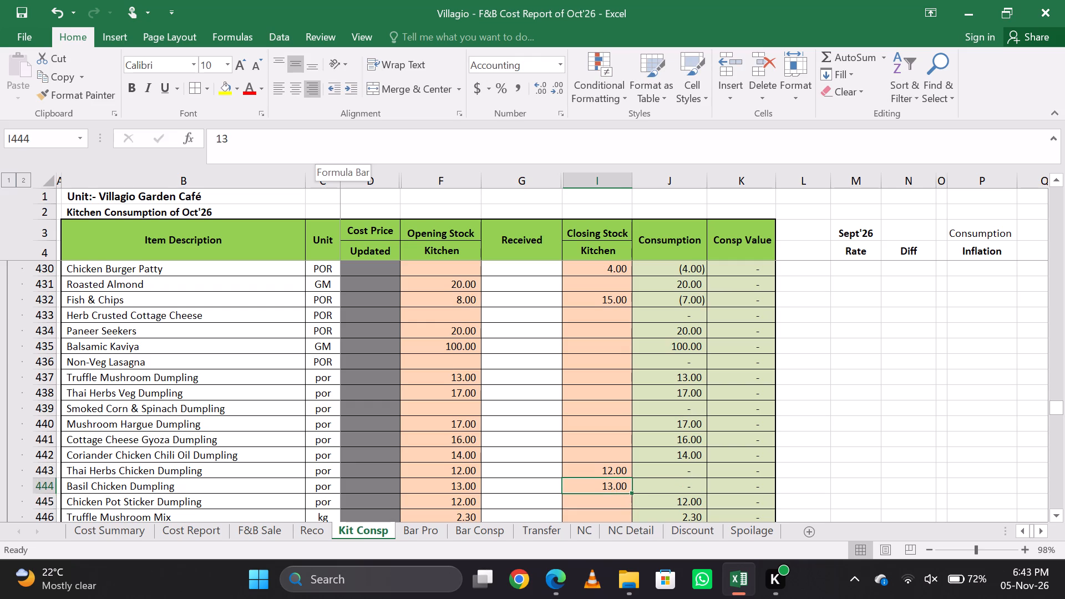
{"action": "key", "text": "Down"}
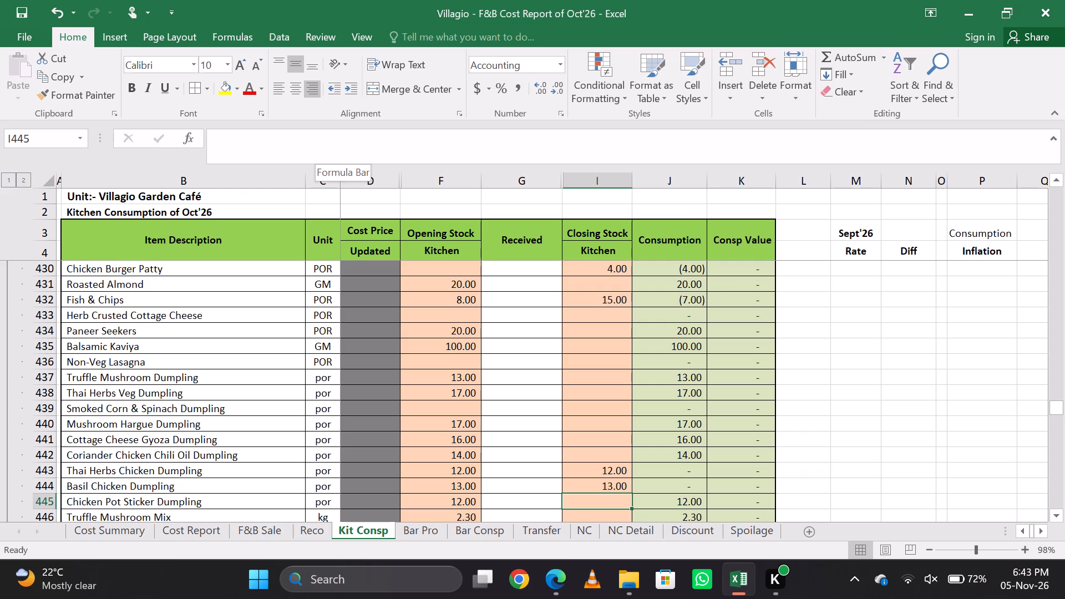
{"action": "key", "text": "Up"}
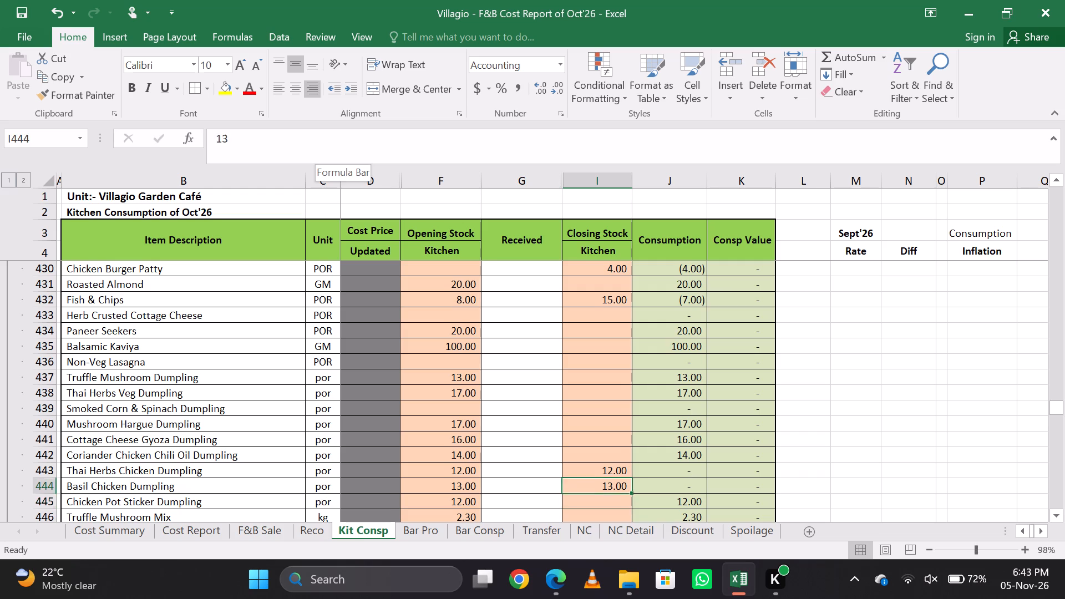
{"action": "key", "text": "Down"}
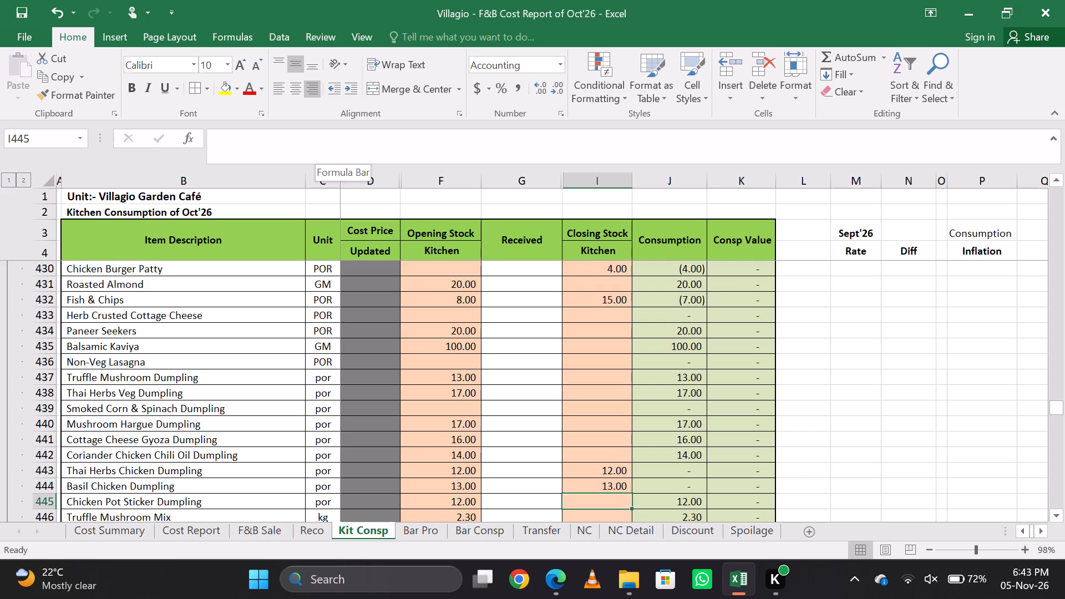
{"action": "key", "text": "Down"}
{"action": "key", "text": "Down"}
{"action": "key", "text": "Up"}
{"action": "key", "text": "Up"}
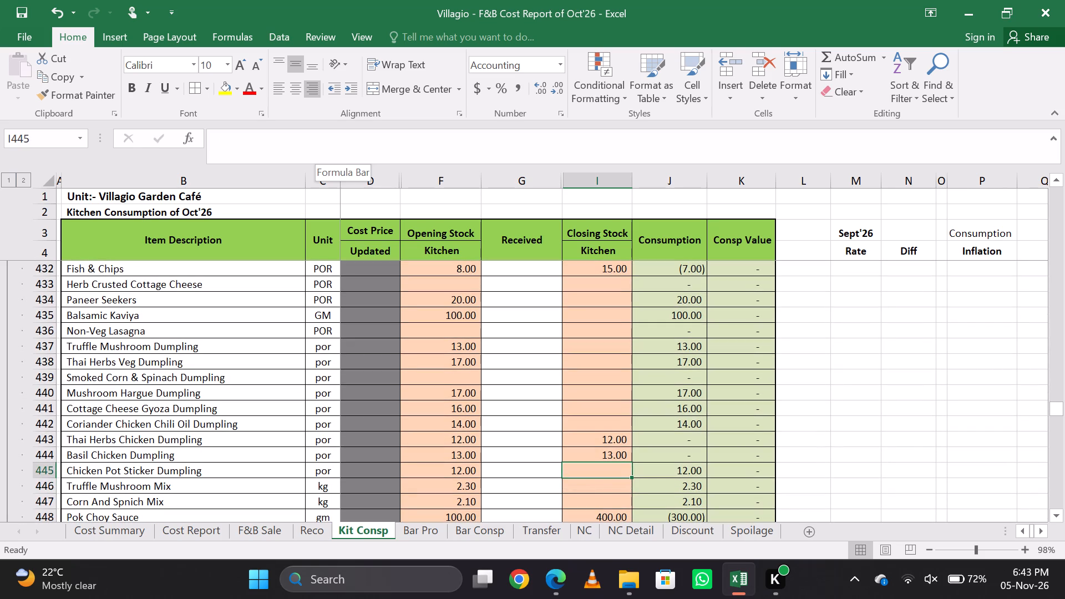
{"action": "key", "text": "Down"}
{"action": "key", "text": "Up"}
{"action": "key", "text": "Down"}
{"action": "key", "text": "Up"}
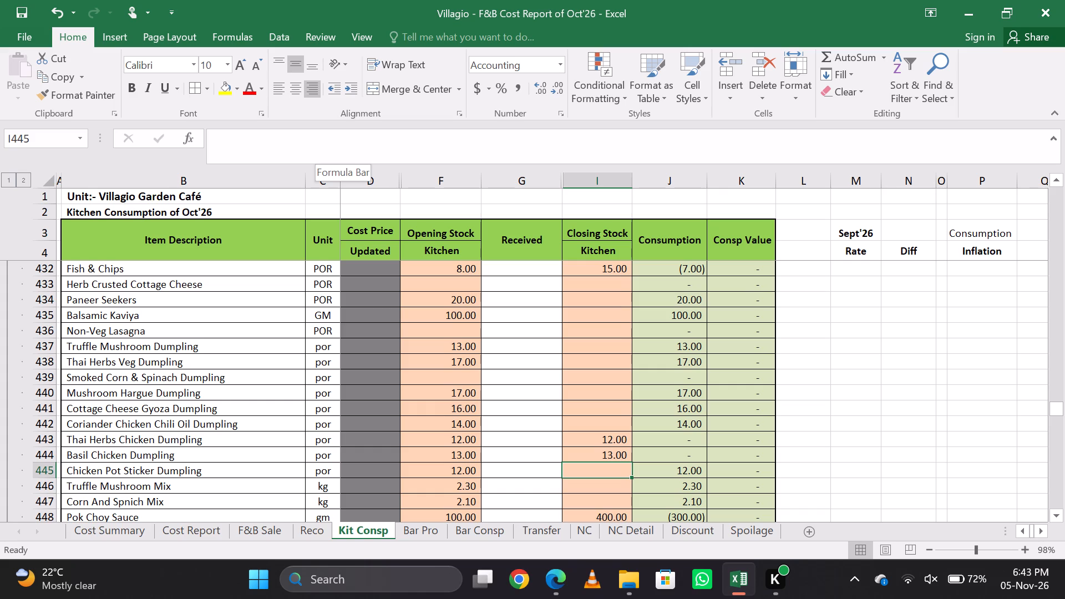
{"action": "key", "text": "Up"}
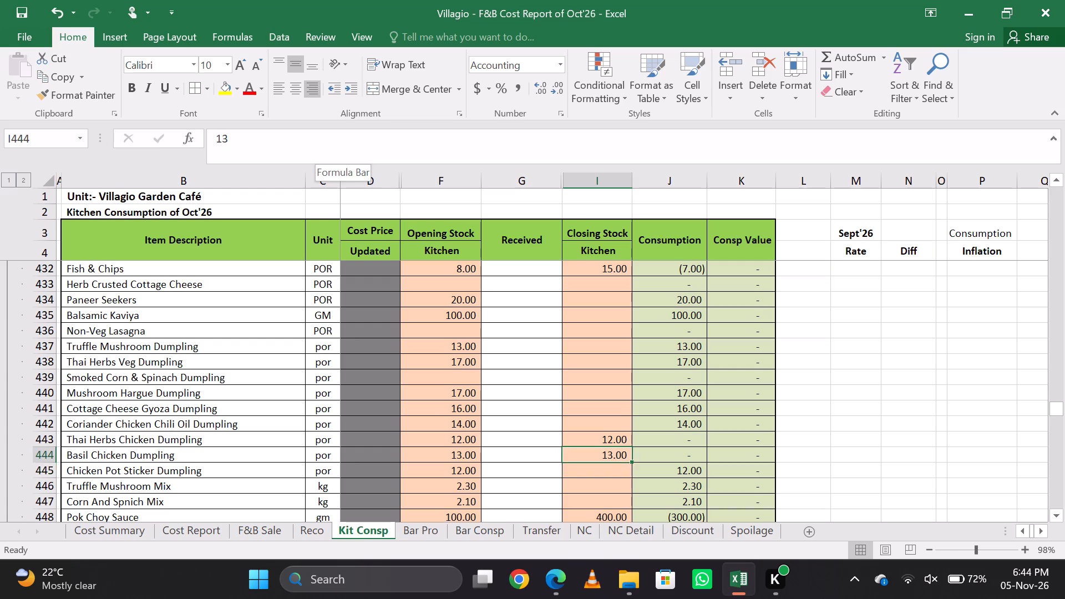
Check the kitchen closing stock entries from Chicken Pot Sticker Dumpling down to Chicken C-Stock.
{"action": "key", "text": "Down"}
{"action": "key", "text": "Down"}
{"action": "key", "text": "Down"}
{"action": "key", "text": "Down"}
{"action": "key", "text": "Down"}
{"action": "key", "text": "Down"}
{"action": "key", "text": "Down"}
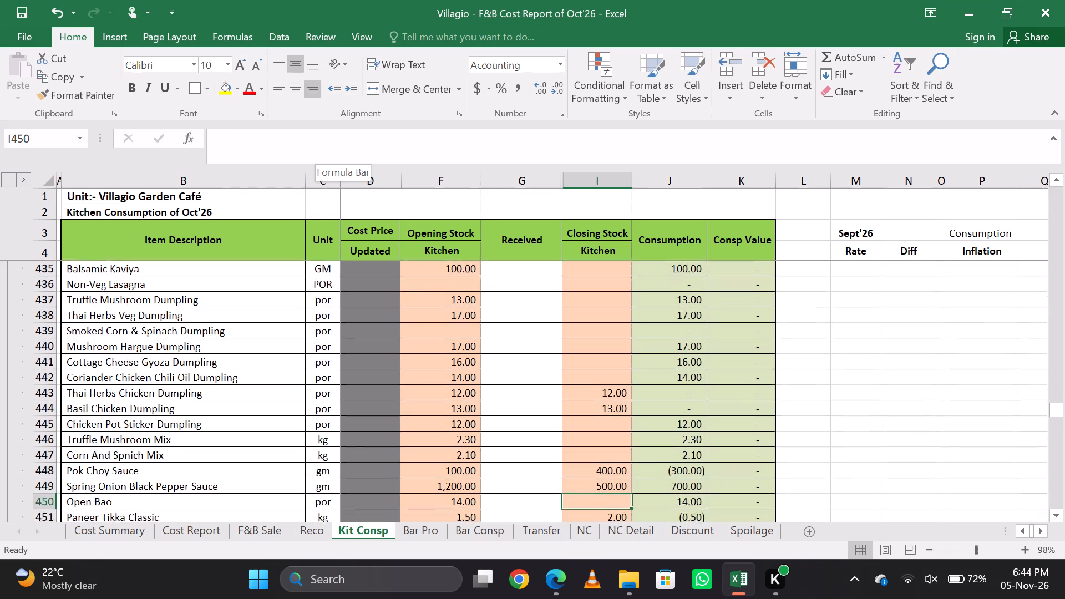
{"action": "key", "text": "Down"}
{"action": "key", "text": "Down"}
{"action": "key", "text": "Down"}
{"action": "key", "text": "Down"}
{"action": "key", "text": "Down"}
{"action": "key", "text": "Down"}
{"action": "key", "text": "Down"}
{"action": "key", "text": "Down"}
{"action": "key", "text": "Down"}
{"action": "key", "text": "Down"}
{"action": "key", "text": "Down"}
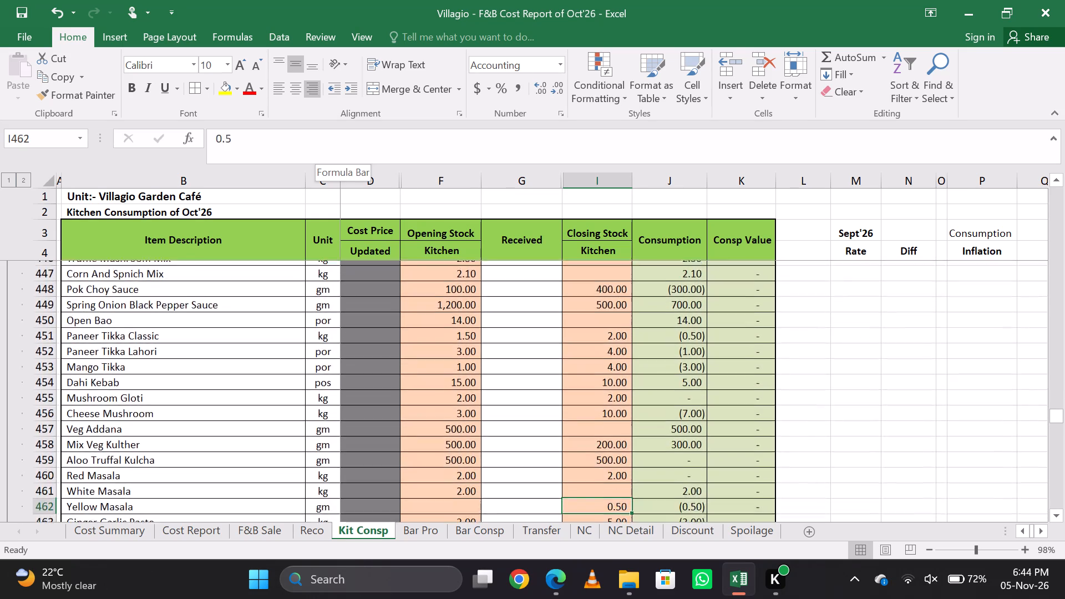
{"action": "key", "text": "Down"}
{"action": "key", "text": "Down"}
{"action": "key", "text": "Down"}
{"action": "key", "text": "Down"}
{"action": "key", "text": "Down"}
{"action": "key", "text": "Down"}
{"action": "key", "text": "Down"}
{"action": "key", "text": "Down"}
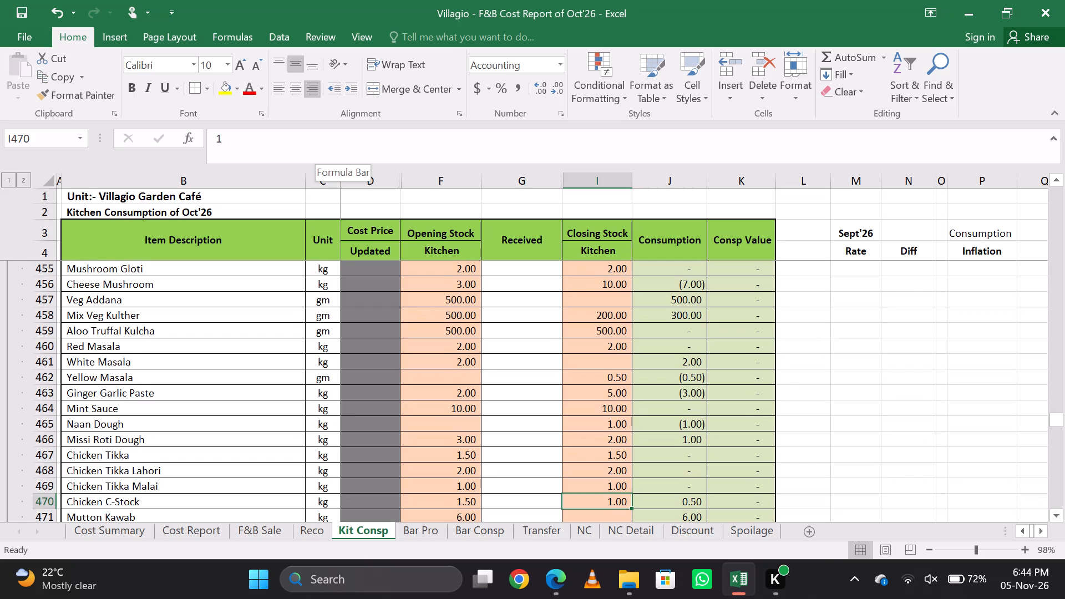
Search the sheet for "corian" and enter 14 as the kitchen closing stock of Coriander Chicken Chili Oil Dumpling.
{"action": "key", "text": "ctrl+f"}
{"action": "type", "text": "cori"}
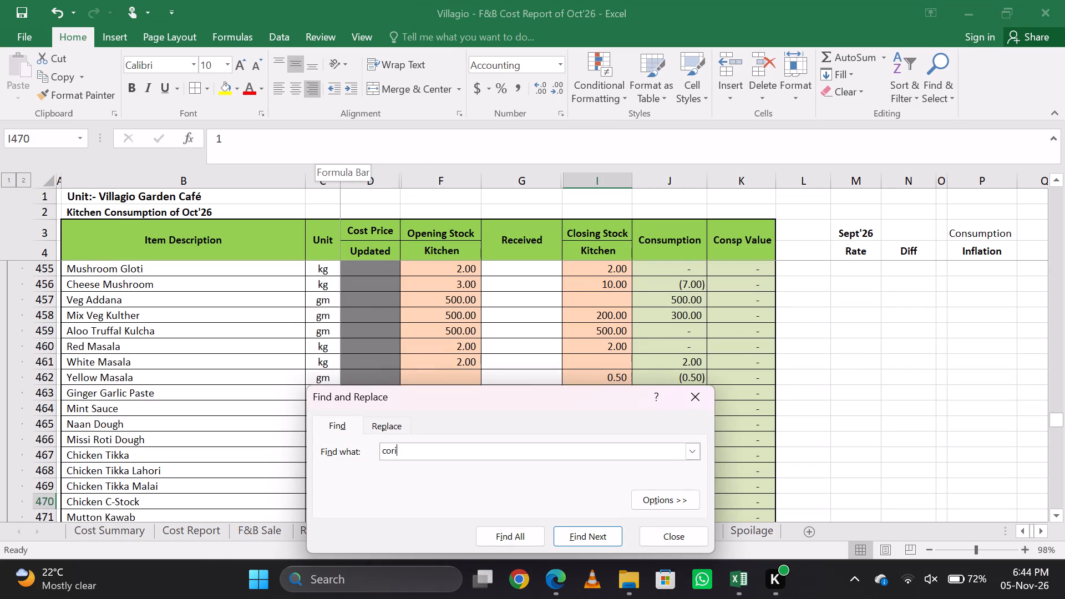
{"action": "type", "text": "an"}
{"action": "key", "text": "Return"}
{"action": "key", "text": "Return"}
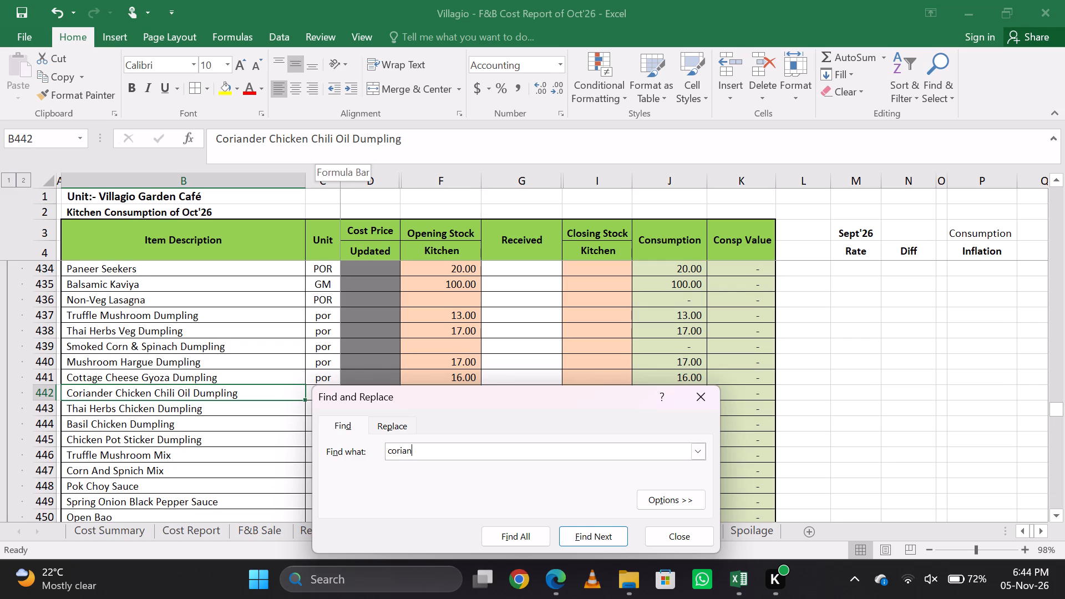
{"action": "key", "text": "Escape"}
{"action": "key", "text": "Right"}
{"action": "key", "text": "Right"}
{"action": "key", "text": "Right"}
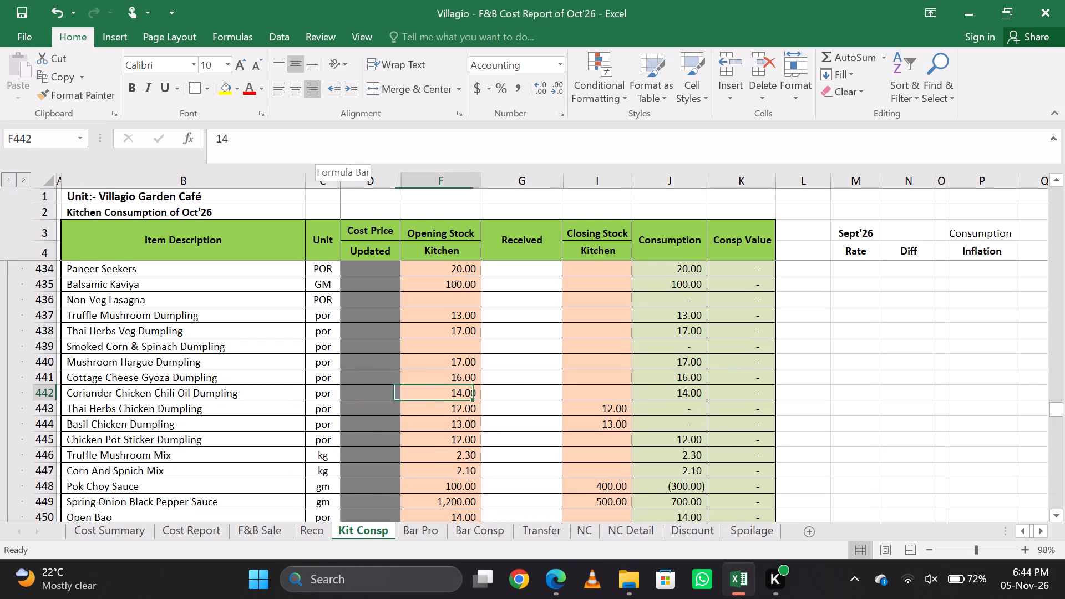
{"action": "key", "text": "Right"}
{"action": "key", "text": "Right"}
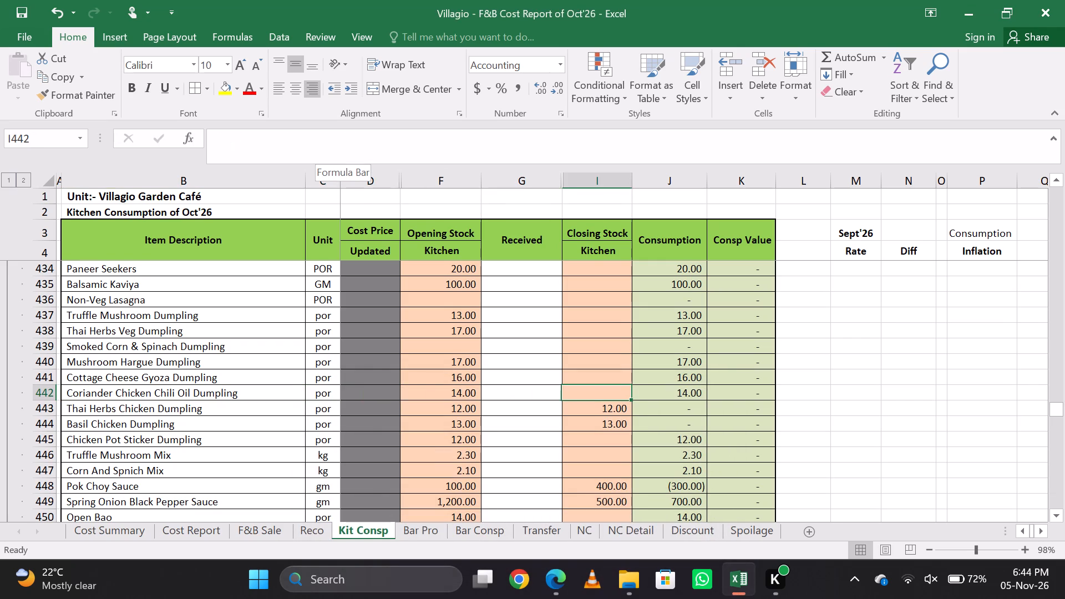
{"action": "key", "text": "Left"}
{"action": "key", "text": "Right"}
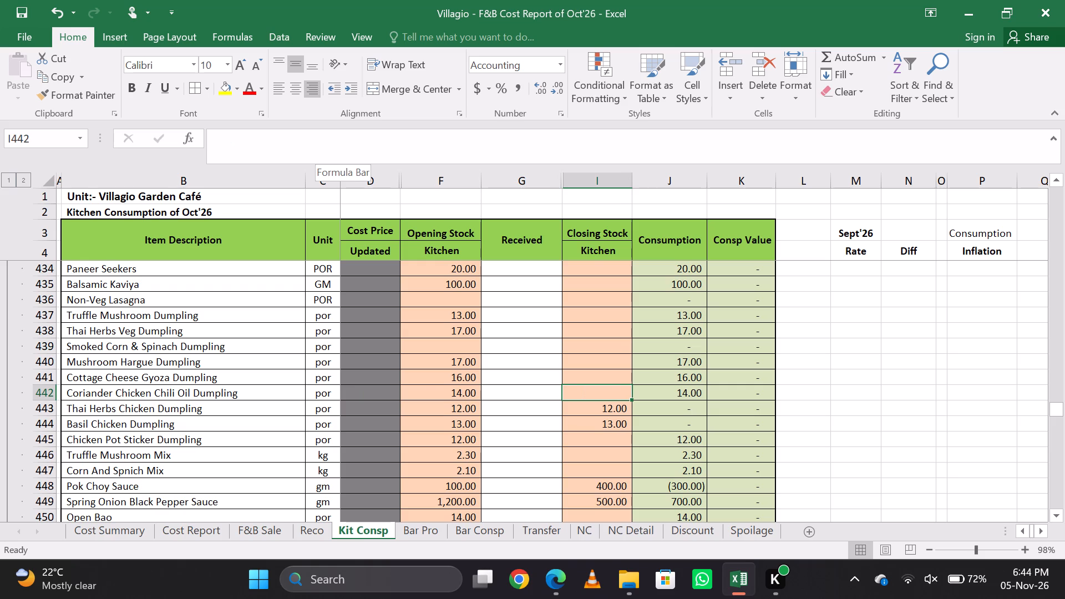
{"action": "type", "text": "14"}
{"action": "key", "text": "Return"}
{"action": "key", "text": "Up"}
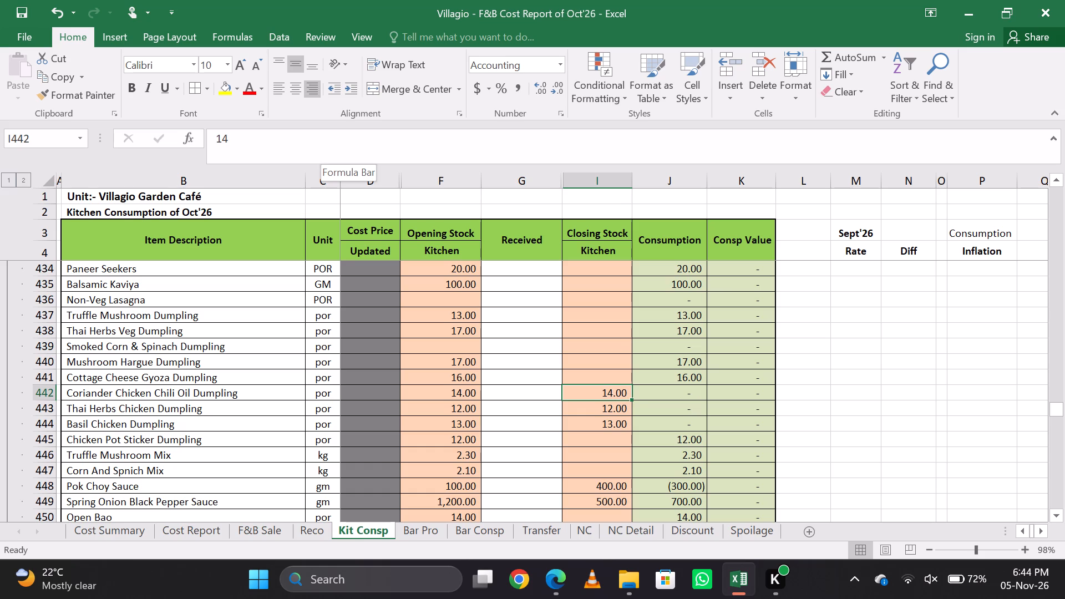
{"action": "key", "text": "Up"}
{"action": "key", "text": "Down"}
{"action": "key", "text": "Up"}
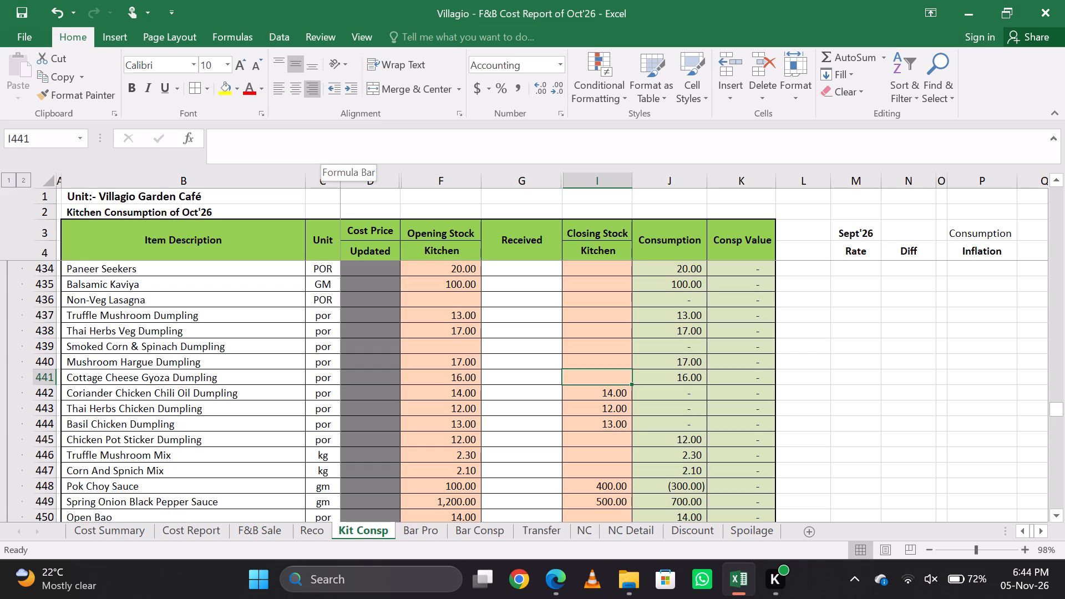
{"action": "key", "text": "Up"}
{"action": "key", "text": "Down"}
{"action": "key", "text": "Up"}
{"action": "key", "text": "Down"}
Search the sheet for "chicken p" and enter 12 as the kitchen closing stock of Chicken Pot Sticker Dumpling.
{"action": "key", "text": "ctrl+f"}
{"action": "type", "text": "chicken p"}
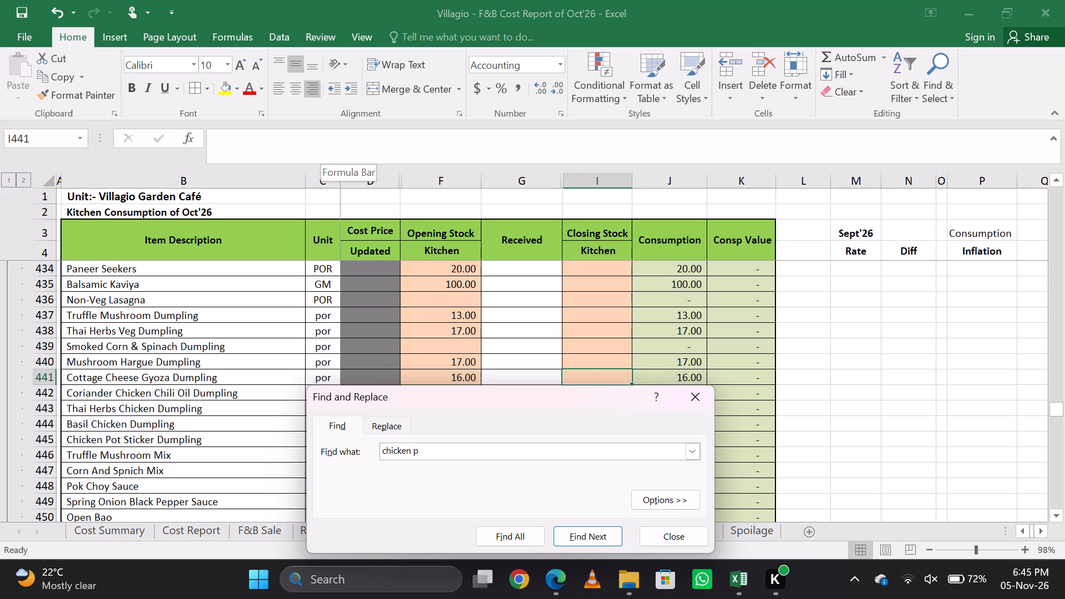
{"action": "key", "text": "Return"}
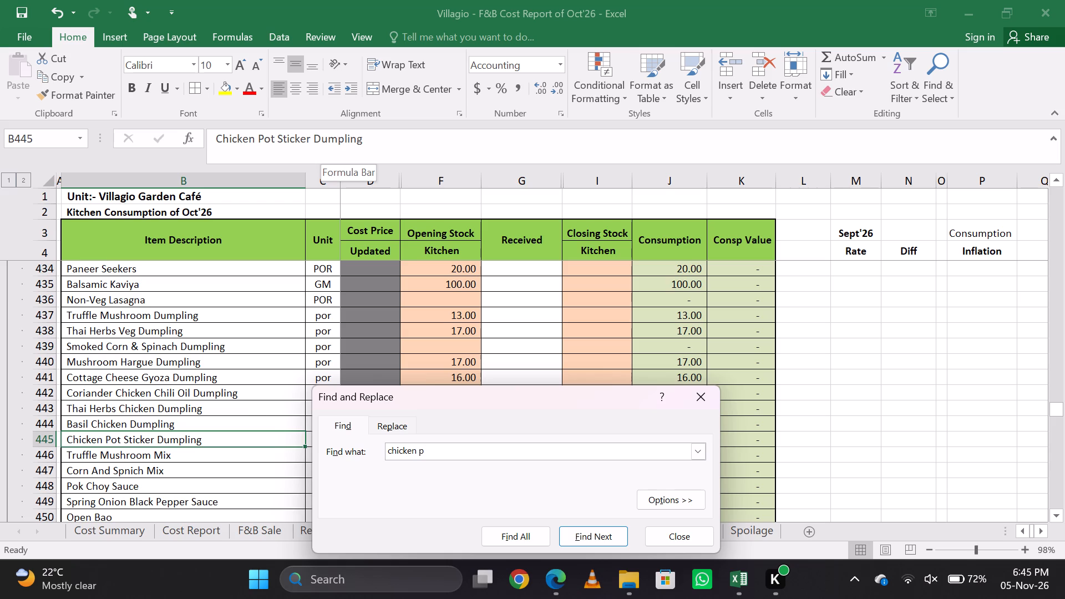
{"action": "key", "text": "Escape"}
{"action": "key", "text": "Right"}
{"action": "key", "text": "Right"}
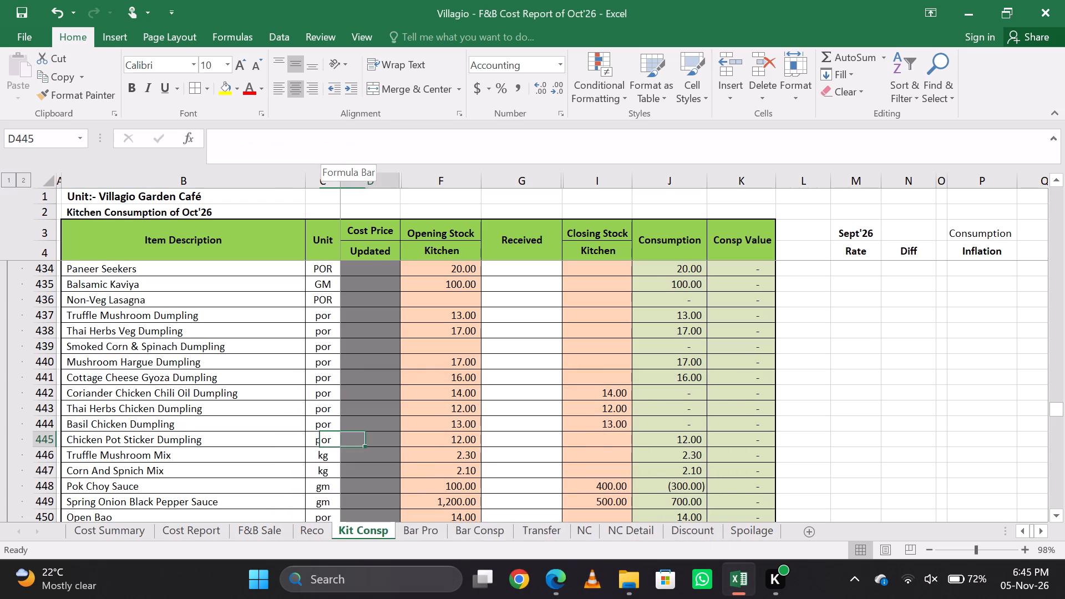
{"action": "key", "text": "Right"}
{"action": "key", "text": "Right"}
{"action": "key", "text": "Right"}
{"action": "key", "text": "Right"}
{"action": "key", "text": "Left"}
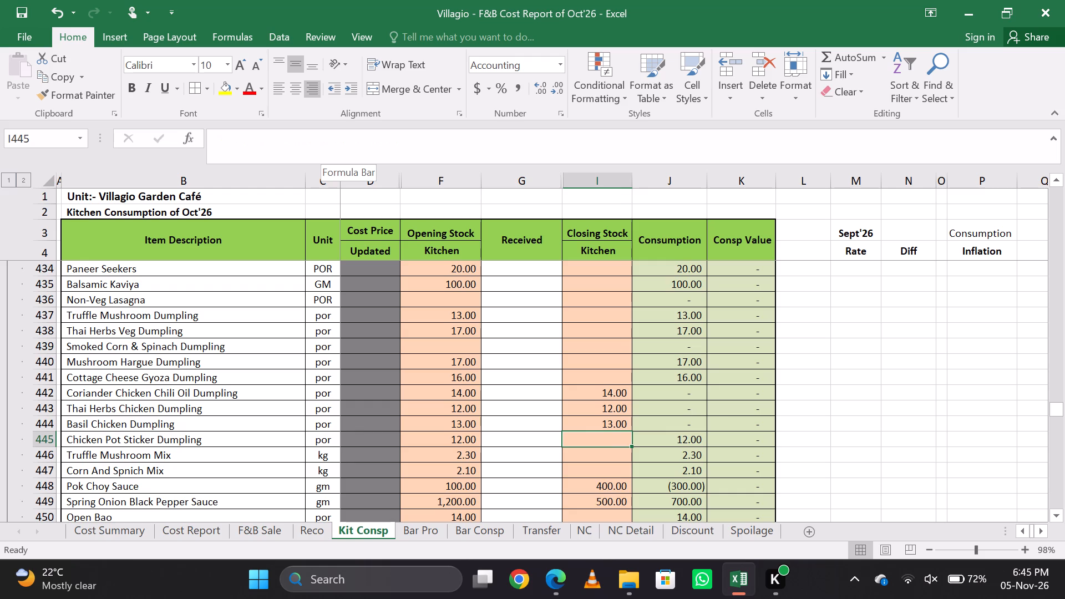
{"action": "type", "text": "12"}
{"action": "key", "text": "Down"}
{"action": "key", "text": "Up"}
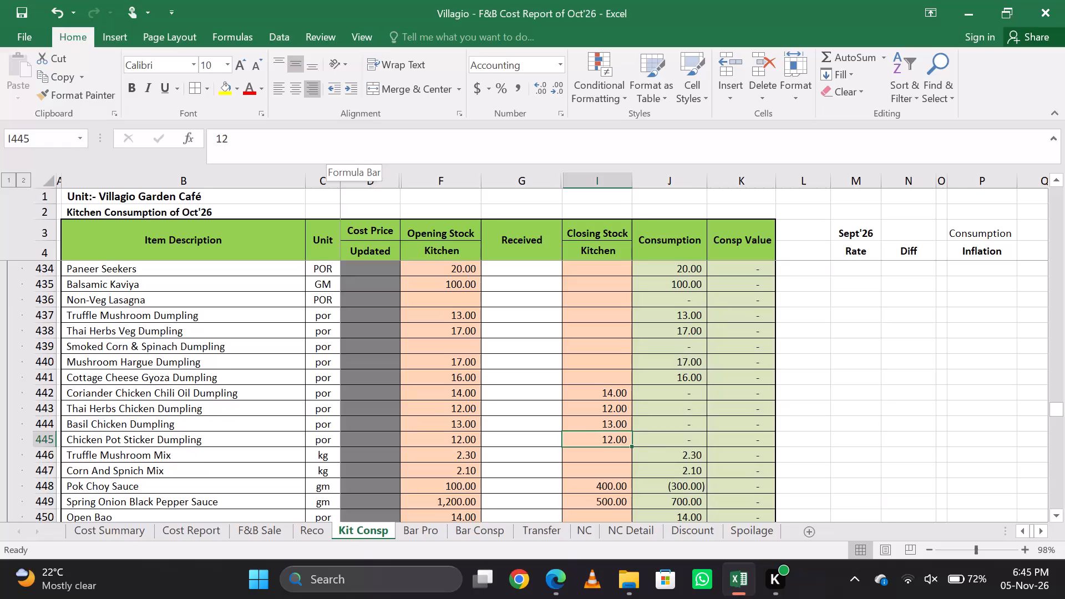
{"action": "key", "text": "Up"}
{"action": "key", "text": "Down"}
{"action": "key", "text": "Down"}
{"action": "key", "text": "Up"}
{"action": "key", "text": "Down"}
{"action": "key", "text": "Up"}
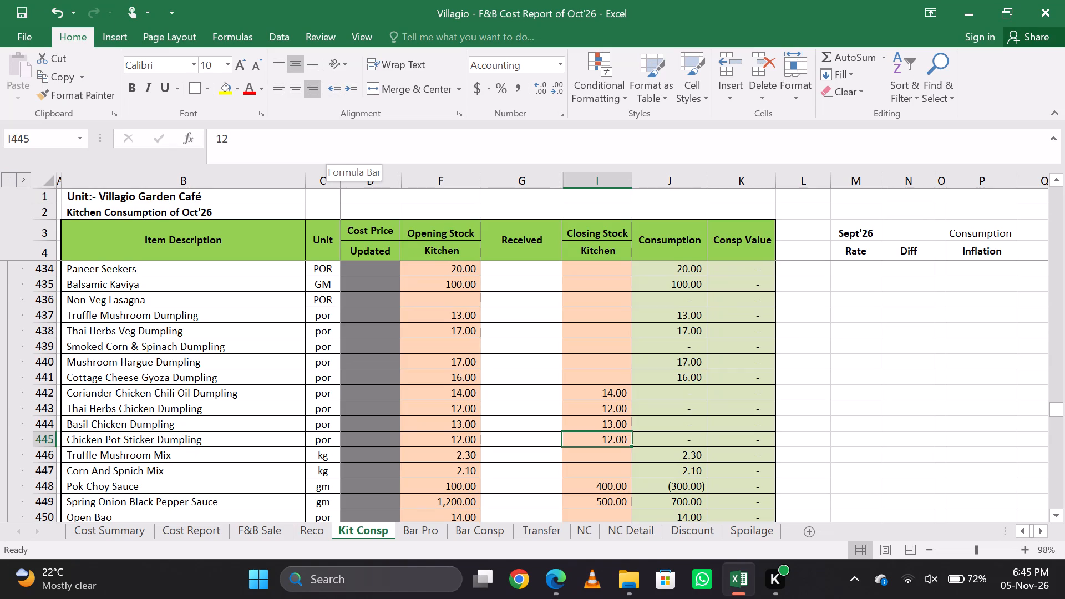
Search the sheet for "spicy" and change the kitchen closing stock of Spicy Mayo to the formula =0.24+.3.
{"action": "key", "text": "ctrl+f"}
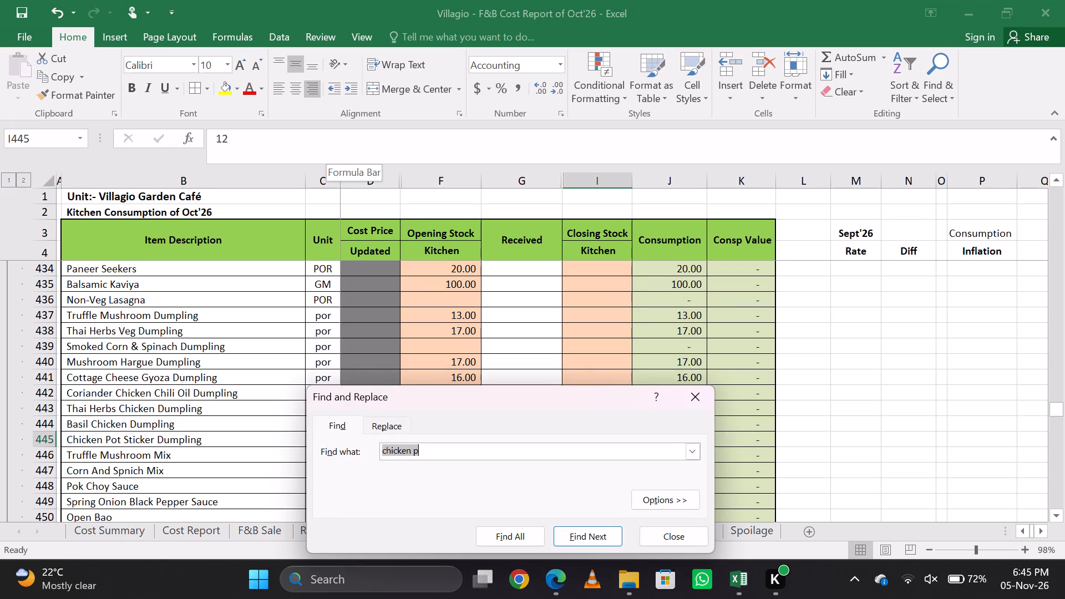
{"action": "key", "text": "BackSpace"}
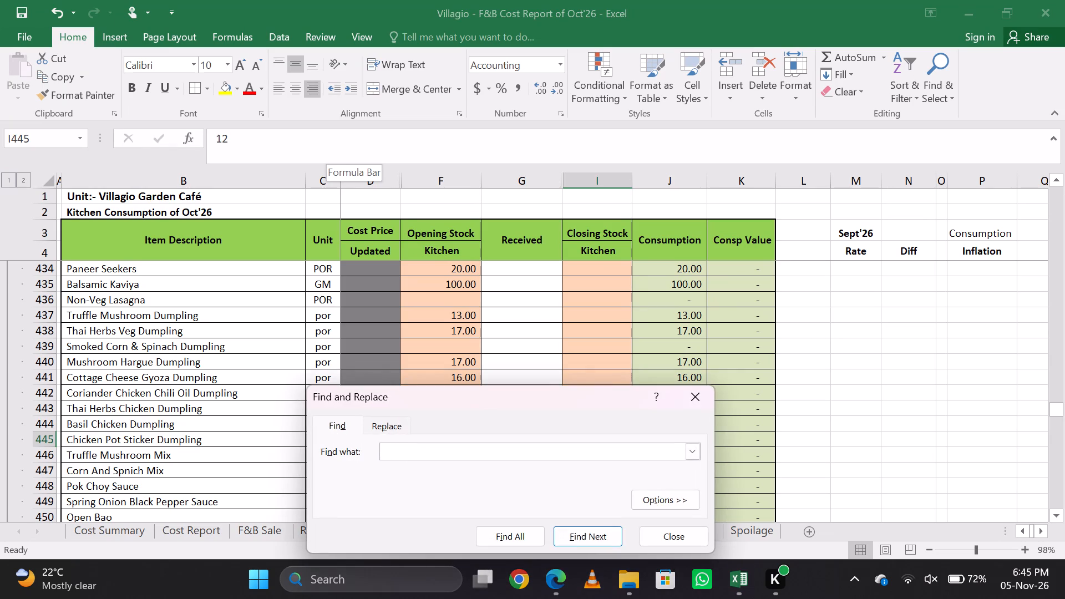
{"action": "type", "text": "spicy"}
{"action": "key", "text": "Return"}
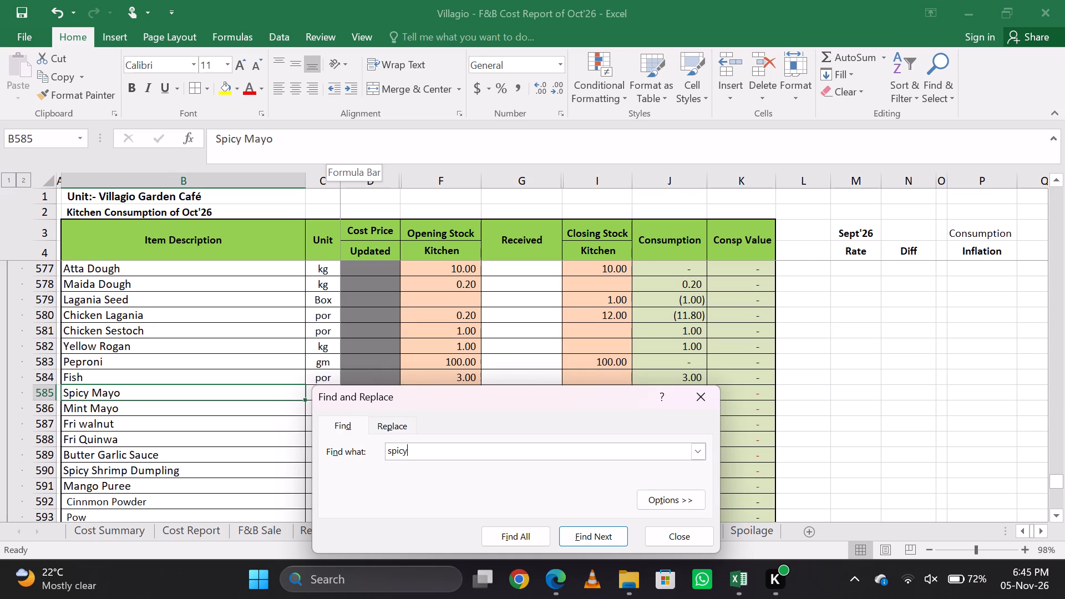
{"action": "key", "text": "Escape"}
{"action": "key", "text": "ctrl+f"}
{"action": "key", "text": "Return"}
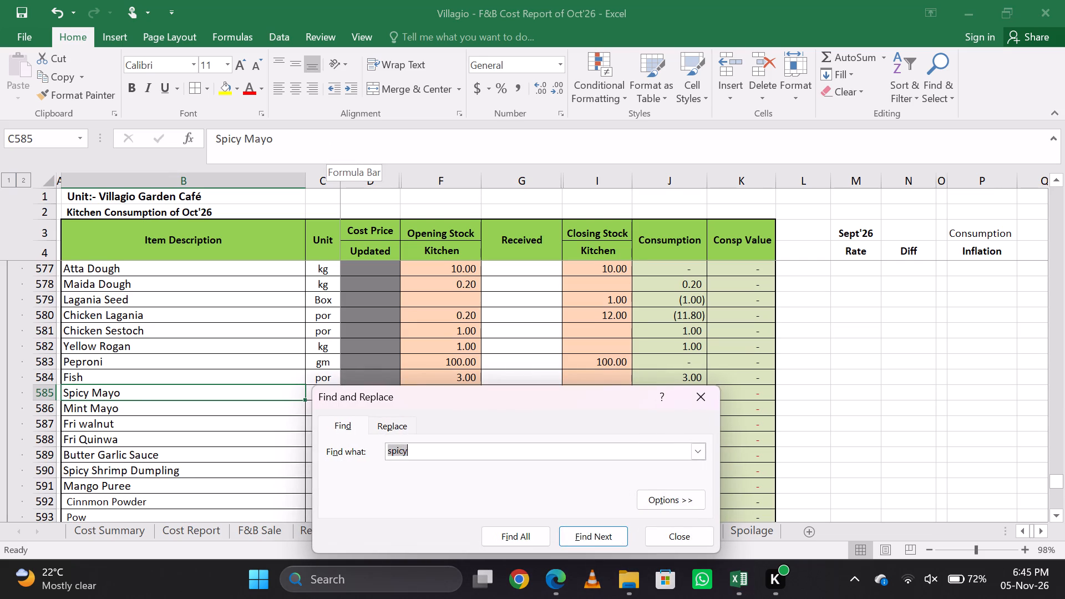
{"action": "key", "text": "Return"}
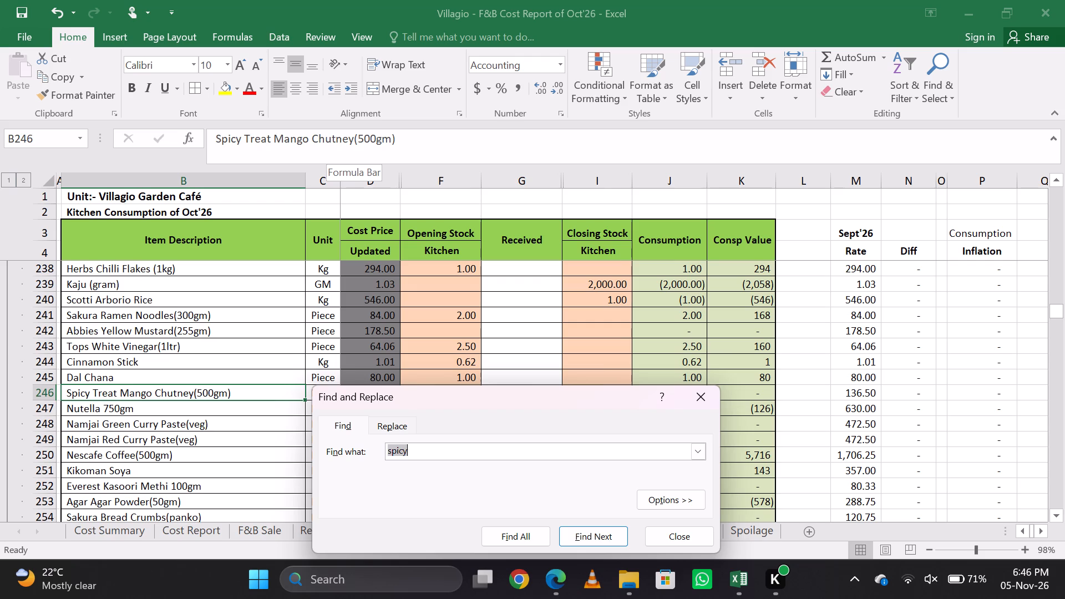
{"action": "key", "text": "Return"}
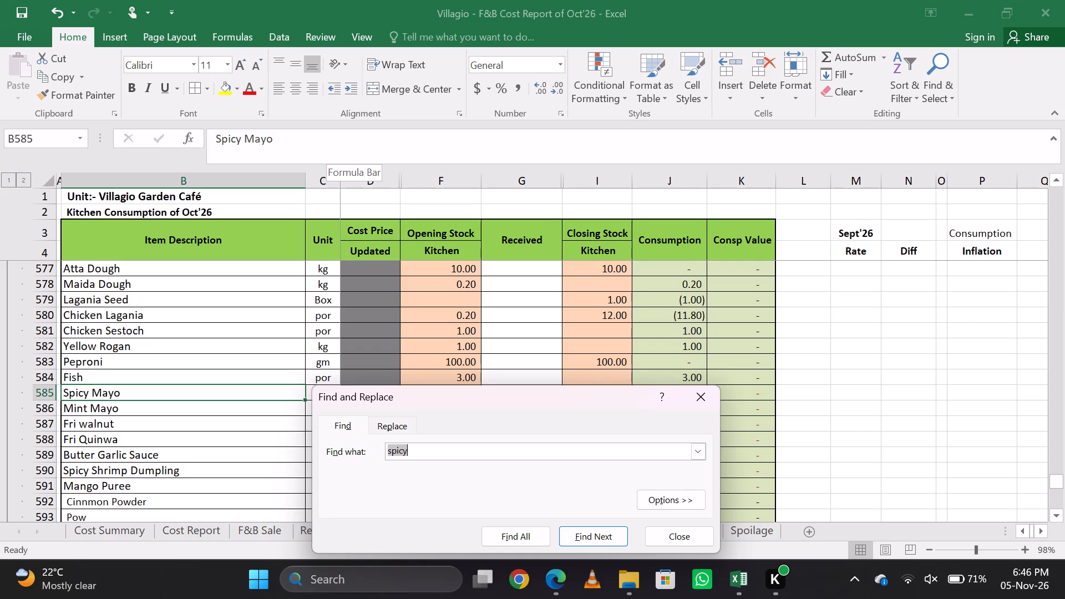
{"action": "key", "text": "Escape"}
{"action": "key", "text": "Right"}
{"action": "key", "text": "Right"}
{"action": "key", "text": "Right"}
{"action": "key", "text": "Right"}
{"action": "key", "text": "Right"}
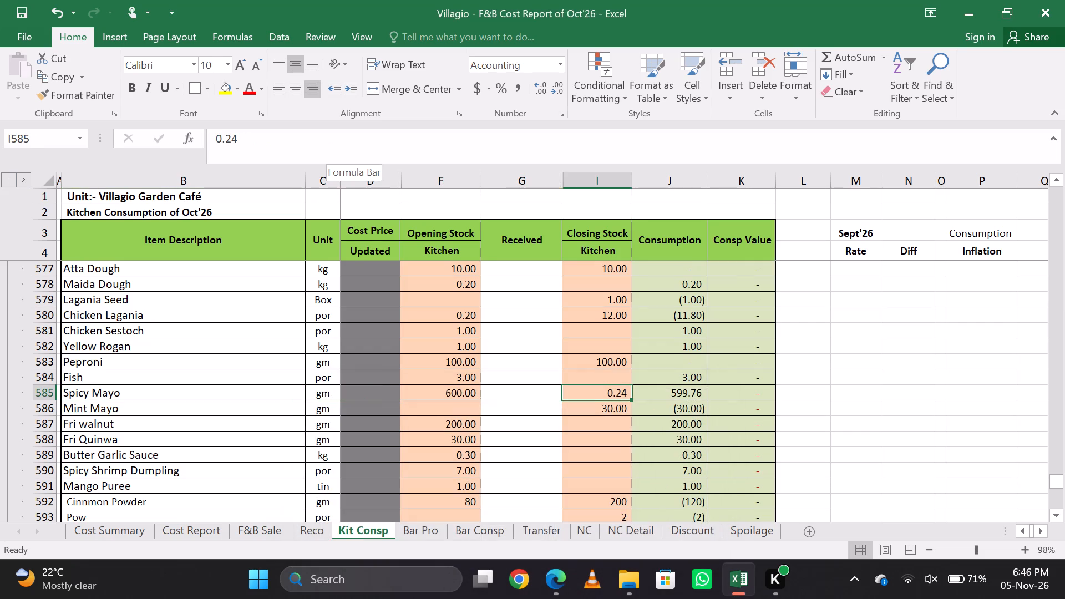
{"action": "left_click", "coordinate": [282, 144]}
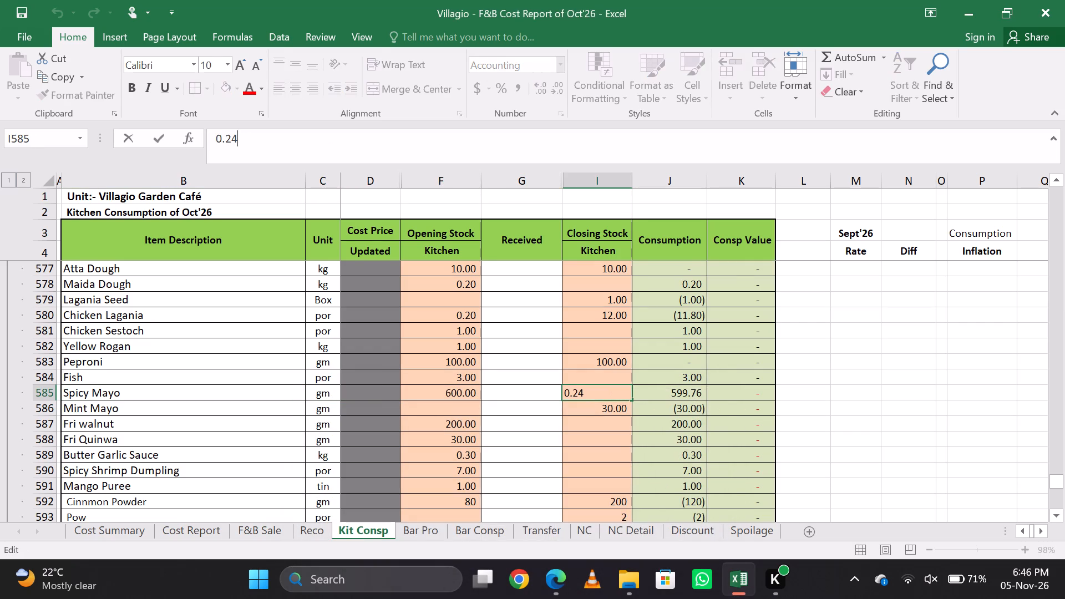
{"action": "type", "text": "+.3"}
{"action": "key", "text": "Left"}
{"action": "key", "text": "Left"}
{"action": "key", "text": "Left"}
{"action": "key", "text": "Left"}
{"action": "key", "text": "Left"}
{"action": "key", "text": "Left"}
{"action": "key", "text": "Left"}
{"action": "key", "text": "Left"}
{"action": "key", "text": "Left"}
{"action": "key", "text": "Left"}
{"action": "key", "text": "Left"}
{"action": "key", "text": "Left"}
{"action": "key", "text": "Left"}
{"action": "key", "text": "Left"}
{"action": "key", "text": "Left"}
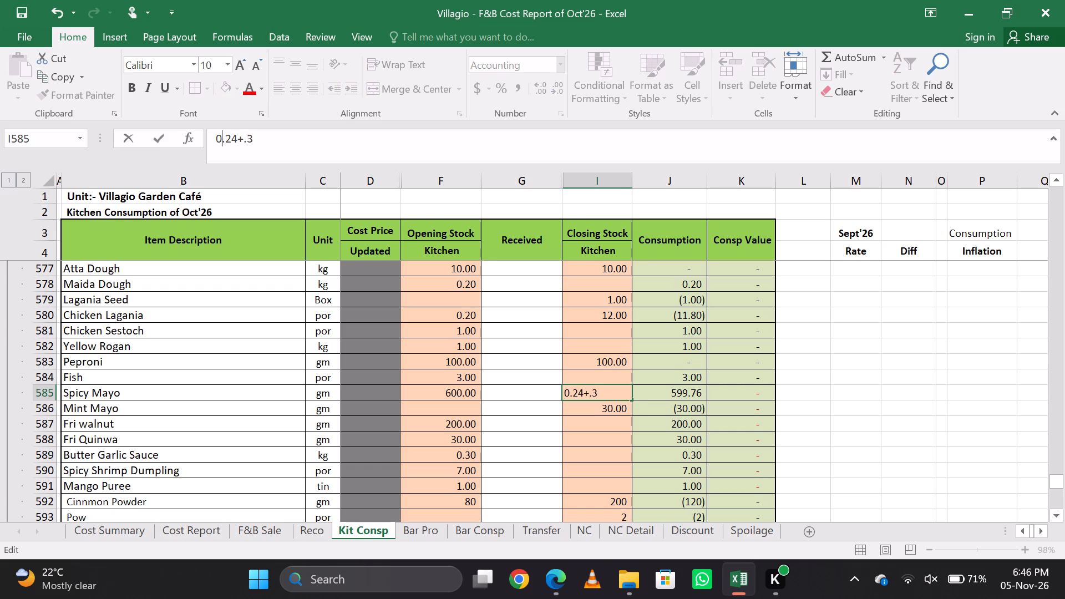
{"action": "key", "text": "equal"}
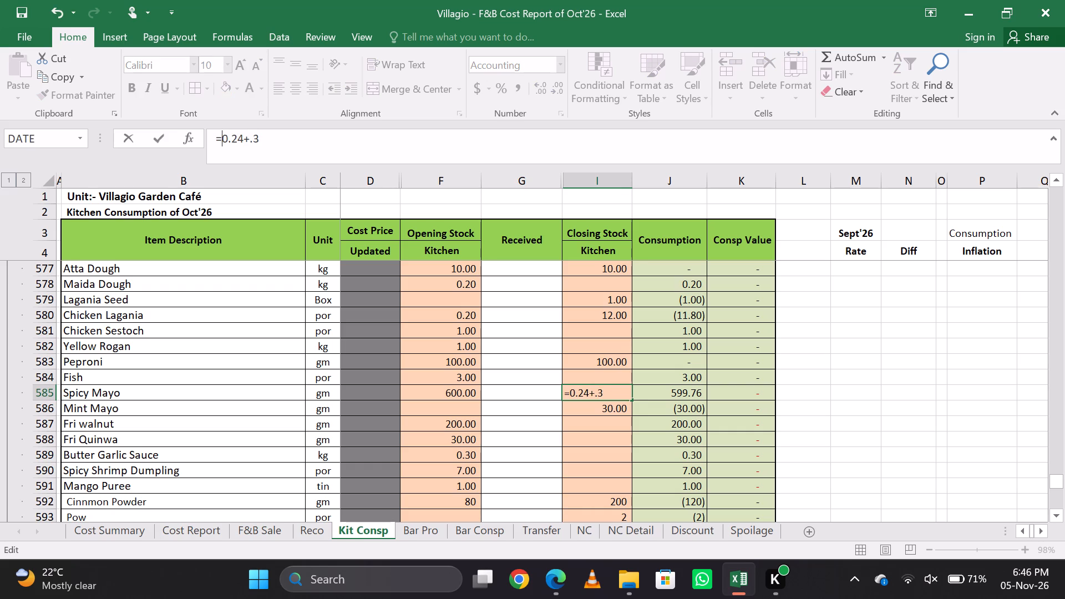
{"action": "key", "text": "Return"}
{"action": "key", "text": "Up"}
{"action": "key", "text": "Down"}
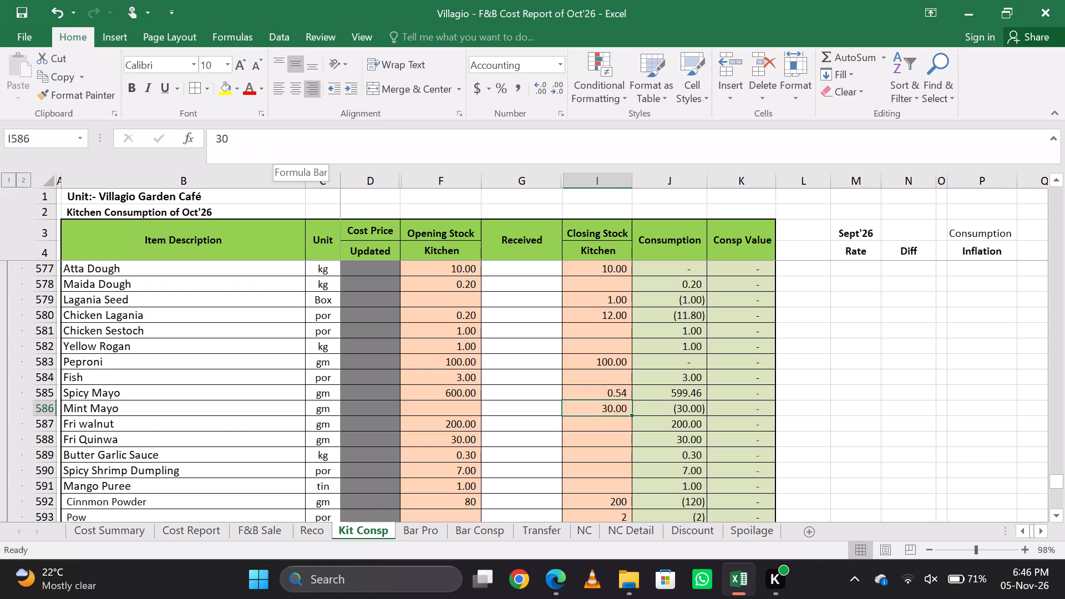
Correct the kitchen closing stock formula of Spicy Mayo to =0.24+300.
{"action": "key", "text": "Up"}
{"action": "left_click", "coordinate": [282, 144]}
{"action": "key", "text": "BackSpace"}
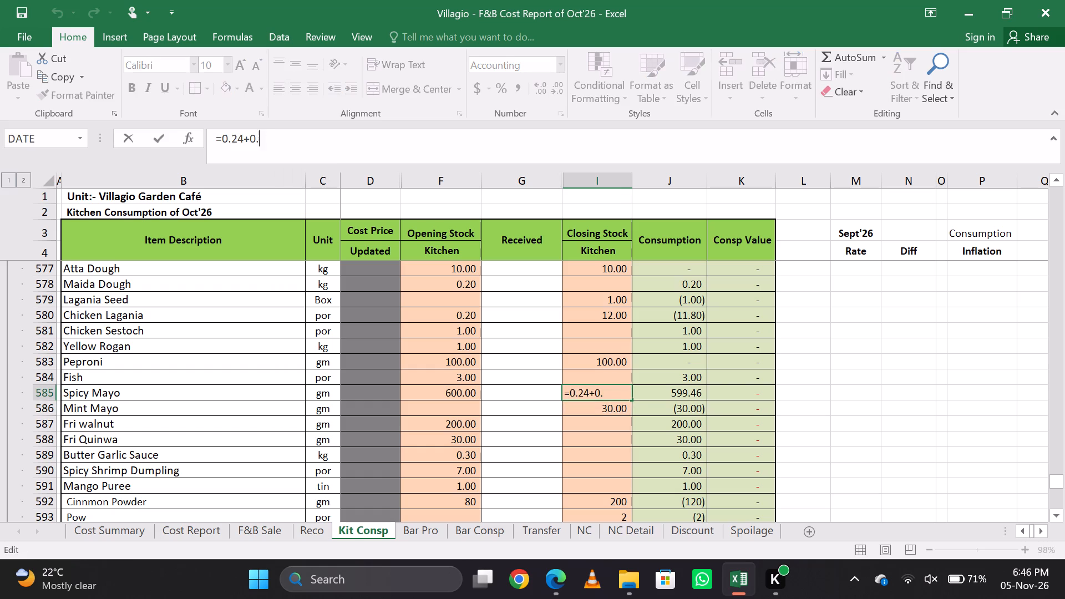
{"action": "key", "text": "BackSpace"}
{"action": "key", "text": "BackSpace"}
{"action": "type", "text": "300"}
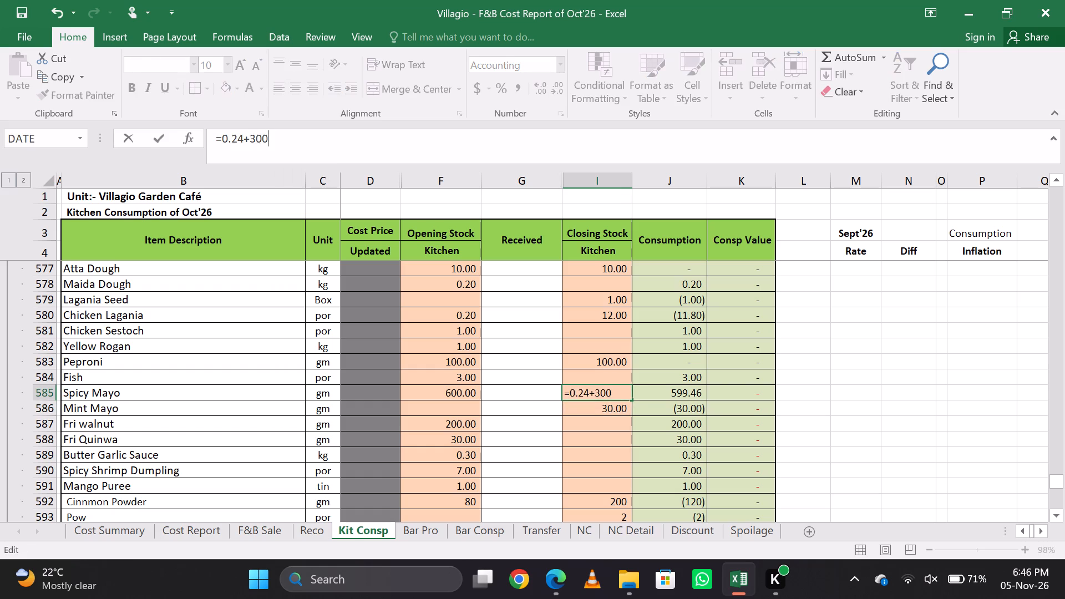
{"action": "key", "text": "Return"}
{"action": "key", "text": "Up"}
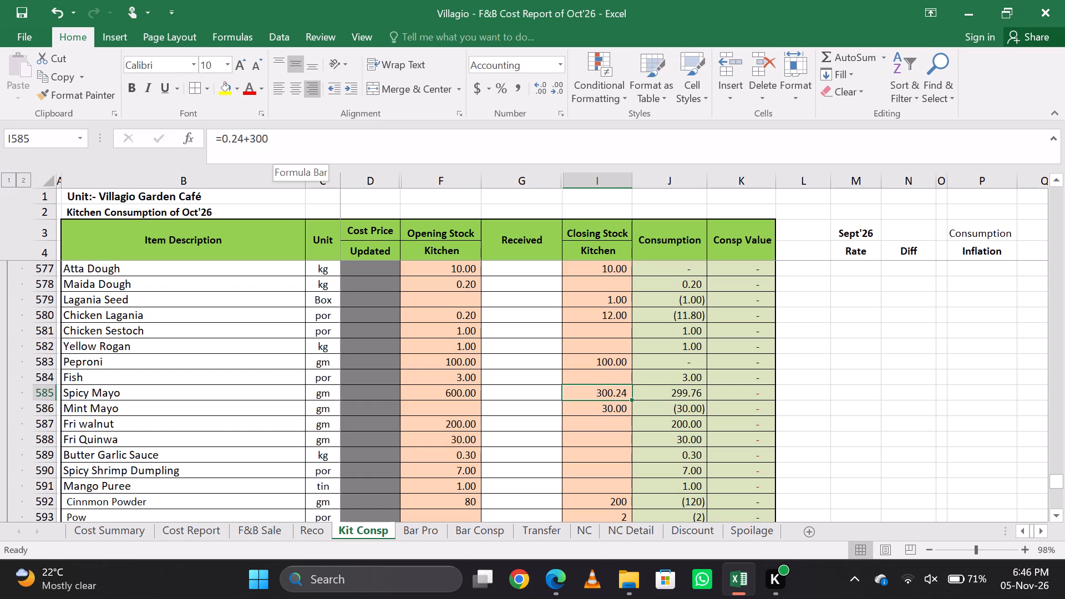
{"action": "left_click", "coordinate": [245, 137]}
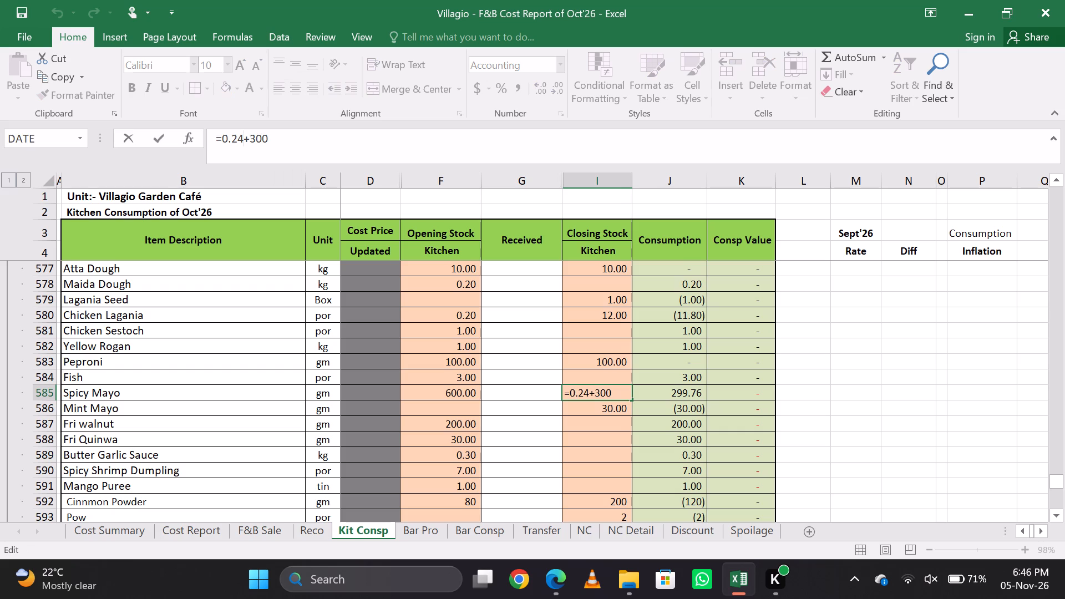
{"action": "key", "text": "Return"}
{"action": "key", "text": "Up"}
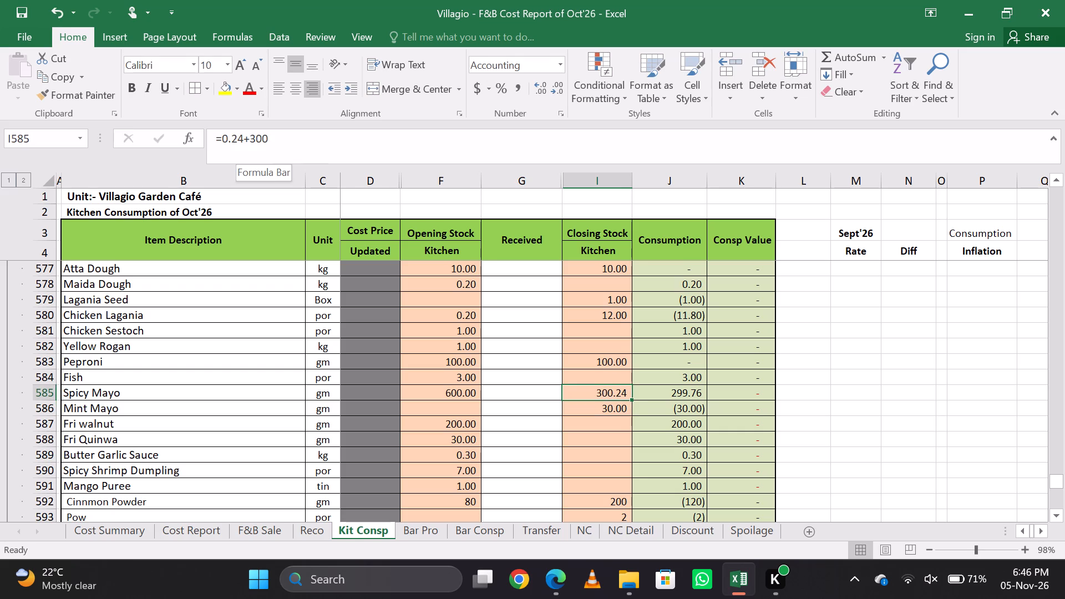
Search the sheet for "pick" and select the kitchen closing stock cell of Mix Pickle 5kg.
{"action": "key", "text": "ctrl+f"}
{"action": "type", "text": "pit"}
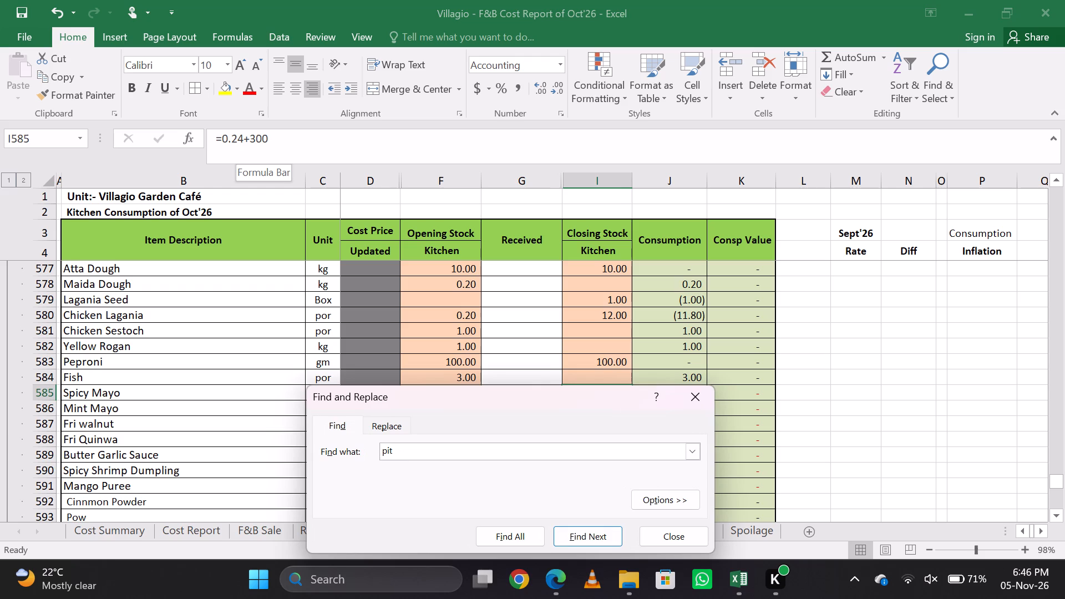
{"action": "key", "text": "BackSpace"}
{"action": "key", "text": "BackSpace"}
{"action": "key", "text": "BackSpace"}
{"action": "key", "text": "BackSpace"}
{"action": "key", "text": "BackSpace"}
{"action": "key", "text": "BackSpace"}
{"action": "key", "text": "BackSpace"}
{"action": "key", "text": "BackSpace"}
{"action": "type", "text": "pick"}
{"action": "key", "text": "Return"}
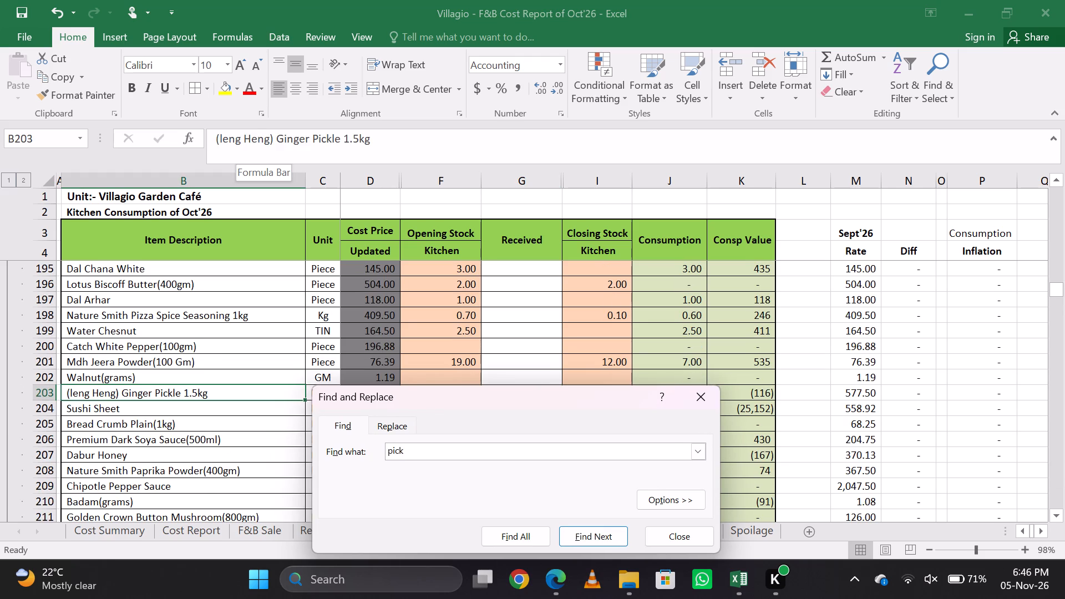
{"action": "key", "text": "Return"}
{"action": "key", "text": "Escape"}
{"action": "key", "text": "Right"}
{"action": "key", "text": "Right"}
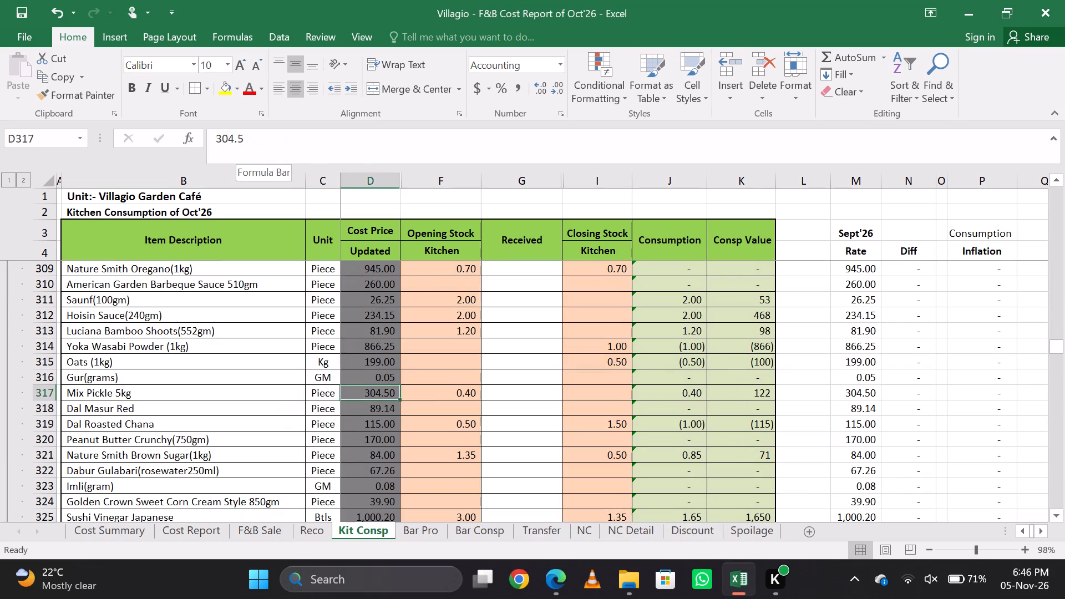
{"action": "key", "text": "Right"}
{"action": "key", "text": "Right"}
{"action": "key", "text": "Right"}
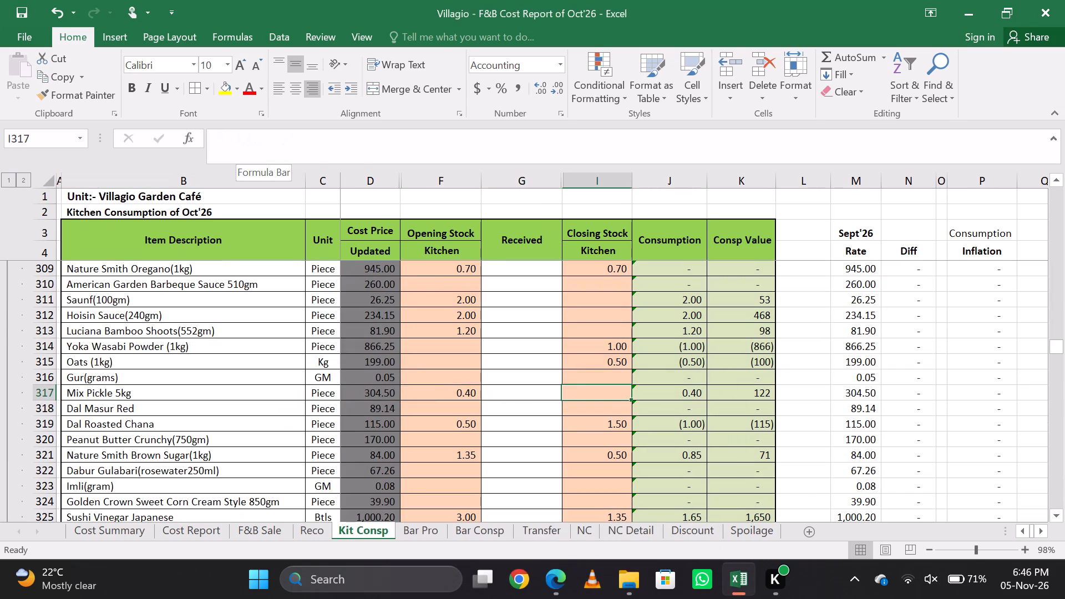
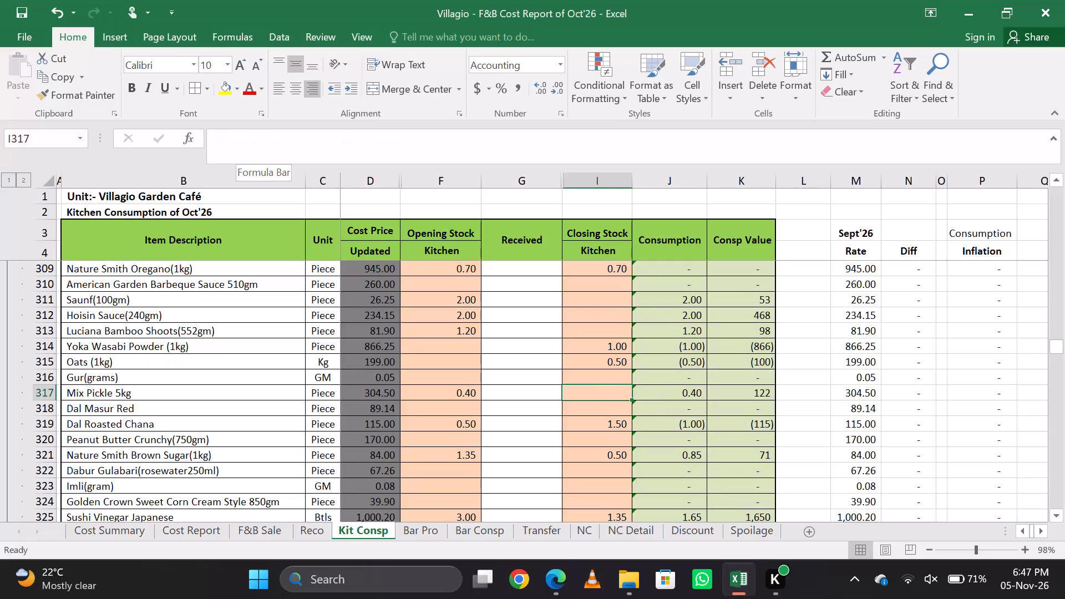
Enter 0.3 as the kitchen closing stock of Mix Pickle 5kg.
{"action": "key", "text": "Right"}
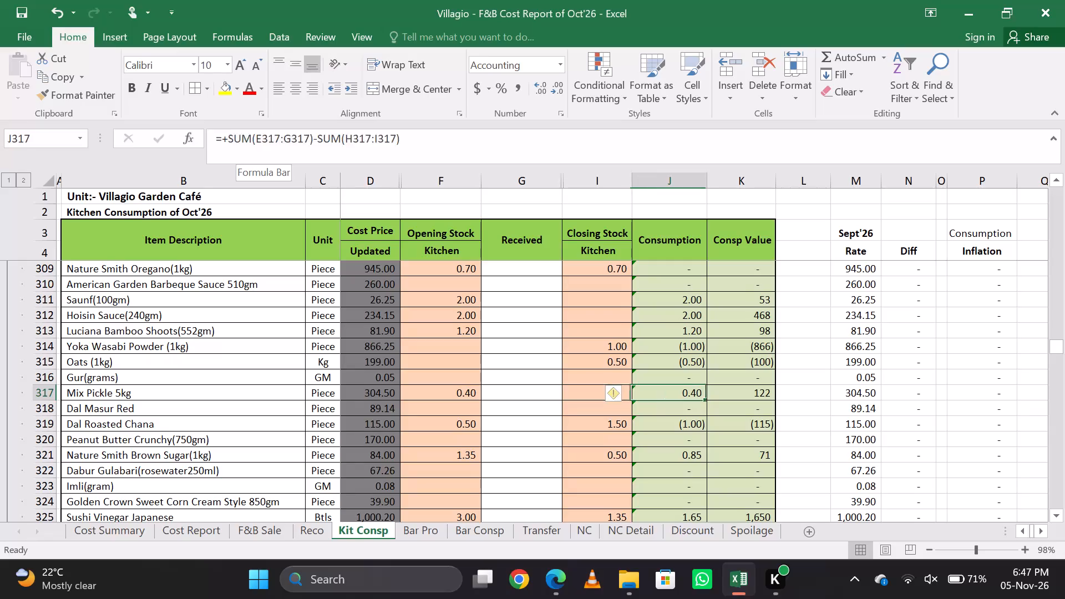
{"action": "key", "text": "Left"}
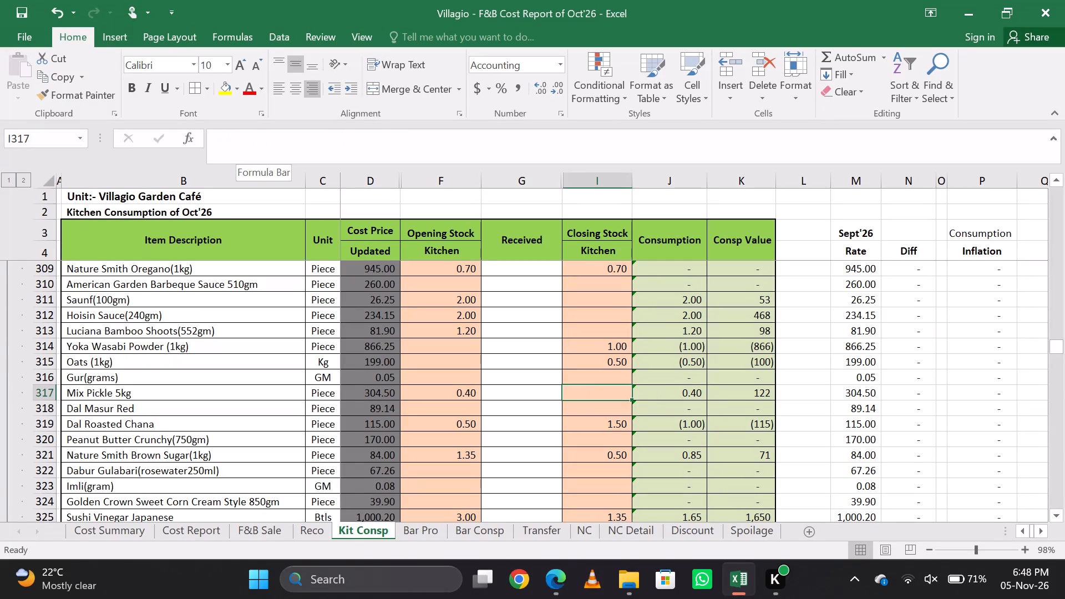
{"action": "key", "text": "Right"}
{"action": "key", "text": "Left"}
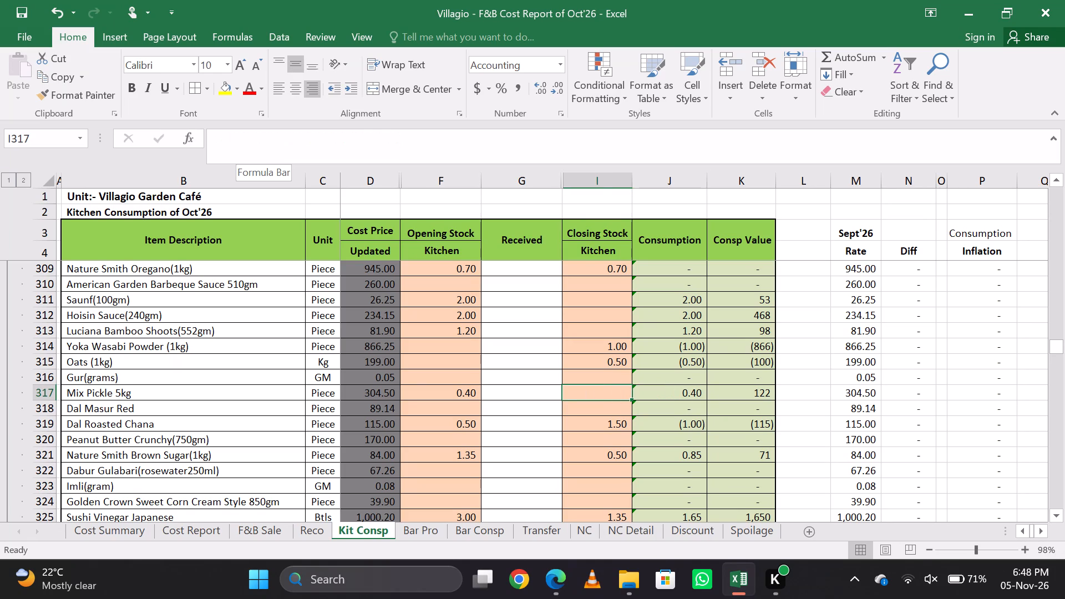
{"action": "key", "text": "period"}
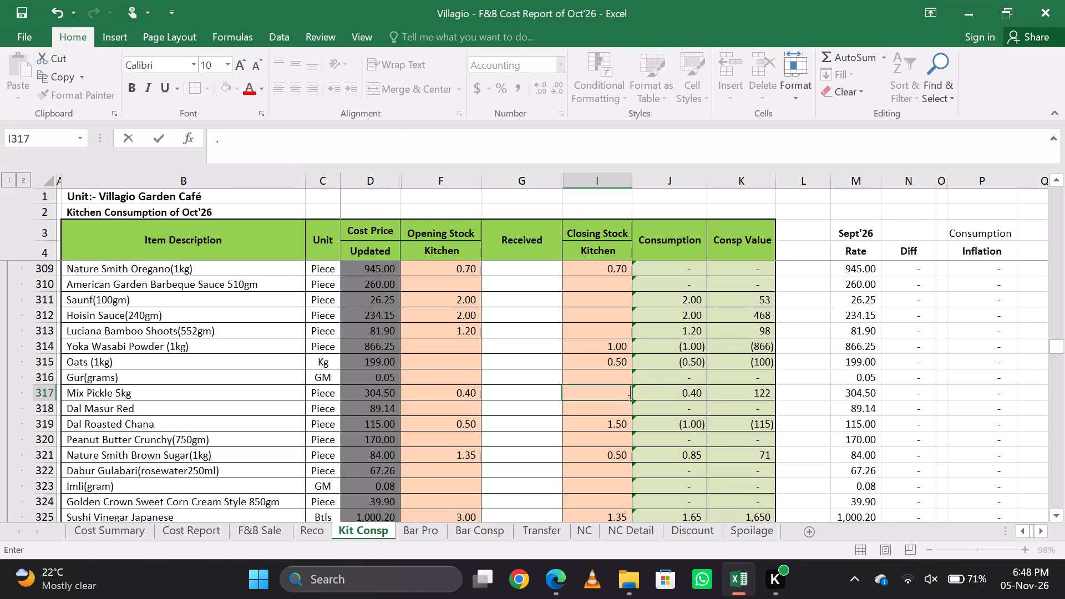
{"action": "key", "text": "3"}
{"action": "key", "text": "Return"}
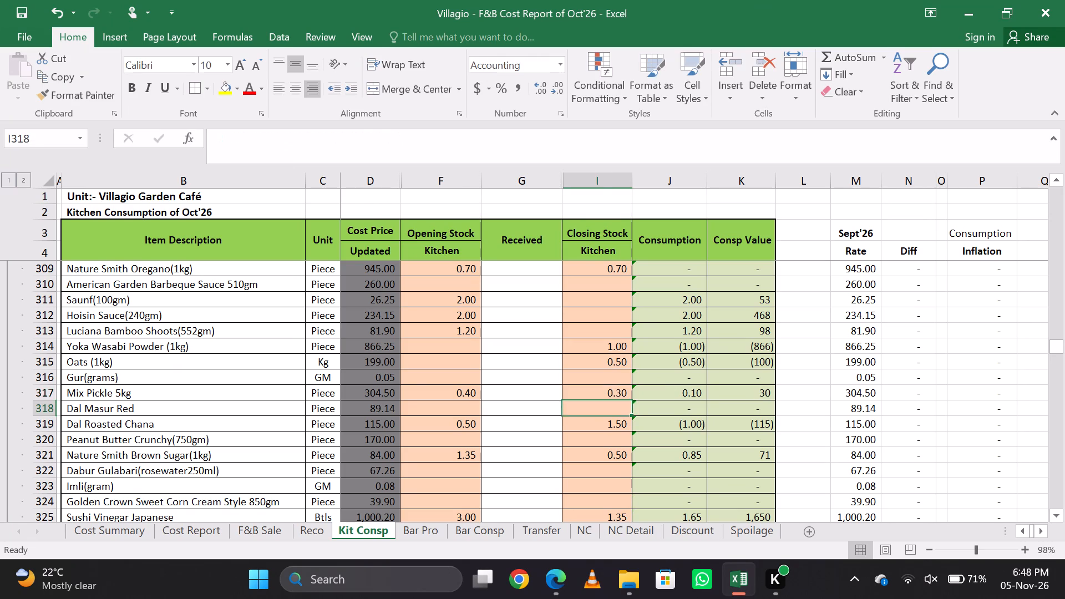
{"action": "key", "text": "Up"}
{"action": "key", "text": "period"}
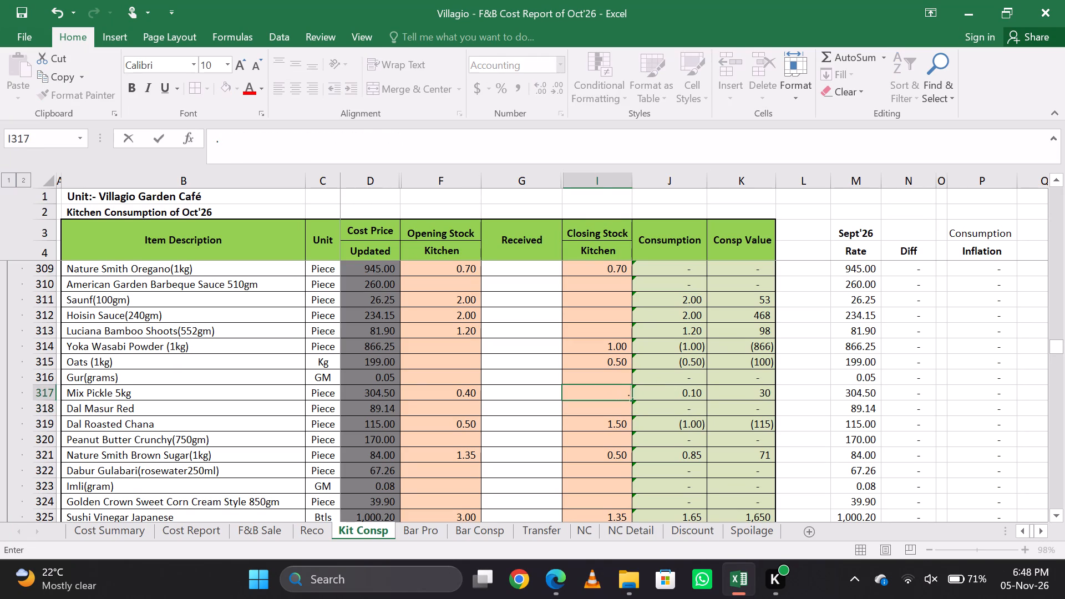
{"action": "key", "text": "3"}
{"action": "key", "text": "Return"}
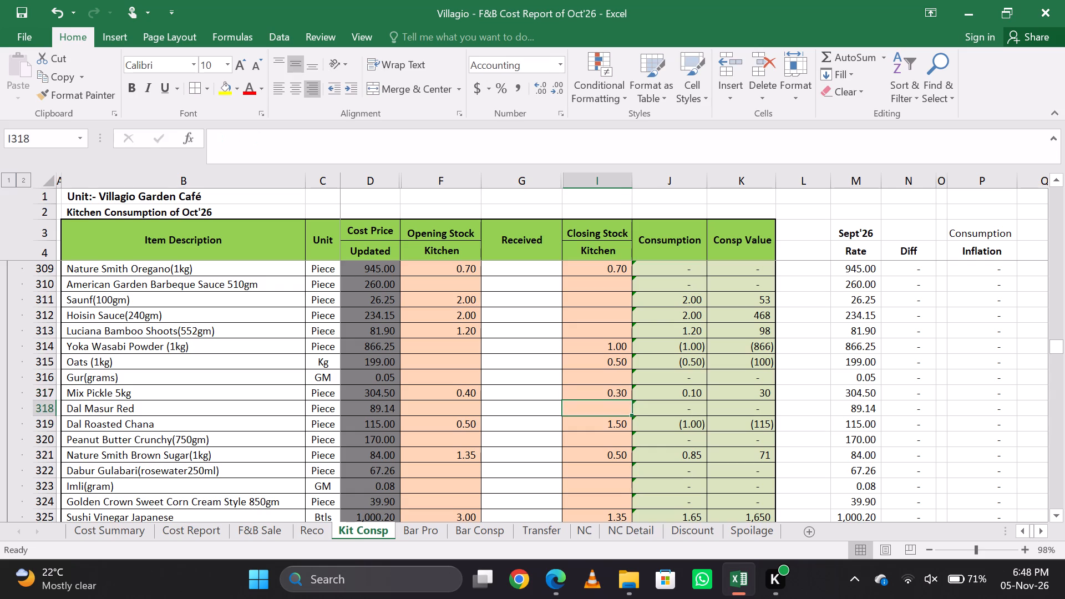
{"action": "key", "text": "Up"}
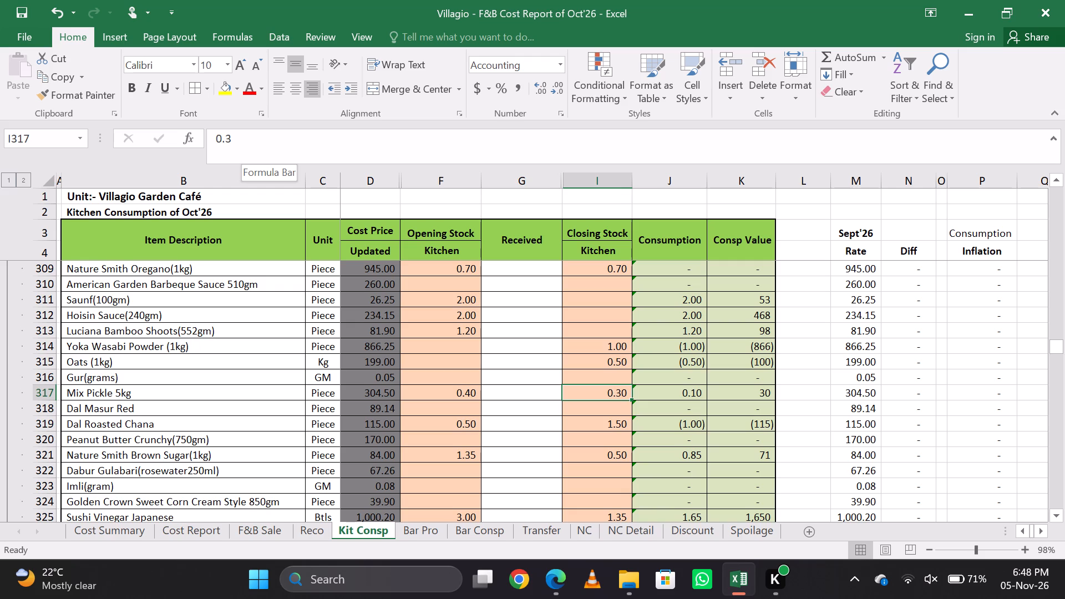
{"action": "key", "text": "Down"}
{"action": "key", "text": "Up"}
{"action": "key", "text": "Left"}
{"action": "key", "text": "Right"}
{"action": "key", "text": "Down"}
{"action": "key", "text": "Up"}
Search the sheet for "brown g", shortening the search term to "brown".
{"action": "key", "text": "ctrl+f"}
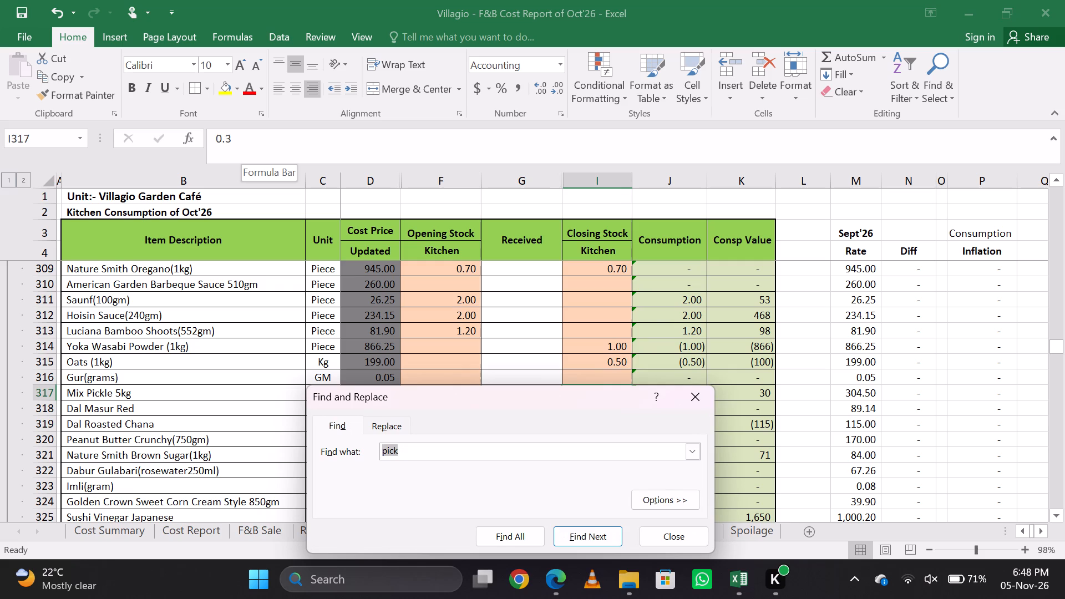
{"action": "key", "text": "BackSpace"}
{"action": "key", "text": "BackSpace"}
{"action": "key", "text": "BackSpace"}
{"action": "key", "text": "BackSpace"}
{"action": "type", "text": "brown"}
{"action": "key", "text": "space"}
{"action": "key", "text": "g"}
{"action": "key", "text": "Return"}
{"action": "key", "text": "Return"}
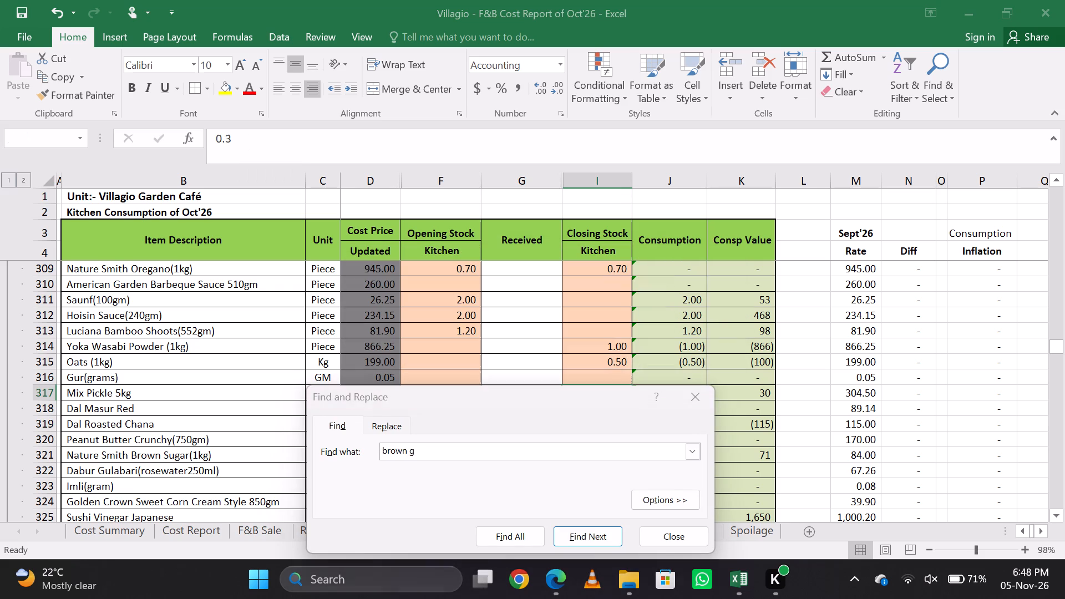
{"action": "key", "text": "BackSpace"}
{"action": "key", "text": "Return"}
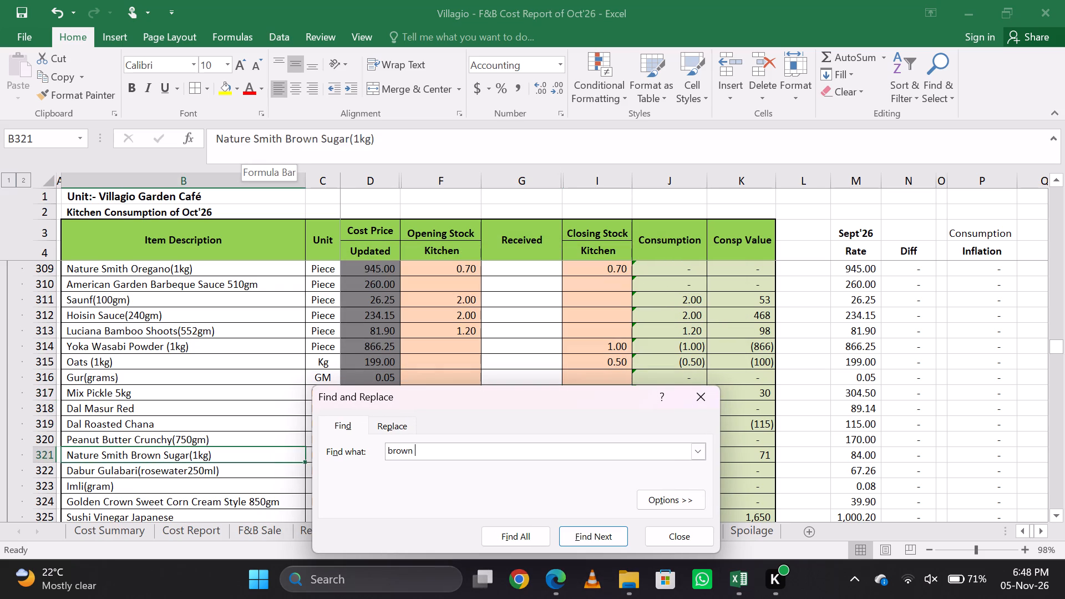
Search the sheet for "garlic" and go through the matching items as far as Garlic Bread.
{"action": "key", "text": "BackSpace"}
{"action": "key", "text": "BackSpace"}
{"action": "key", "text": "BackSpace"}
{"action": "key", "text": "BackSpace"}
{"action": "key", "text": "BackSpace"}
{"action": "key", "text": "BackSpace"}
{"action": "key", "text": "BackSpace"}
{"action": "key", "text": "BackSpace"}
{"action": "key", "text": "BackSpace"}
{"action": "key", "text": "BackSpace"}
{"action": "key", "text": "BackSpace"}
{"action": "key", "text": "BackSpace"}
{"action": "key", "text": "BackSpace"}
{"action": "key", "text": "BackSpace"}
{"action": "type", "text": "gralic"}
{"action": "key", "text": "Return"}
{"action": "key", "text": "Return"}
{"action": "key", "text": "BackSpace"}
{"action": "key", "text": "BackSpace"}
{"action": "key", "text": "BackSpace"}
{"action": "key", "text": "BackSpace"}
{"action": "key", "text": "BackSpace"}
{"action": "key", "text": "BackSpace"}
{"action": "key", "text": "BackSpace"}
{"action": "key", "text": "BackSpace"}
{"action": "key", "text": "BackSpace"}
{"action": "key", "text": "BackSpace"}
{"action": "key", "text": "BackSpace"}
{"action": "key", "text": "BackSpace"}
{"action": "key", "text": "BackSpace"}
{"action": "key", "text": "BackSpace"}
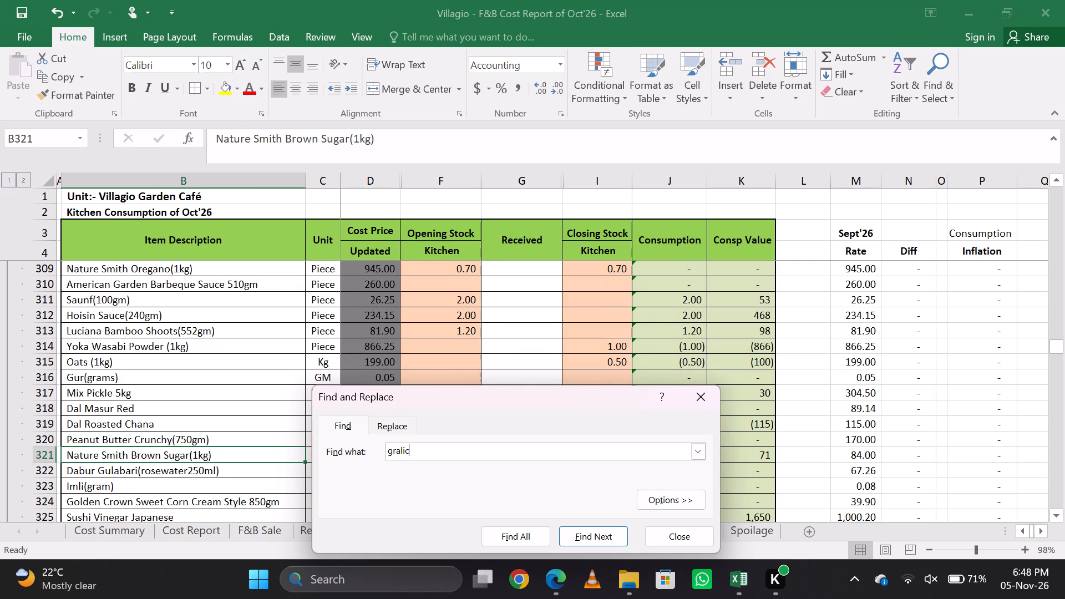
{"action": "type", "text": "gar"}
{"action": "type", "text": "li"}
{"action": "key", "text": "c"}
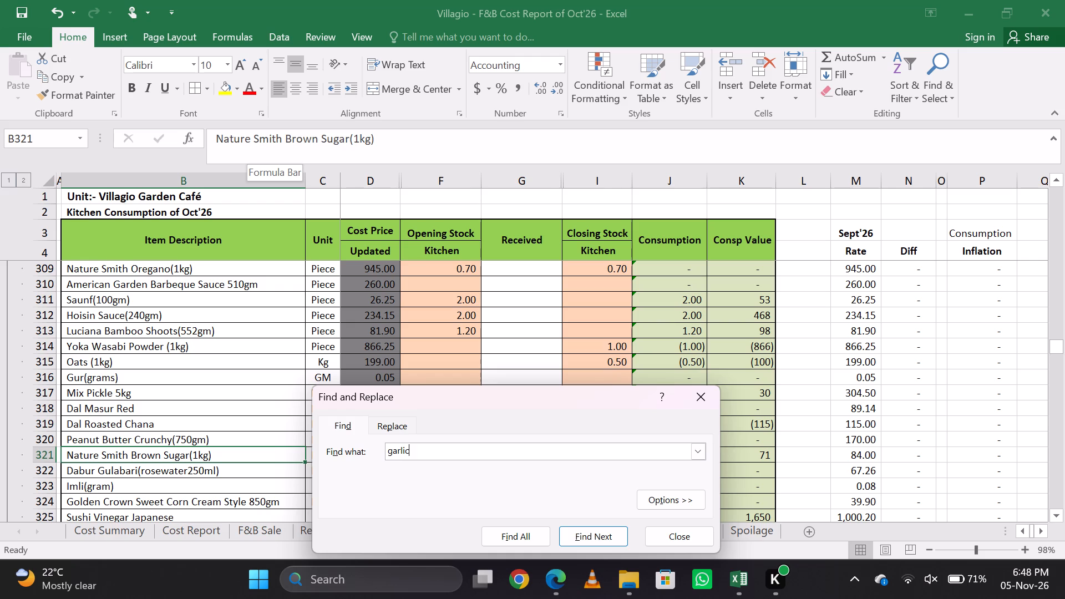
{"action": "key", "text": "Return"}
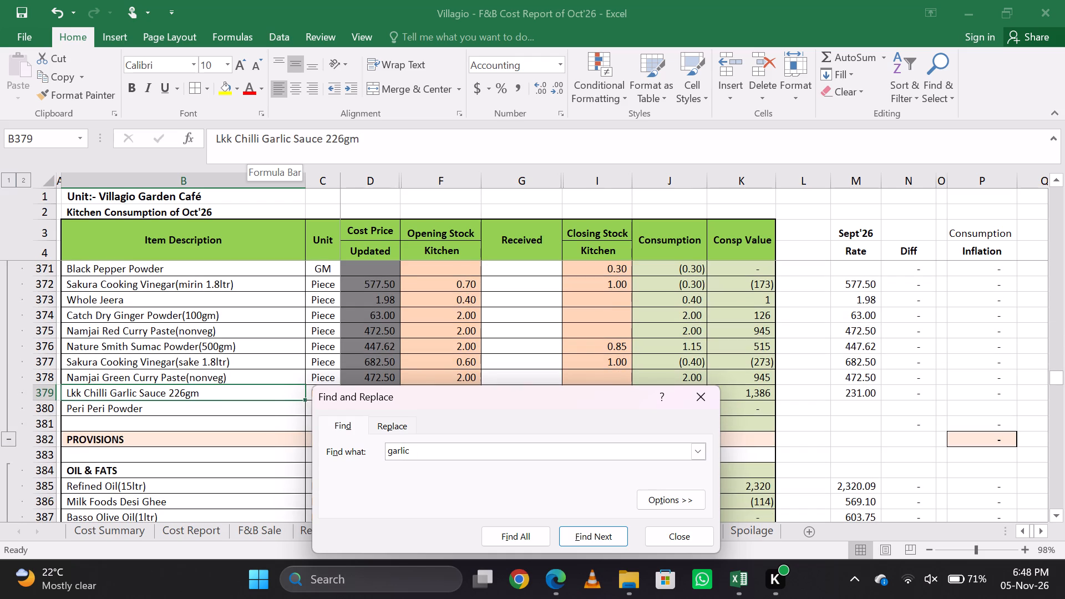
{"action": "key", "text": "Return"}
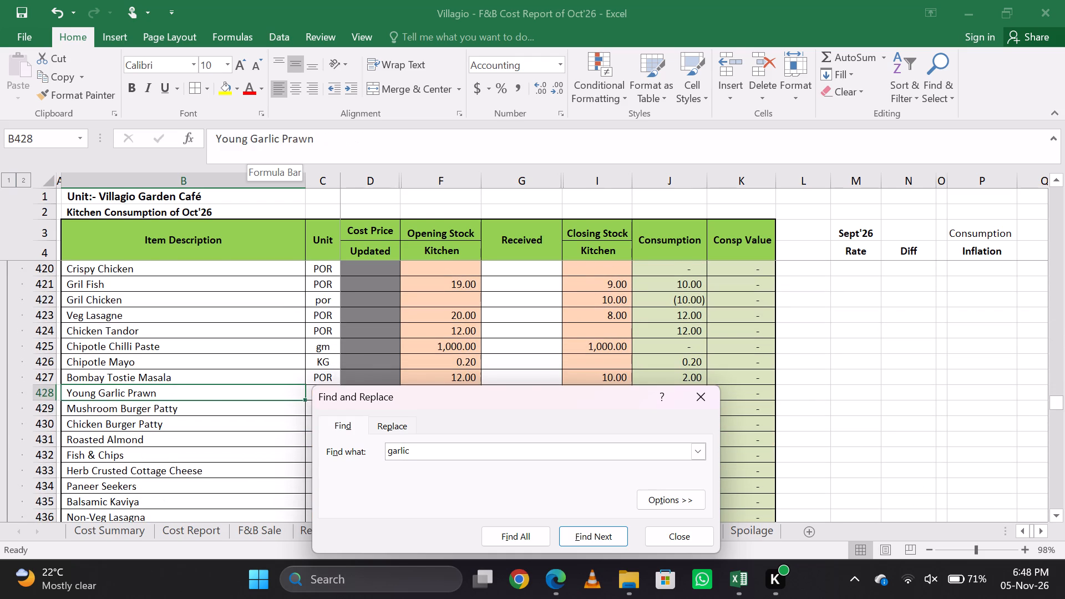
{"action": "key", "text": "Return"}
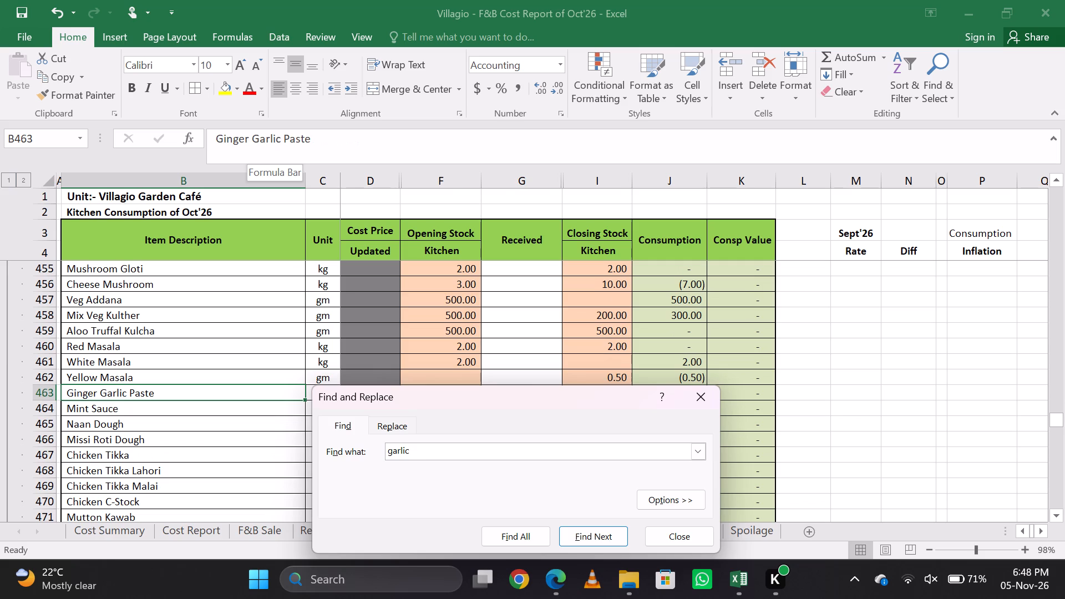
{"action": "key", "text": "Return"}
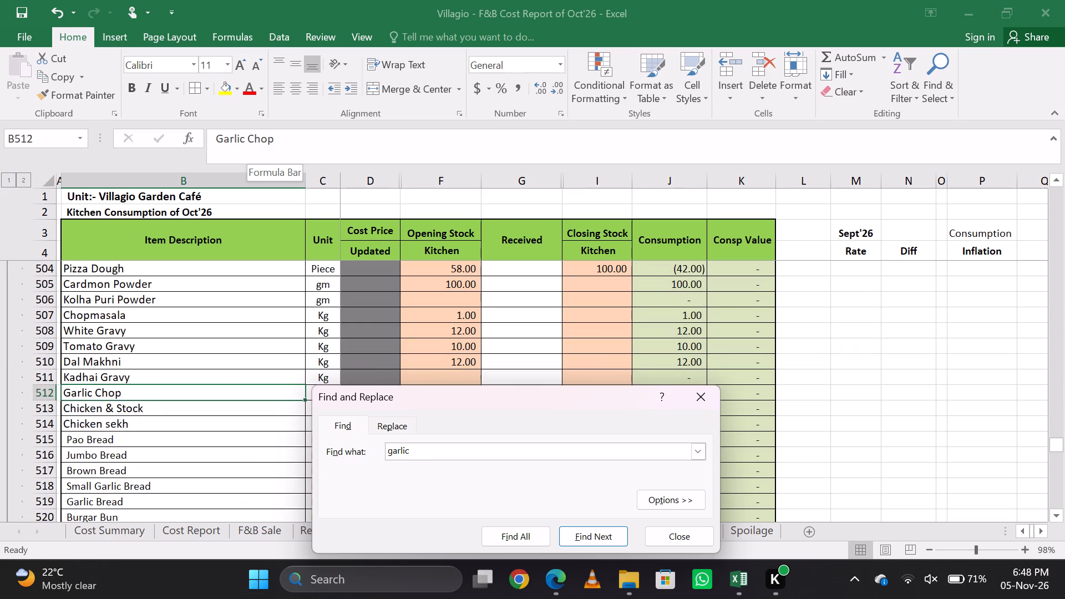
{"action": "key", "text": "Return"}
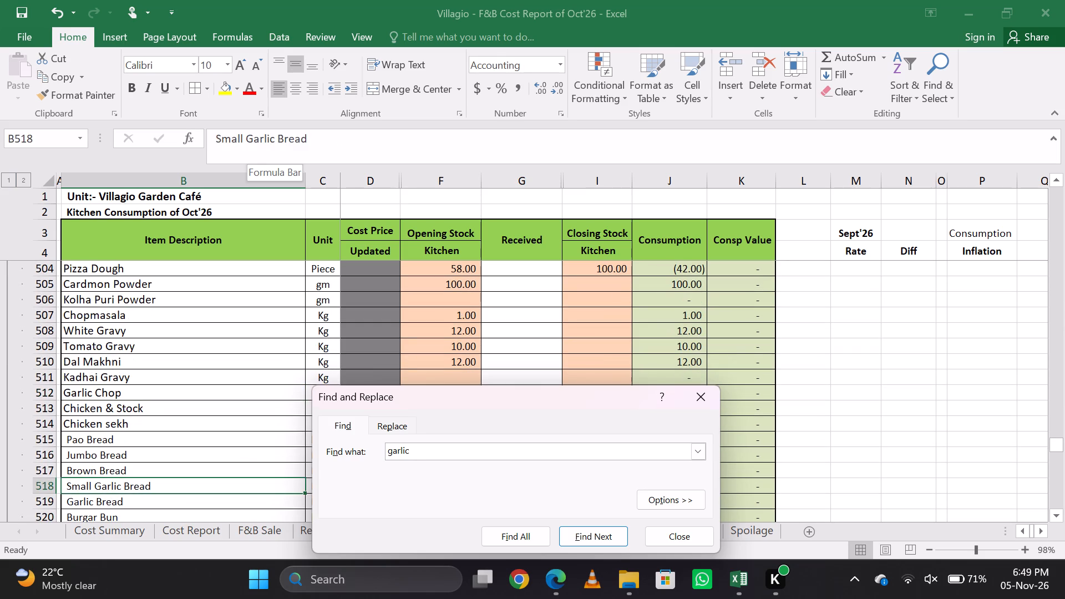
{"action": "key", "text": "Return"}
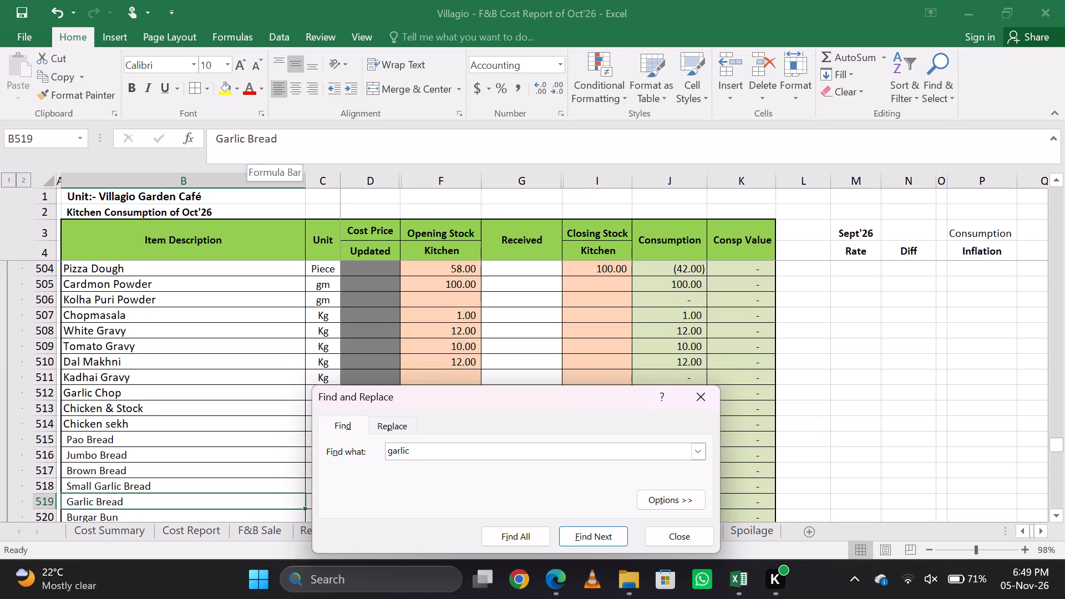
{"action": "key", "text": "Escape"}
Insert a blank row below Adana at the end of the semi-finished items, above SEMIFINISHED TOTAL.
{"action": "key", "text": "Down"}
{"action": "key", "text": "Down"}
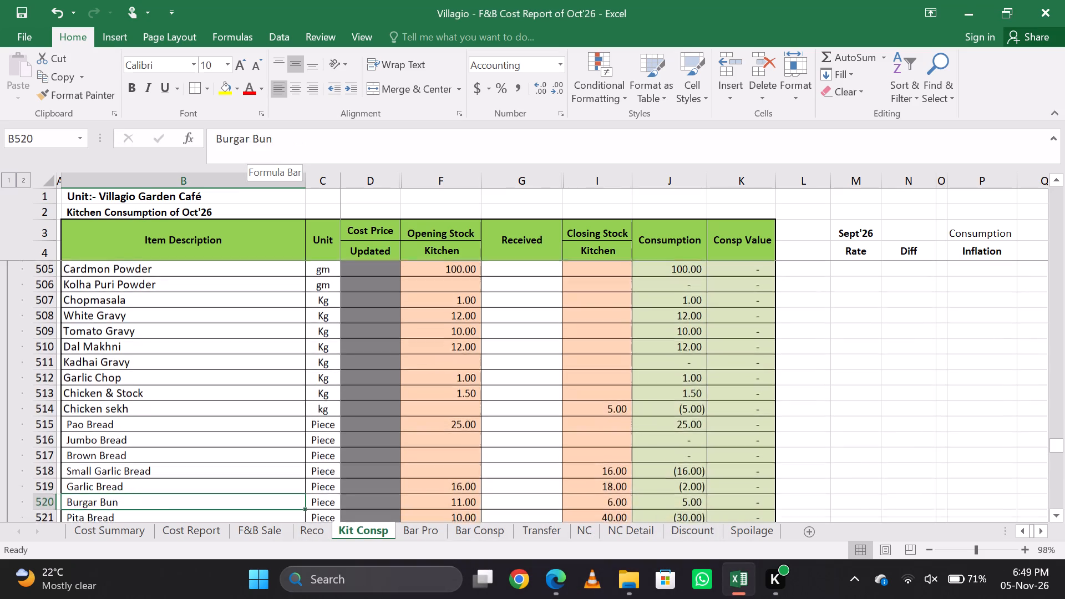
{"action": "key", "text": "Down"}
{"action": "key", "text": "Down"}
{"action": "key", "text": "Down"}
{"action": "key", "text": "Down"}
{"action": "key", "text": "Down"}
{"action": "key", "text": "Down"}
{"action": "key", "text": "Down"}
{"action": "key", "text": "Down"}
{"action": "key", "text": "Down"}
{"action": "key", "text": "Down"}
{"action": "key", "text": "Down"}
{"action": "key", "text": "Down"}
{"action": "key", "text": "Down"}
{"action": "key", "text": "Down"}
{"action": "key", "text": "Down"}
{"action": "key", "text": "Right"}
{"action": "key", "text": "Page_Down"}
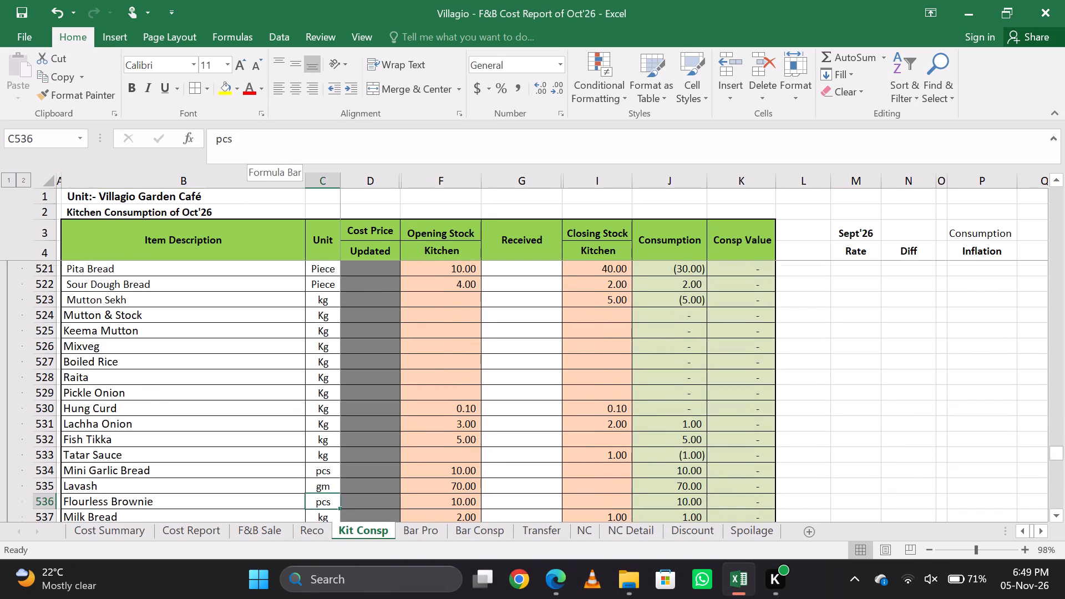
{"action": "key", "text": "Page_Down"}
{"action": "key", "text": "Page_Down"}
{"action": "key", "text": "Down"}
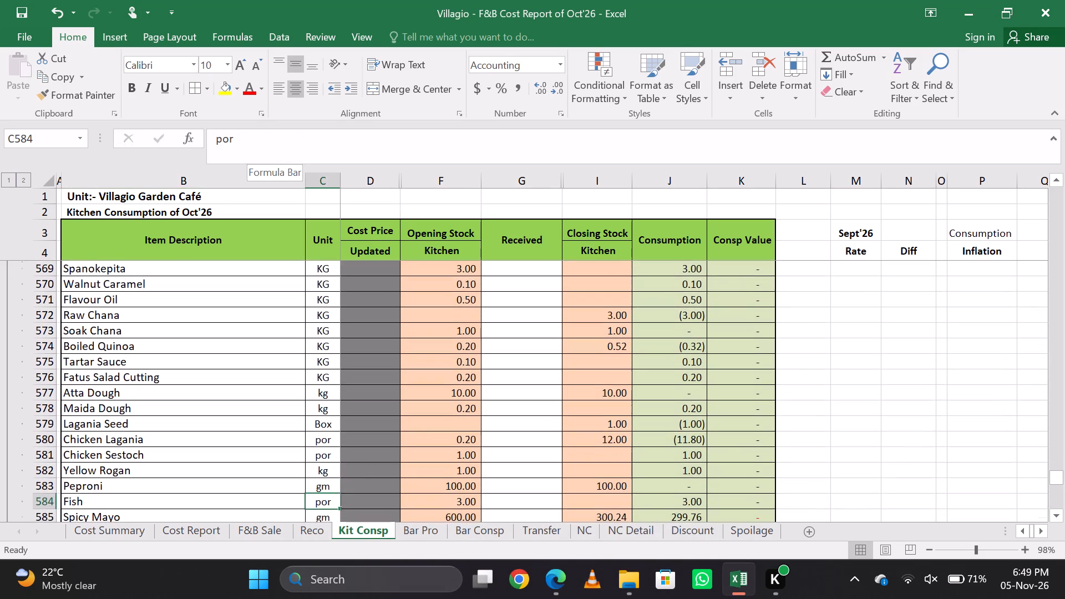
{"action": "key", "text": "Down"}
{"action": "key", "text": "Up"}
{"action": "key", "text": "Left"}
{"action": "key", "text": "Down"}
{"action": "key", "text": "Down"}
{"action": "key", "text": "Down"}
{"action": "key", "text": "Down"}
{"action": "key", "text": "Down"}
{"action": "key", "text": "Down"}
{"action": "key", "text": "Down"}
{"action": "key", "text": "Down"}
{"action": "key", "text": "Page_Down"}
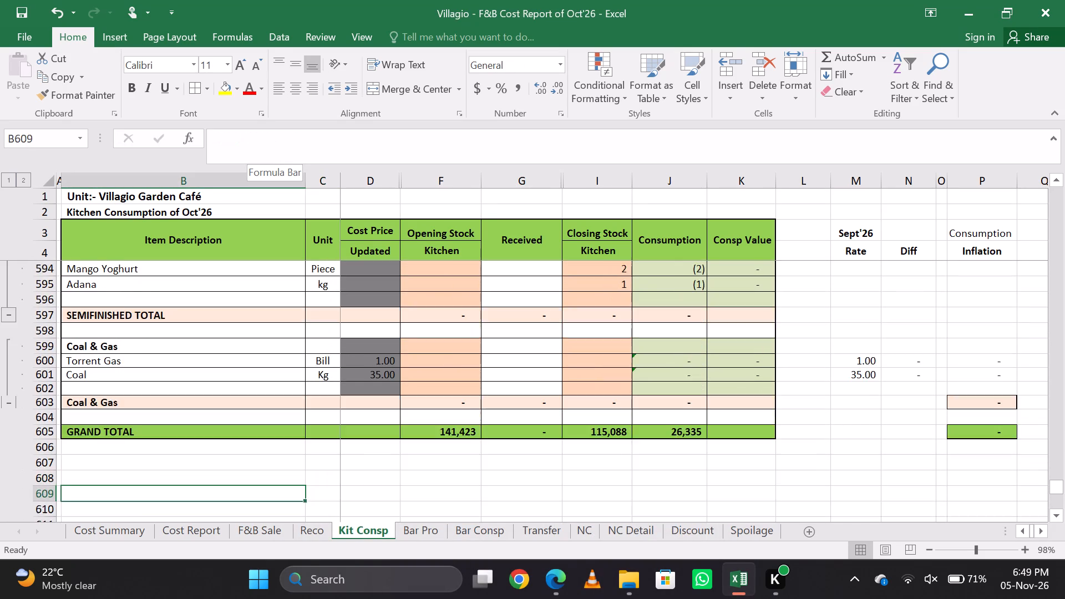
{"action": "key", "text": "Page_Down"}
{"action": "key", "text": "Page_Up"}
{"action": "key", "text": "Page_Up"}
{"action": "key", "text": "Down"}
{"action": "key", "text": "Down"}
{"action": "key", "text": "Down"}
{"action": "key", "text": "Down"}
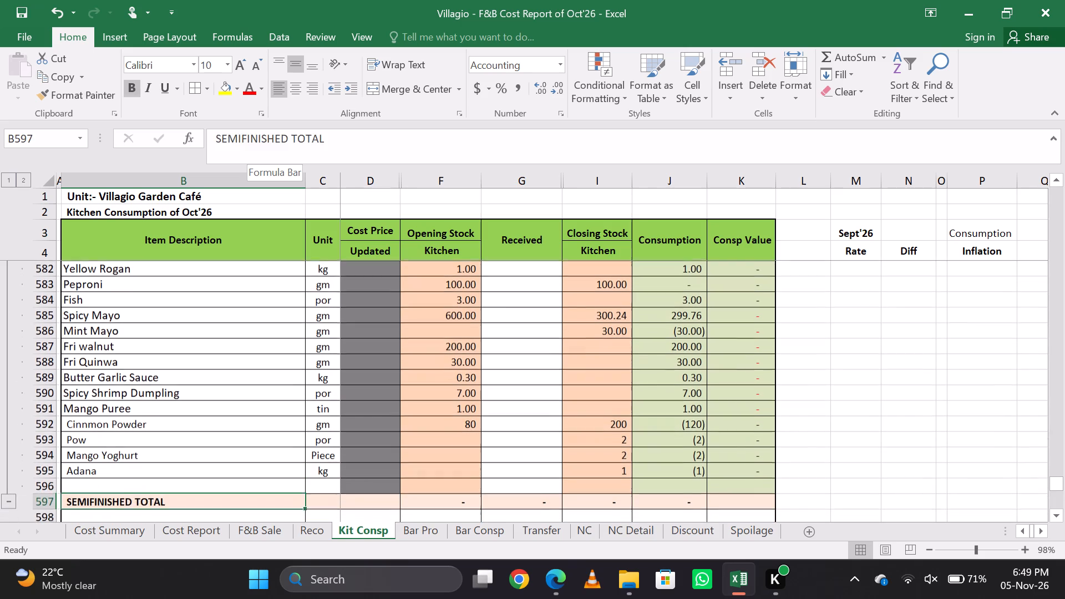
{"action": "key", "text": "Up"}
{"action": "key", "text": "shift+space"}
{"action": "key", "text": "ctrl+shift+equal"}
{"action": "key", "text": "Down"}
{"action": "key", "text": "Up"}
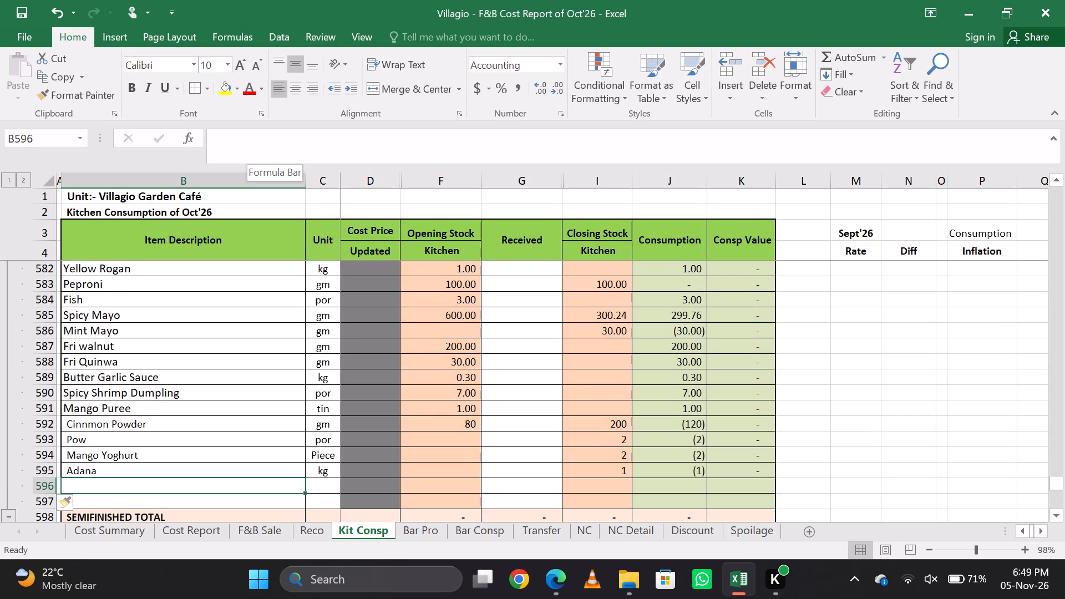
Enter Brown Garlic as the item description in the blank row directly below Adana.
{"action": "type", "text": "Brown"}
{"action": "key", "text": "space"}
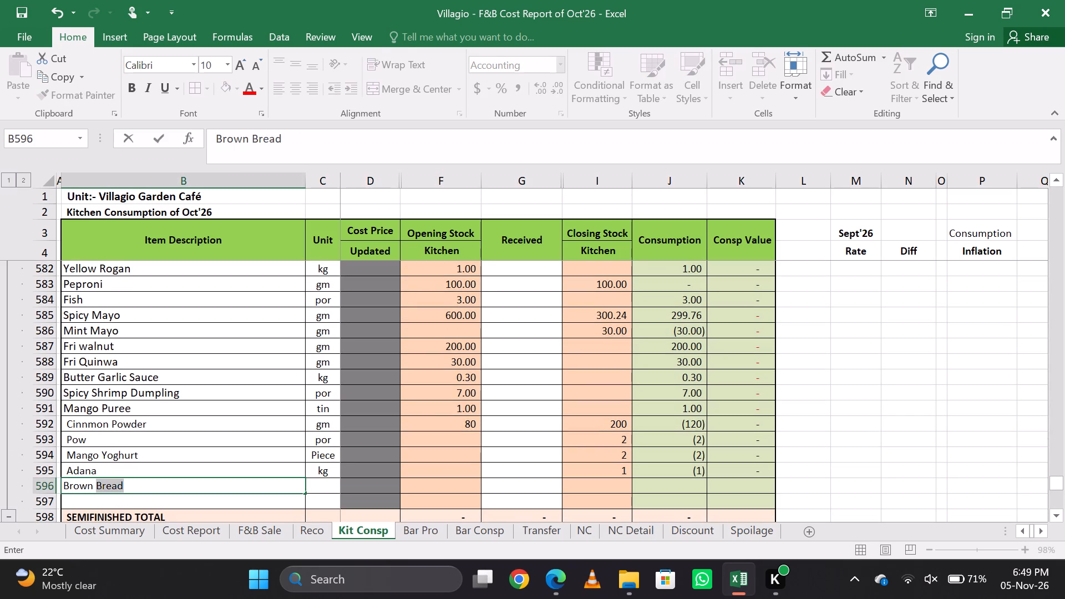
{"action": "type", "text": "ga"}
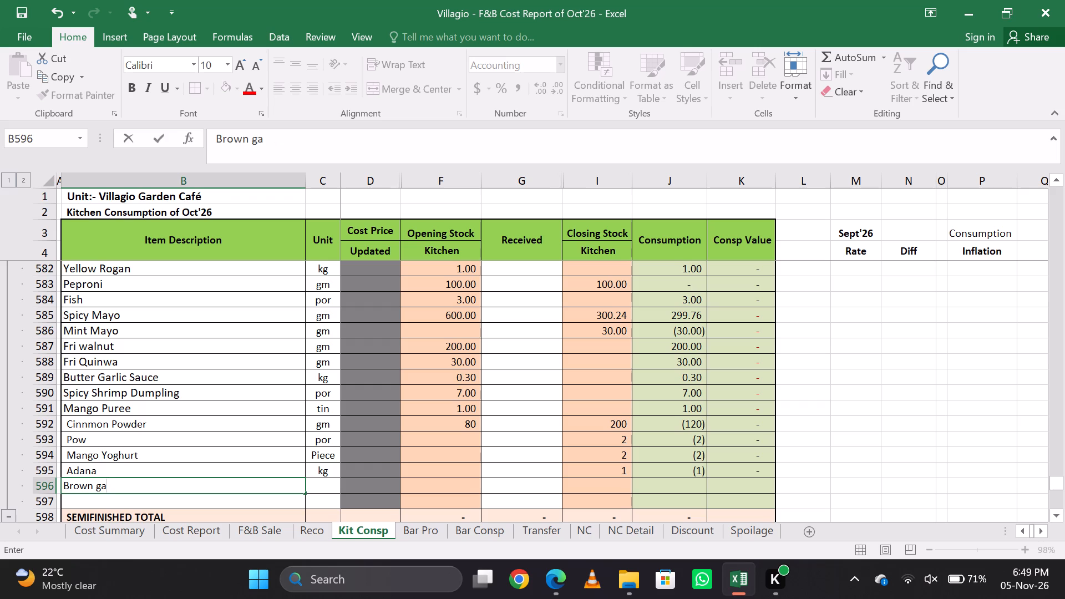
{"action": "type", "text": "rl"}
{"action": "key", "text": "BackSpace"}
{"action": "key", "text": "BackSpace"}
{"action": "key", "text": "BackSpace"}
{"action": "key", "text": "BackSpace"}
{"action": "type", "text": "Garlic"}
{"action": "key", "text": "Tab"}
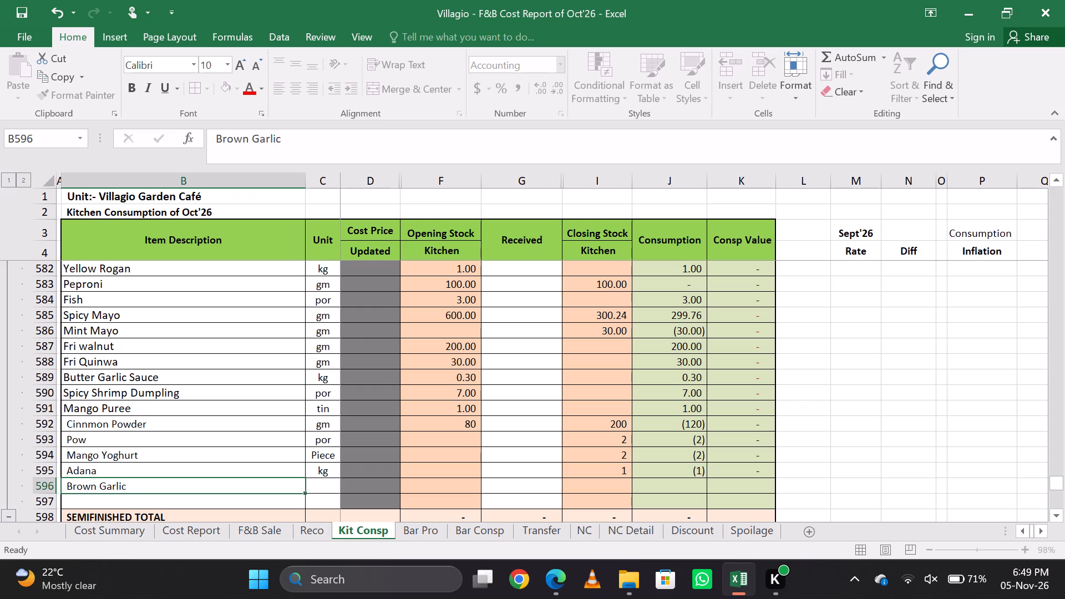
Insert another blank row below Brown Garlic, above SEMIFINISHED TOTAL.
{"action": "key", "text": "Left"}
{"action": "key", "text": "Down"}
{"action": "key", "text": "shift+space"}
{"action": "key", "text": "ctrl+shift+equal"}
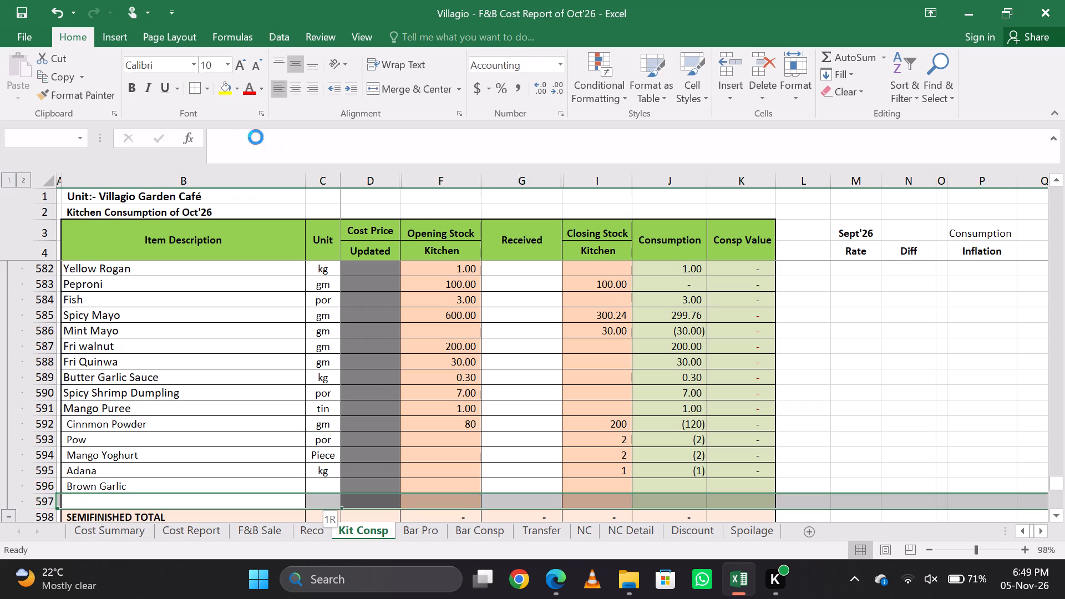
Enter Brown Onion as the item description in the blank row directly below Brown Garlic.
{"action": "key", "text": "Down"}
{"action": "key", "text": "Up"}
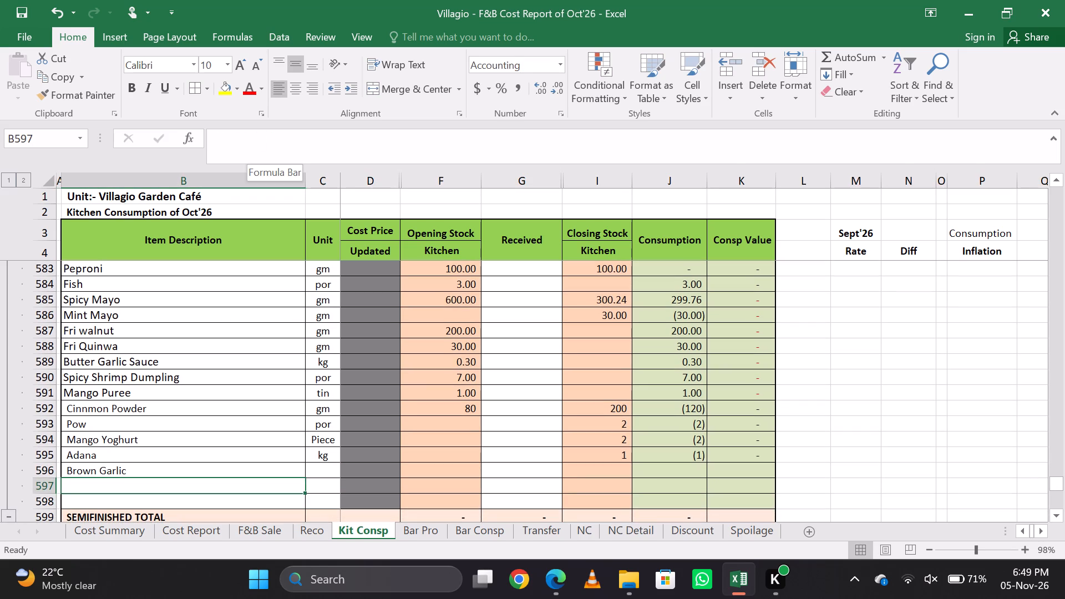
{"action": "type", "text": "Brown"}
{"action": "key", "text": "space"}
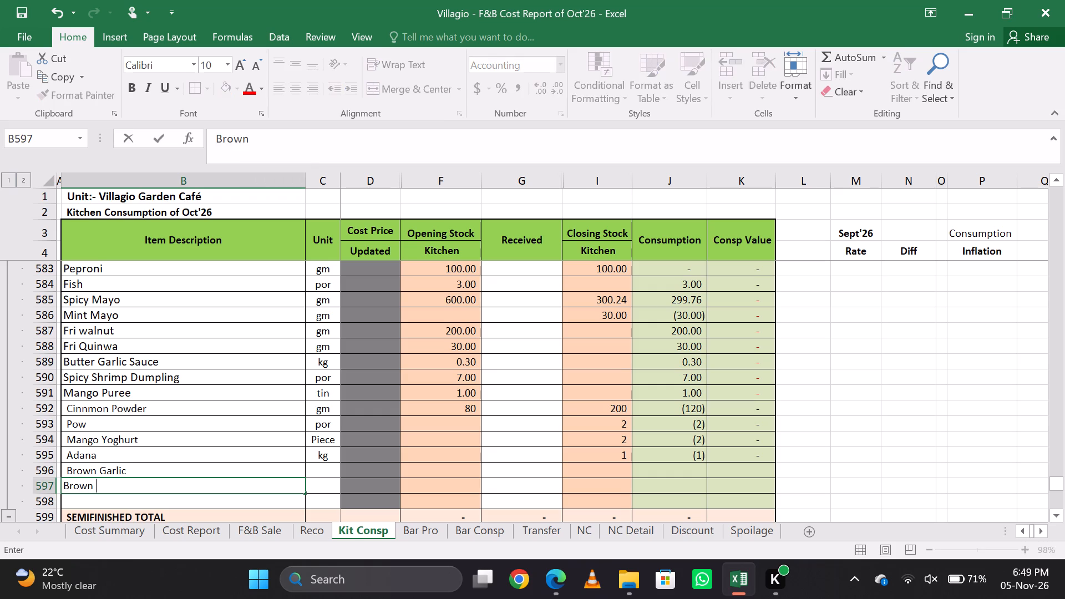
{"action": "type", "text": "Onion"}
{"action": "key", "text": "Tab"}
Set the unit to kg for Brown Garlic and to gm for Brown Onion.
{"action": "key", "text": "Up"}
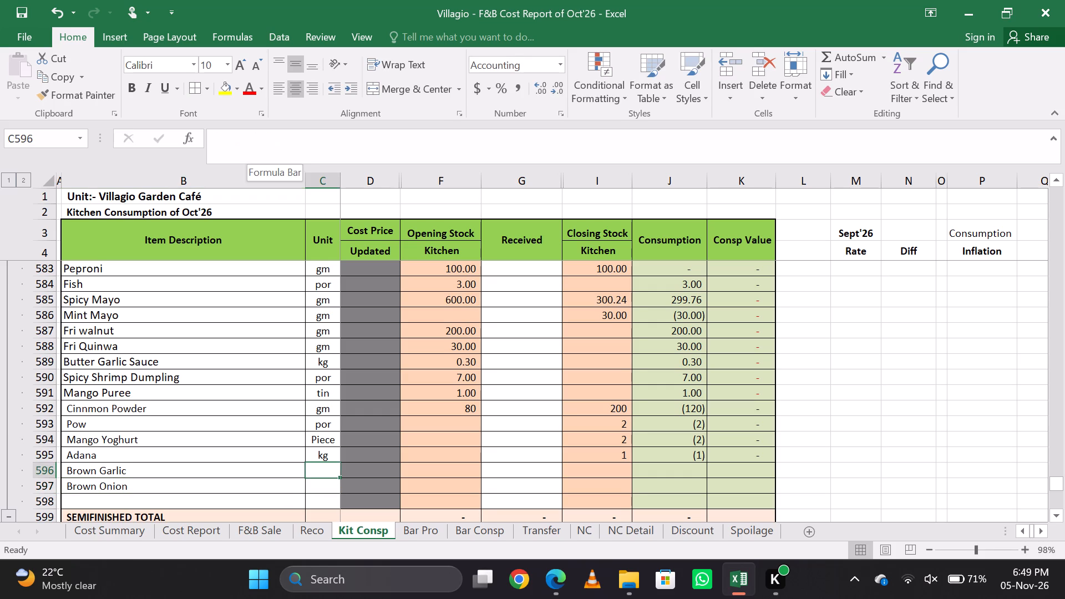
{"action": "key", "text": "Down"}
{"action": "key", "text": "Up"}
{"action": "type", "text": "kg"}
{"action": "key", "text": "Down"}
{"action": "key", "text": "Up"}
{"action": "key", "text": "Down"}
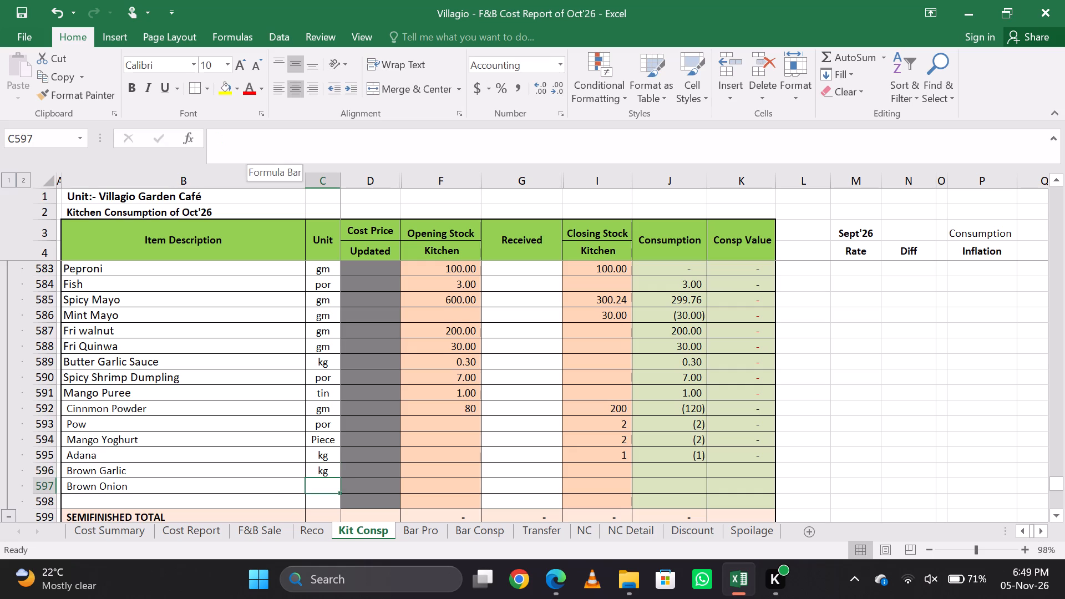
{"action": "type", "text": "gm"}
{"action": "key", "text": "Tab"}
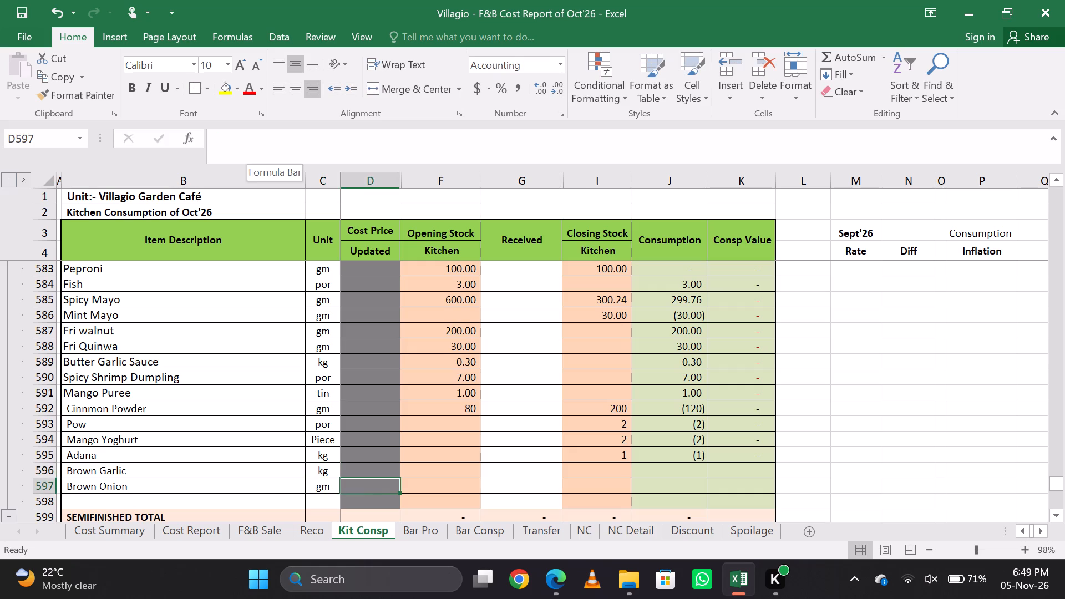
Fill the Consumption and Consp Value formulas down from Adana into the Brown Garlic and Brown Onion rows.
{"action": "key", "text": "Right"}
{"action": "key", "text": "Right"}
{"action": "key", "text": "Right"}
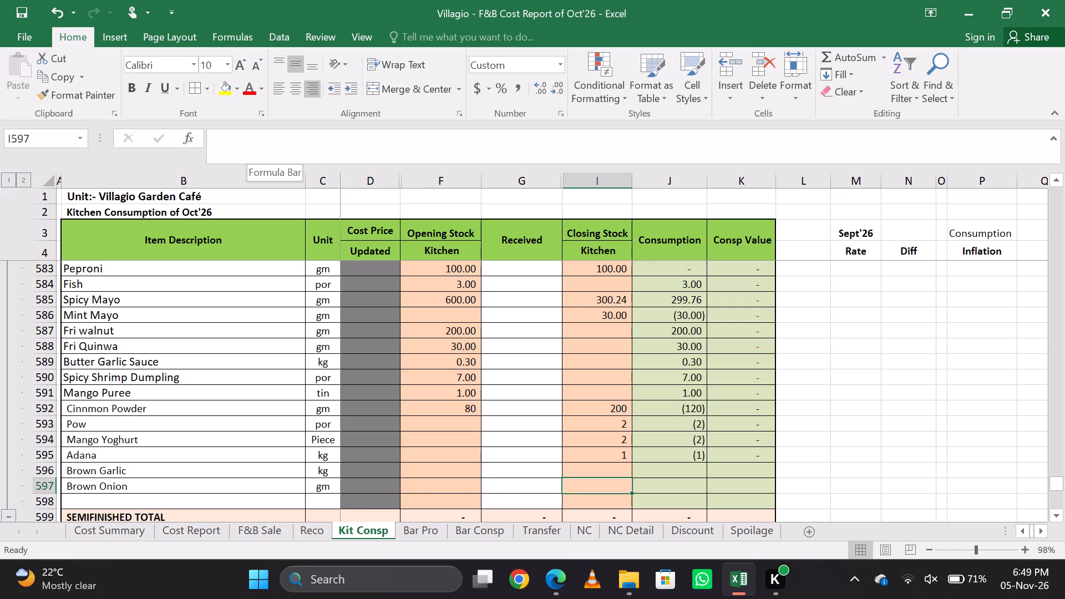
{"action": "key", "text": "Right"}
{"action": "key", "text": "Up"}
{"action": "key", "text": "ctrl+d"}
{"action": "key", "text": "Right"}
{"action": "key", "text": "ctrl+d"}
{"action": "key", "text": "ctrl+Down"}
{"action": "key", "text": "Left"}
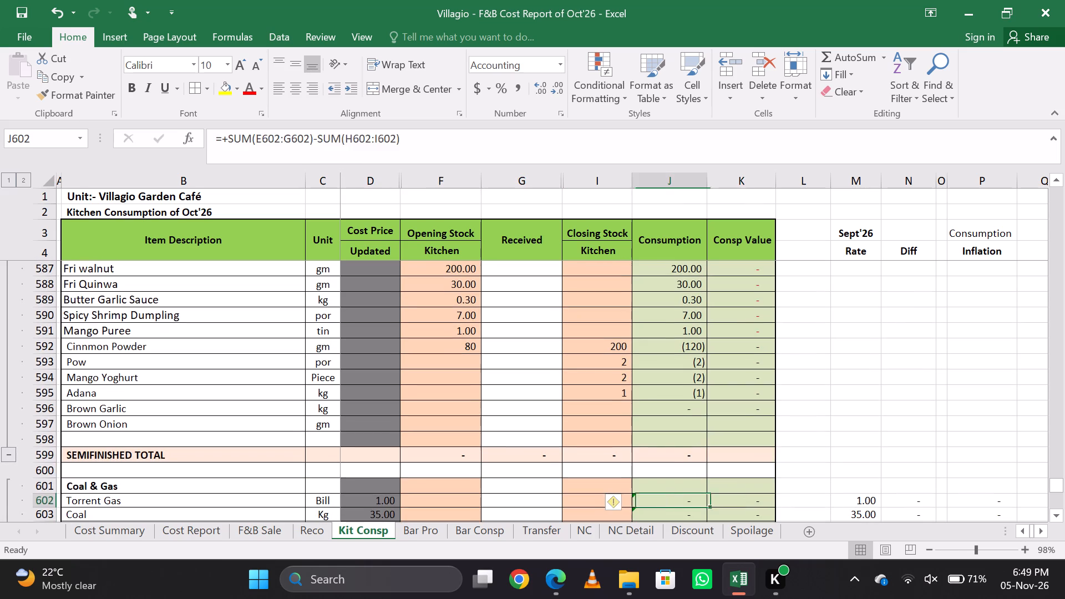
{"action": "key", "text": "Up"}
{"action": "key", "text": "Up"}
{"action": "key", "text": "Up"}
{"action": "key", "text": "Up"}
{"action": "key", "text": "Up"}
{"action": "key", "text": "ctrl+d"}
{"action": "key", "text": "Right"}
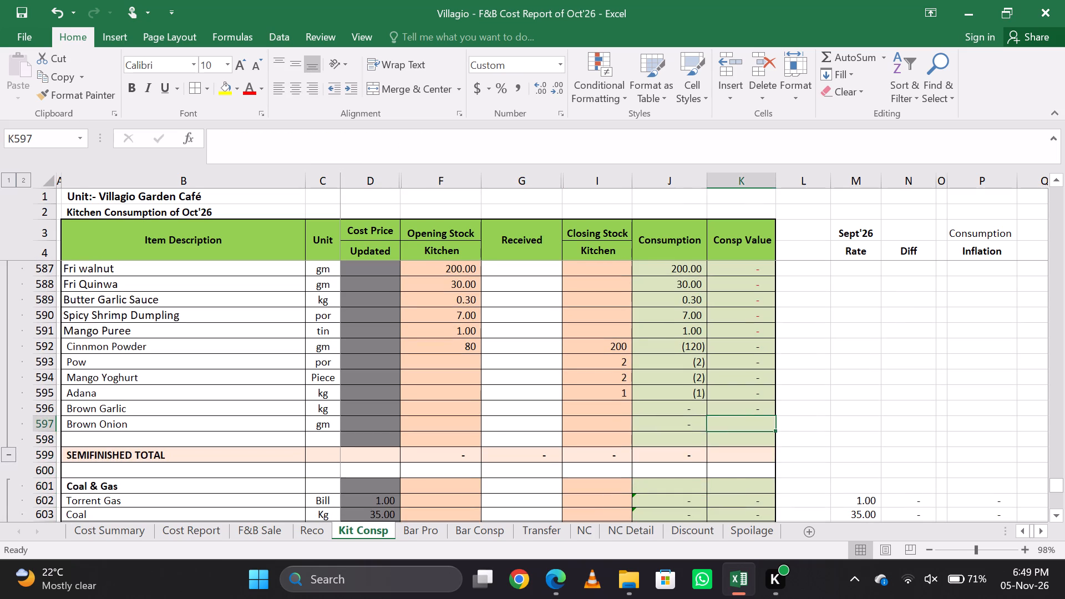
{"action": "key", "text": "ctrl+d"}
Enter kitchen closing stock of 1 for Brown Garlic and 100 for Brown Onion.
{"action": "key", "text": "Left"}
{"action": "key", "text": "Left"}
{"action": "key", "text": "Left"}
{"action": "key", "text": "Up"}
{"action": "key", "text": "Right"}
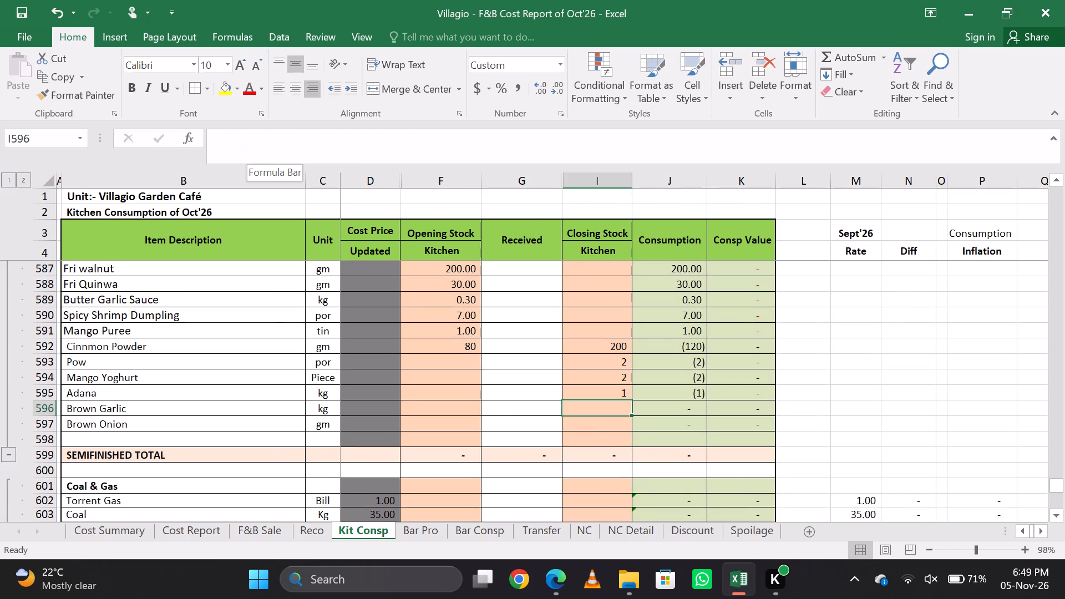
{"action": "key", "text": "Left"}
{"action": "key", "text": "Left"}
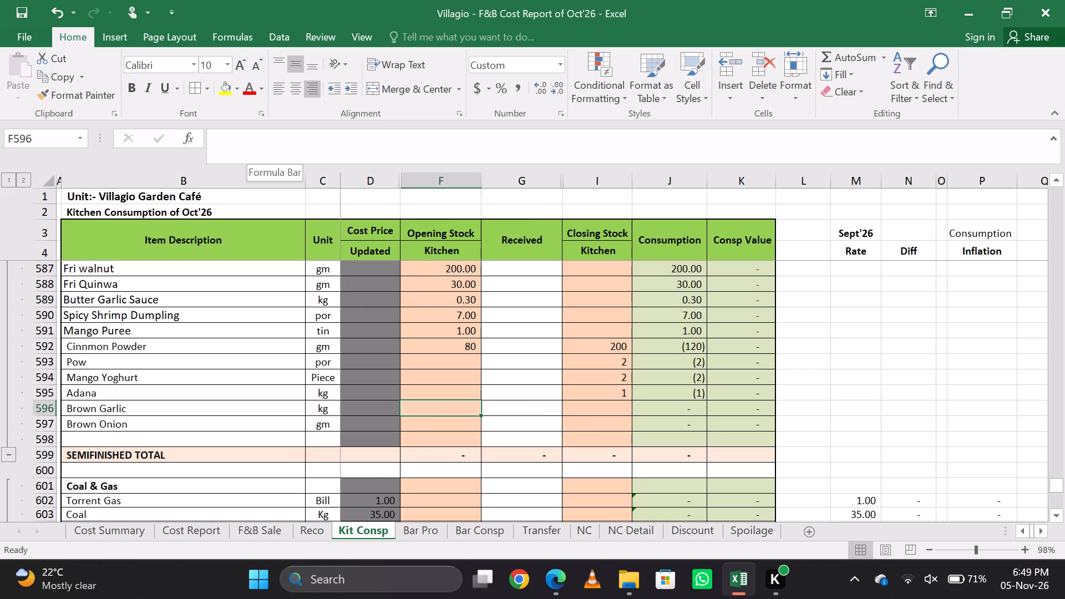
{"action": "key", "text": "Right"}
{"action": "key", "text": "Right"}
{"action": "key", "text": "Right"}
{"action": "key", "text": "Left"}
{"action": "key", "text": "1"}
{"action": "key", "text": "Down"}
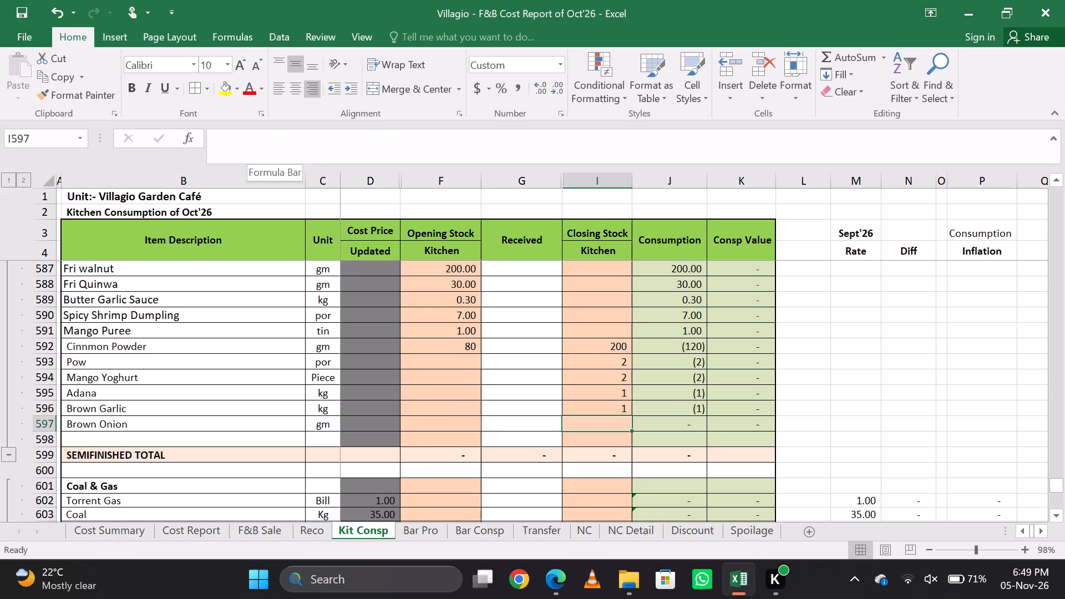
{"action": "type", "text": "100"}
{"action": "key", "text": "Return"}
{"action": "key", "text": "Up"}
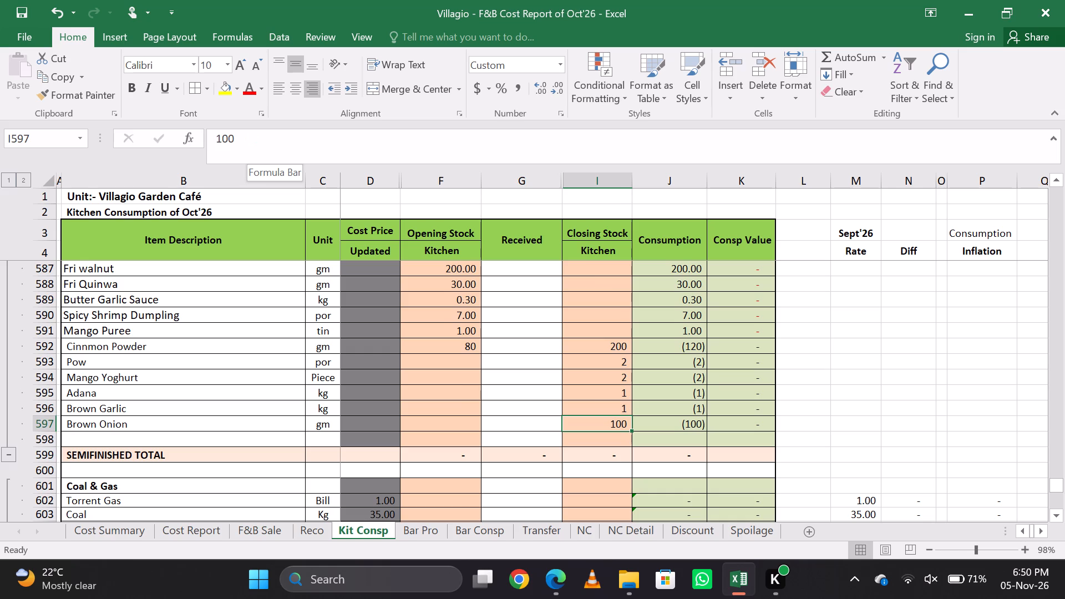
Save the cost report workbook.
{"action": "key", "text": "Page_Up"}
{"action": "key", "text": "Page_Down"}
{"action": "key", "text": "Page_Up"}
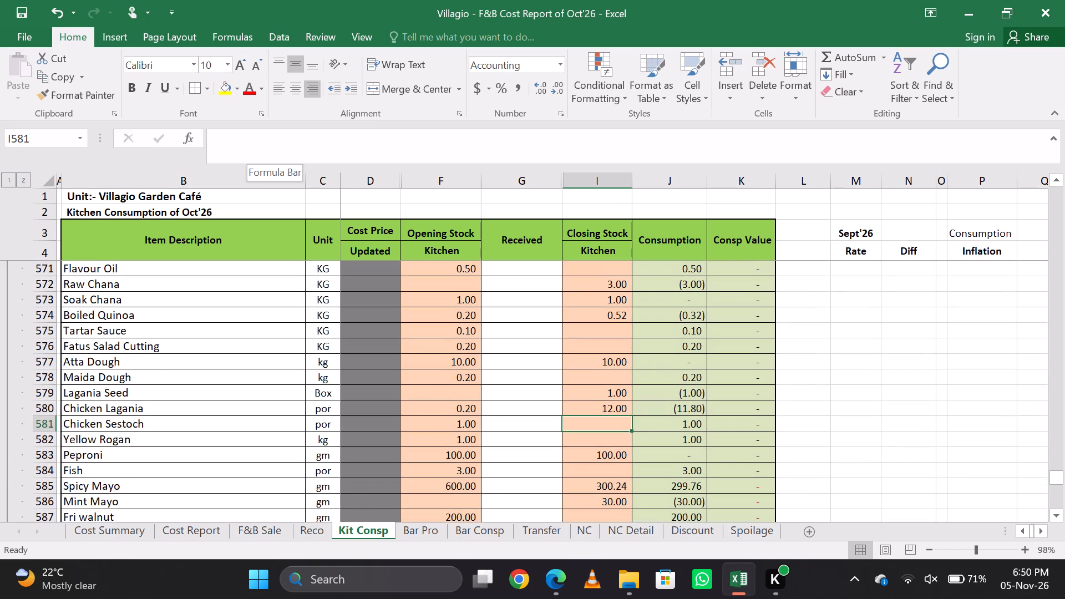
{"action": "key", "text": "Down"}
{"action": "key", "text": "Up"}
{"action": "key", "text": "ctrl+s"}
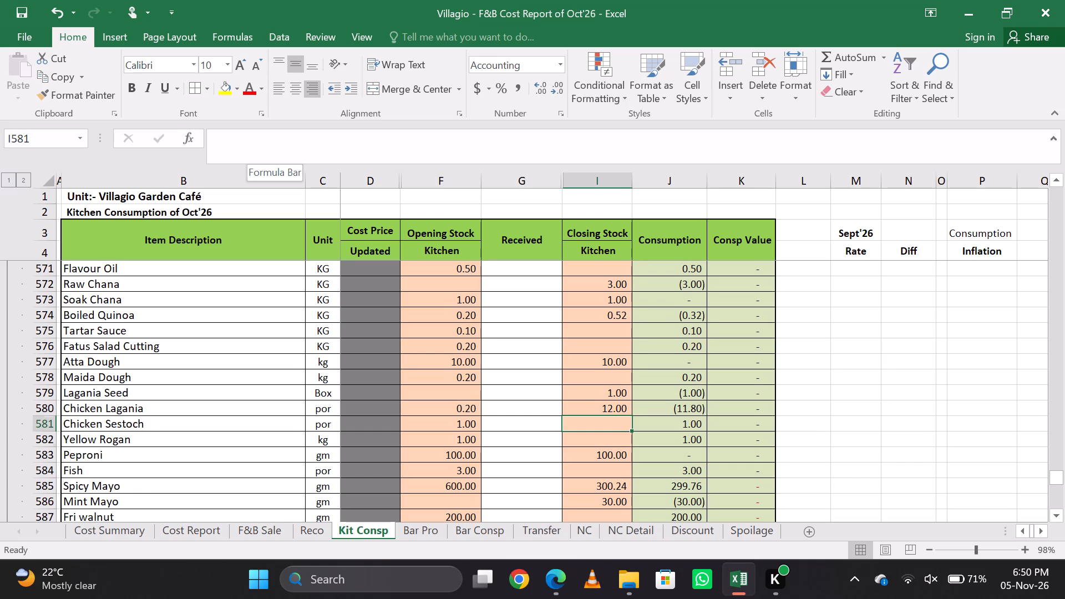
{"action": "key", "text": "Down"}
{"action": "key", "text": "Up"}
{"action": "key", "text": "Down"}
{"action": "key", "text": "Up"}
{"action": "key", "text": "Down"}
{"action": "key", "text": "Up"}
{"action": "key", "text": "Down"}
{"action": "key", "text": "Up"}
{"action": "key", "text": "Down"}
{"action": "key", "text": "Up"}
Find "ramen" and enter a closing stock of 2 for Sakura Ramen Noodles(300gm), keeping the Abbies Yellow Mustard closing stock blank.
{"action": "key", "text": "ctrl+f"}
{"action": "key", "text": "BackSpace"}
{"action": "type", "text": "ramen"}
{"action": "key", "text": "Return"}
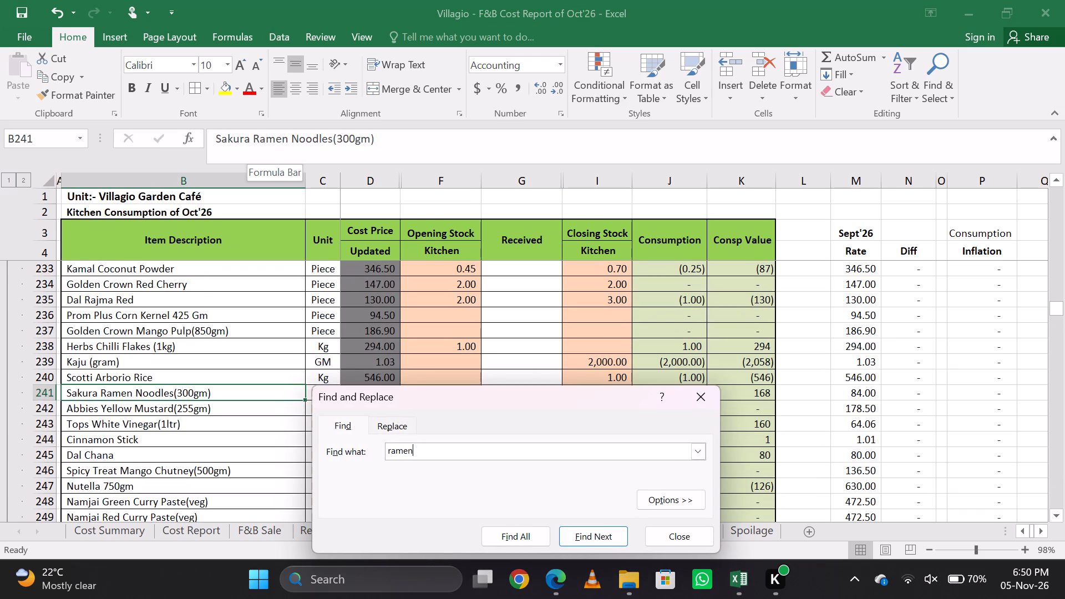
{"action": "key", "text": "Escape"}
{"action": "key", "text": "Right"}
{"action": "key", "text": "Right"}
{"action": "key", "text": "Right"}
{"action": "key", "text": "Right"}
{"action": "key", "text": "Right"}
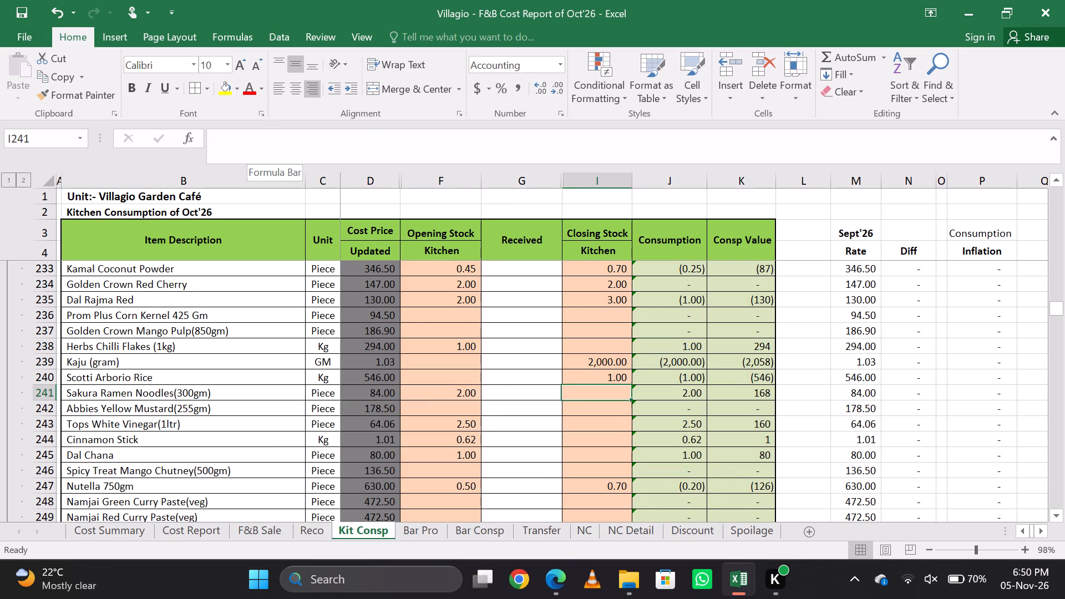
{"action": "key", "text": "Down"}
{"action": "key", "text": "2"}
{"action": "key", "text": "Up"}
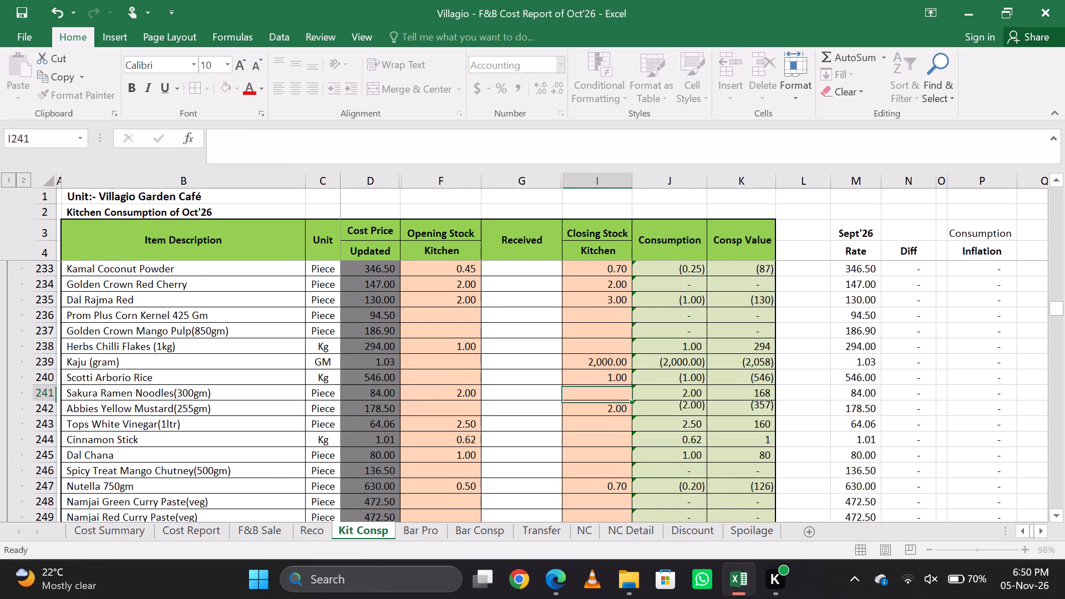
{"action": "key", "text": "2"}
{"action": "key", "text": "Down"}
{"action": "key", "text": "BackSpace"}
{"action": "key", "text": "Return"}
{"action": "key", "text": "Up"}
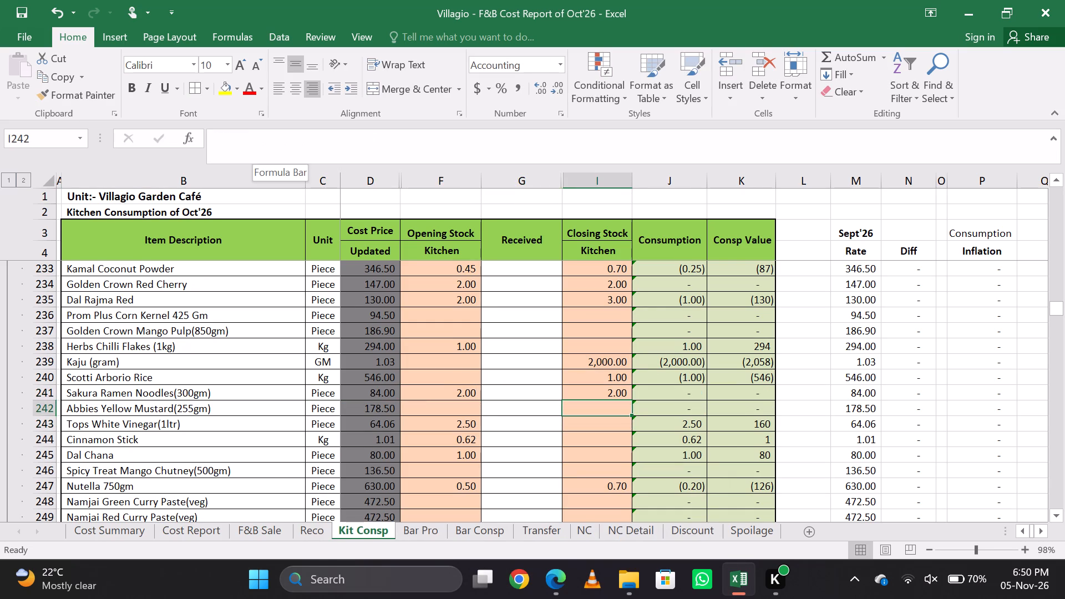
Find "jasmine" and enter a closing stock of 2 for Jasmine Rice 1kg.
{"action": "key", "text": "ctrl+f"}
{"action": "type", "text": "jasmine"}
{"action": "key", "text": "Return"}
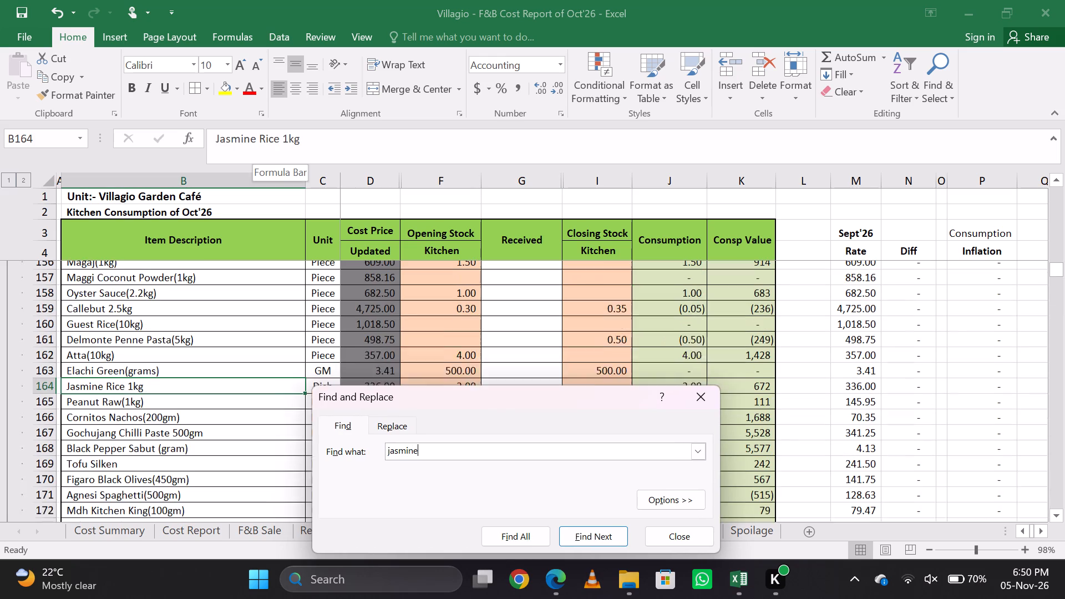
{"action": "key", "text": "Escape"}
{"action": "key", "text": "Right"}
{"action": "key", "text": "Right"}
{"action": "key", "text": "Right"}
{"action": "key", "text": "Right"}
{"action": "key", "text": "Right"}
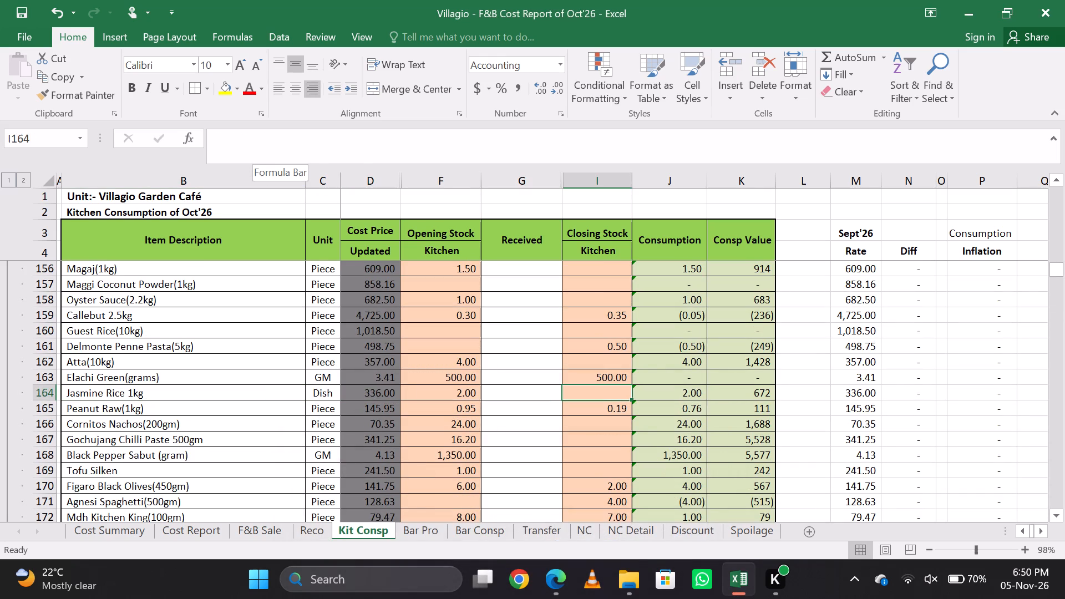
{"action": "key", "text": "2"}
{"action": "key", "text": "Down"}
{"action": "key", "text": "Up"}
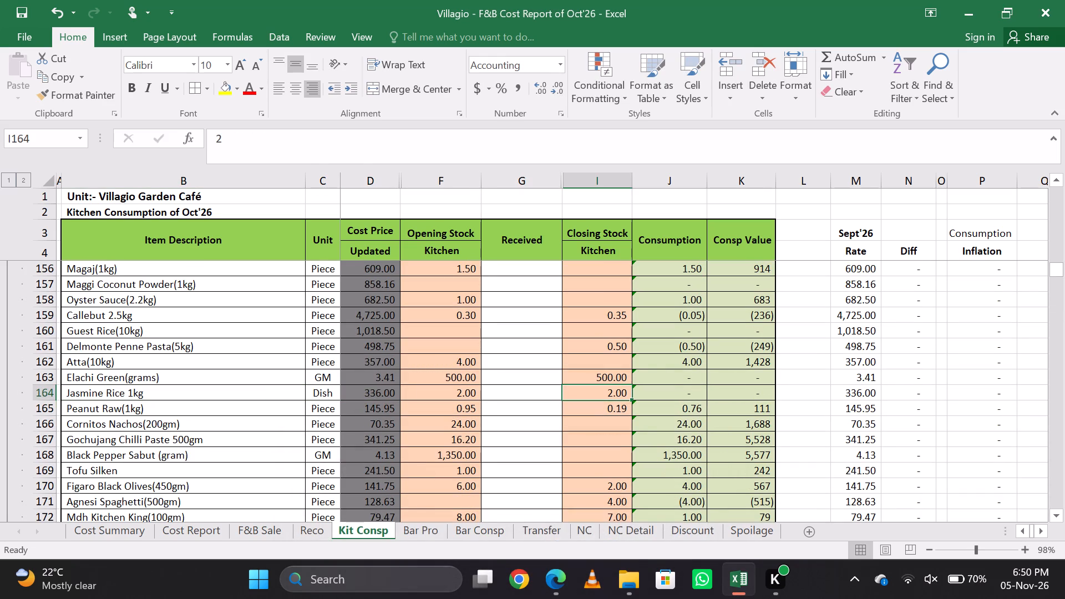
Search the sheet for "pad tha".
{"action": "key", "text": "ctrl+f"}
{"action": "key", "text": "BackSpace"}
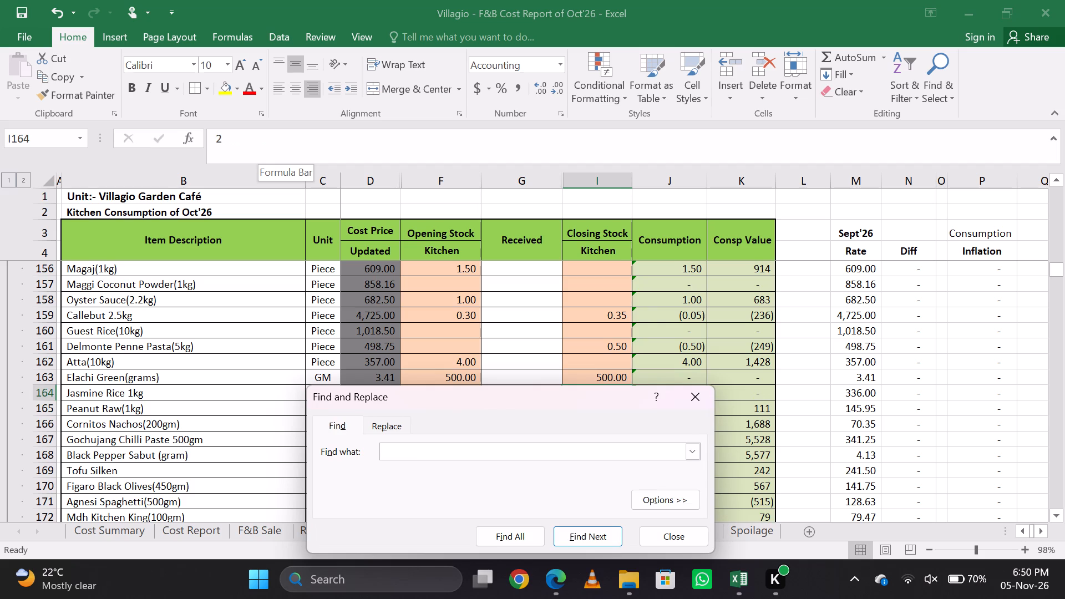
{"action": "key", "text": "BackSpace"}
{"action": "type", "text": "pad tha"}
{"action": "key", "text": "Return"}
{"action": "key", "text": "Return"}
Search the sheet for "thai n" and close the search.
{"action": "key", "text": "BackSpace"}
{"action": "key", "text": "BackSpace"}
{"action": "key", "text": "BackSpace"}
{"action": "key", "text": "BackSpace"}
{"action": "key", "text": "BackSpace"}
{"action": "key", "text": "BackSpace"}
{"action": "key", "text": "BackSpace"}
{"action": "type", "text": "thai n"}
{"action": "key", "text": "Return"}
{"action": "key", "text": "Return"}
{"action": "key", "text": "BackSpace"}
{"action": "key", "text": "BackSpace"}
{"action": "key", "text": "BackSpace"}
{"action": "key", "text": "BackSpace"}
{"action": "key", "text": "BackSpace"}
{"action": "key", "text": "BackSpace"}
{"action": "key", "text": "BackSpace"}
{"action": "key", "text": "BackSpace"}
{"action": "key", "text": "BackSpace"}
{"action": "key", "text": "BackSpace"}
{"action": "key", "text": "BackSpace"}
{"action": "key", "text": "BackSpace"}
{"action": "key", "text": "BackSpace"}
{"action": "key", "text": "BackSpace"}
{"action": "key", "text": "BackSpace"}
{"action": "key", "text": "BackSpace"}
{"action": "key", "text": "BackSpace"}
{"action": "key", "text": "BackSpace"}
{"action": "key", "text": "BackSpace"}
{"action": "key", "text": "BackSpace"}
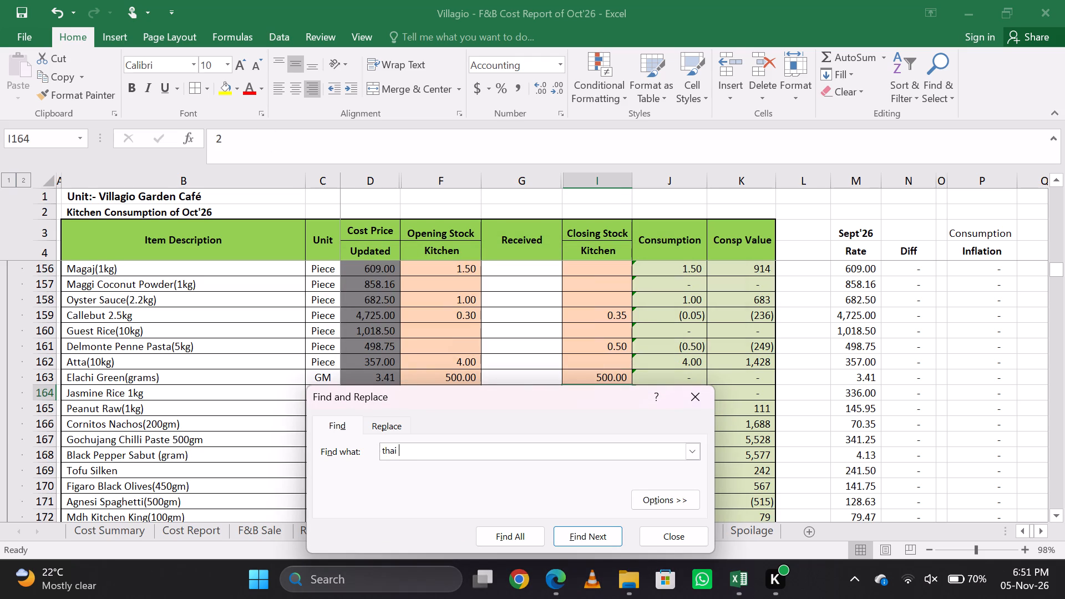
{"action": "key", "text": "Escape"}
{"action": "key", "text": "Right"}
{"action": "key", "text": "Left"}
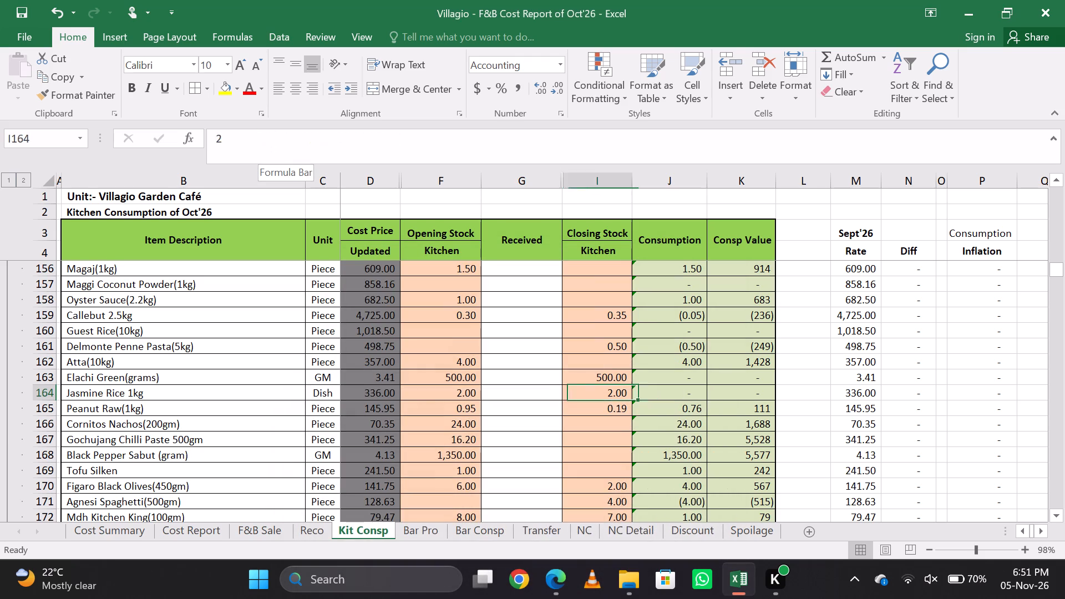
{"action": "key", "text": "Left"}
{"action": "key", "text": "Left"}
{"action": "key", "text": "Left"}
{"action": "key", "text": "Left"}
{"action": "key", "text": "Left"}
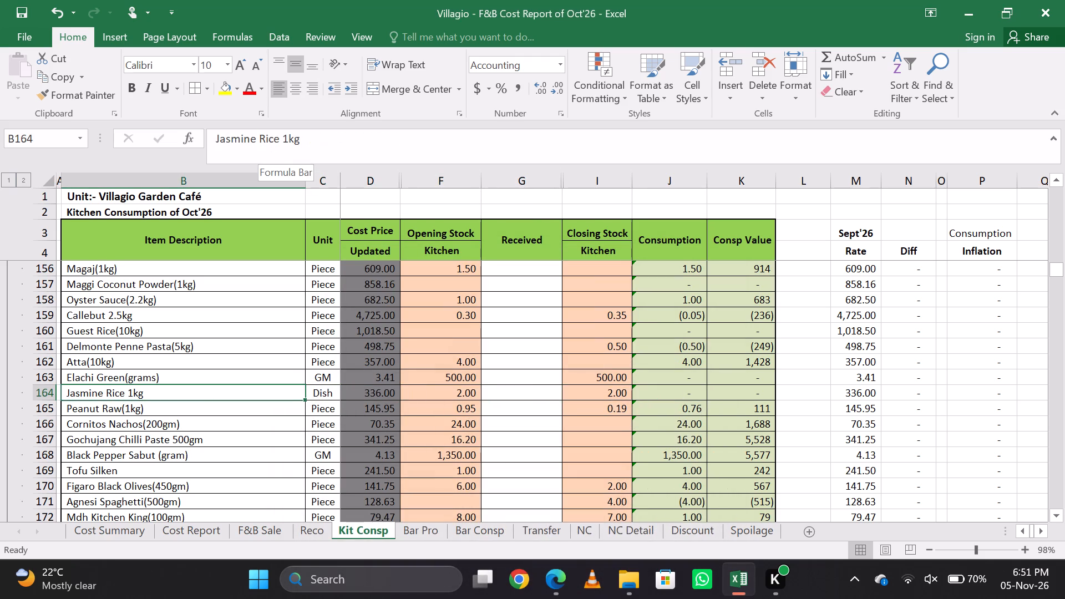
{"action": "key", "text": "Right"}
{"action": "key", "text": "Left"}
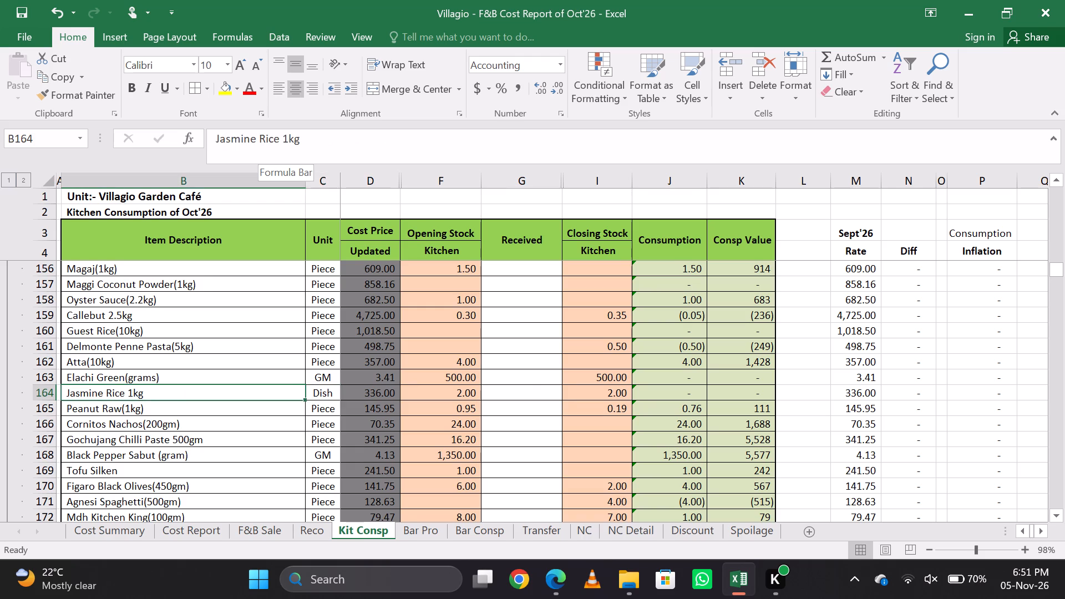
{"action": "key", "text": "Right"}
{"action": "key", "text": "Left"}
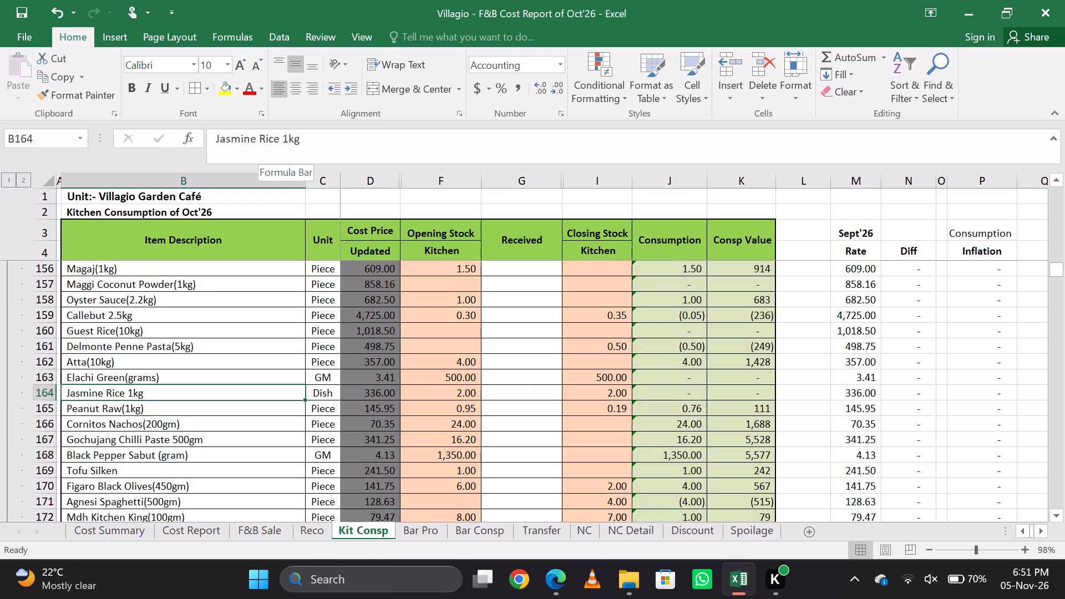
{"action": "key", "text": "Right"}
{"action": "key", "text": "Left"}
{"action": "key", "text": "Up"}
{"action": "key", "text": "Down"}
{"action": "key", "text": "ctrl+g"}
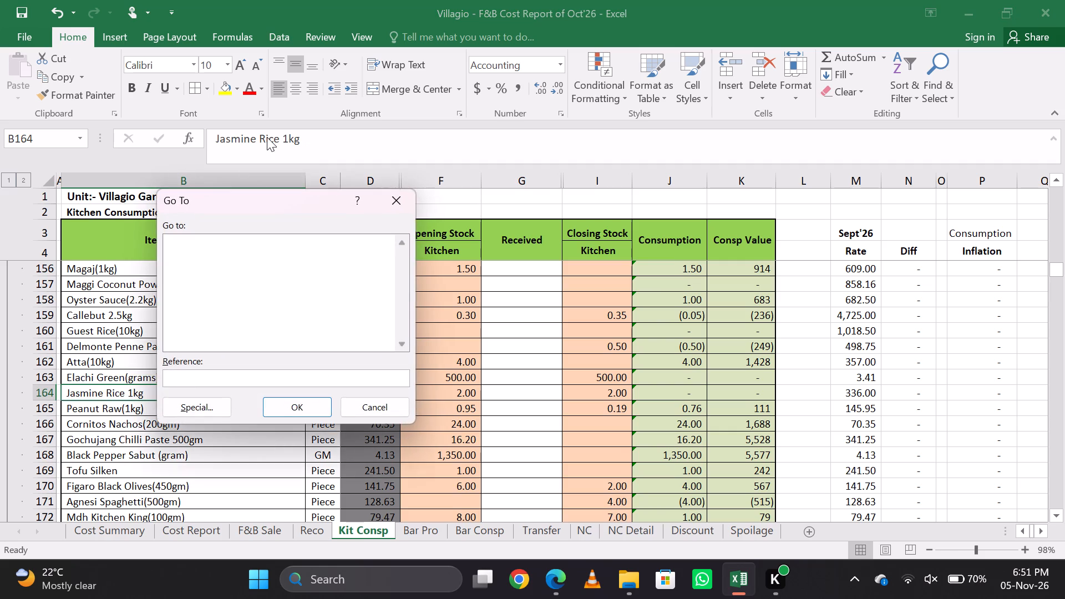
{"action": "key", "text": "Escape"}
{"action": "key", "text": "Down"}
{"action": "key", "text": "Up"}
Search the sheet for "noodle", go through the matching items and close the search.
{"action": "key", "text": "ctrl+f"}
{"action": "key", "text": "BackSpace"}
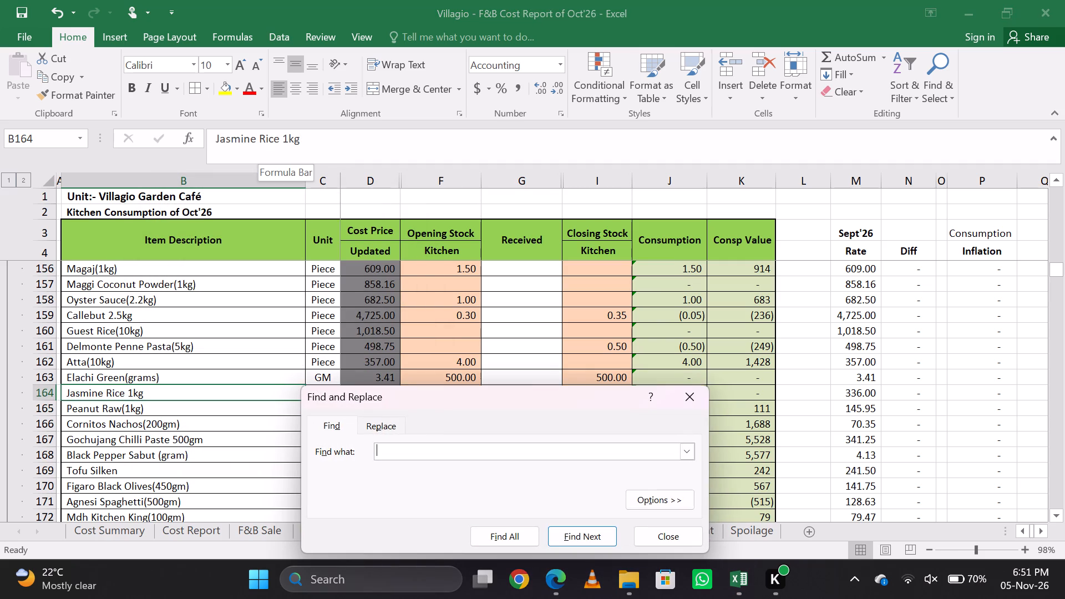
{"action": "key", "text": "BackSpace"}
{"action": "type", "text": "thai"}
{"action": "key", "text": "BackSpace"}
{"action": "key", "text": "BackSpace"}
{"action": "key", "text": "BackSpace"}
{"action": "key", "text": "BackSpace"}
{"action": "type", "text": "noodle"}
{"action": "key", "text": "Return"}
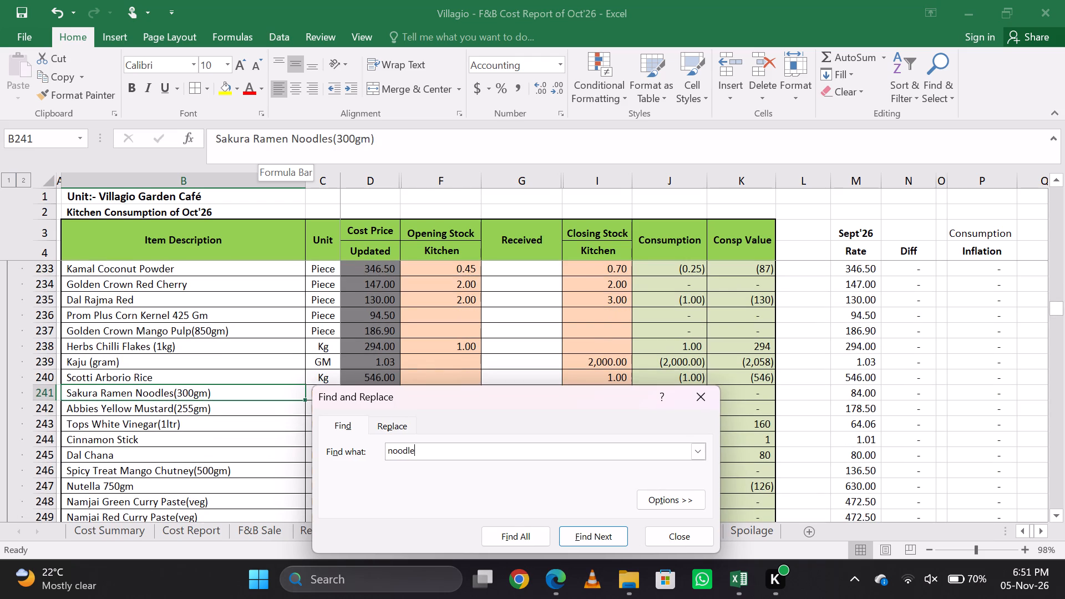
{"action": "key", "text": "Return"}
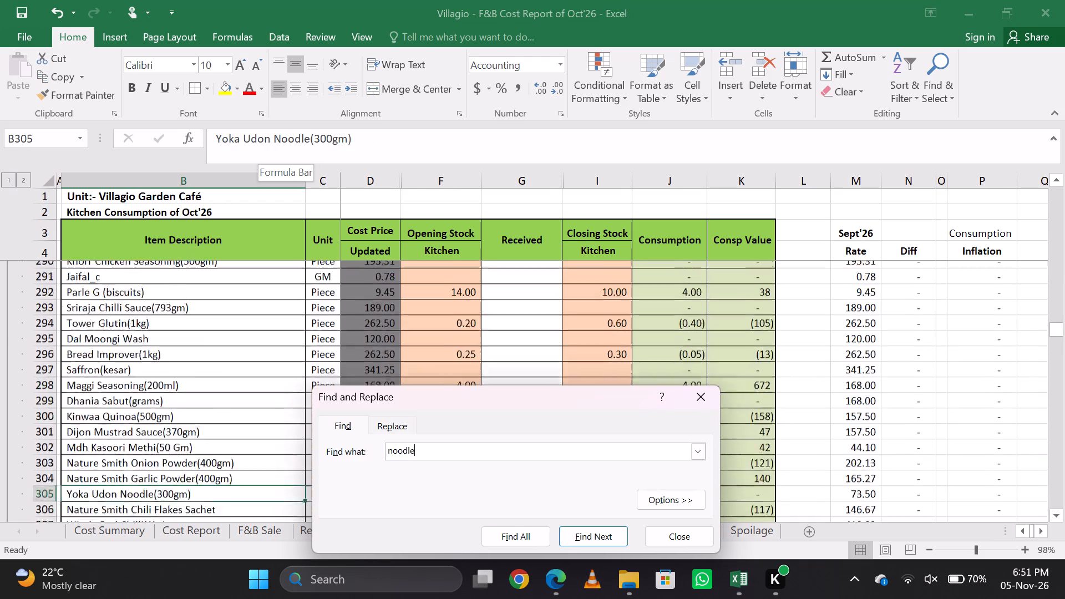
{"action": "key", "text": "Return"}
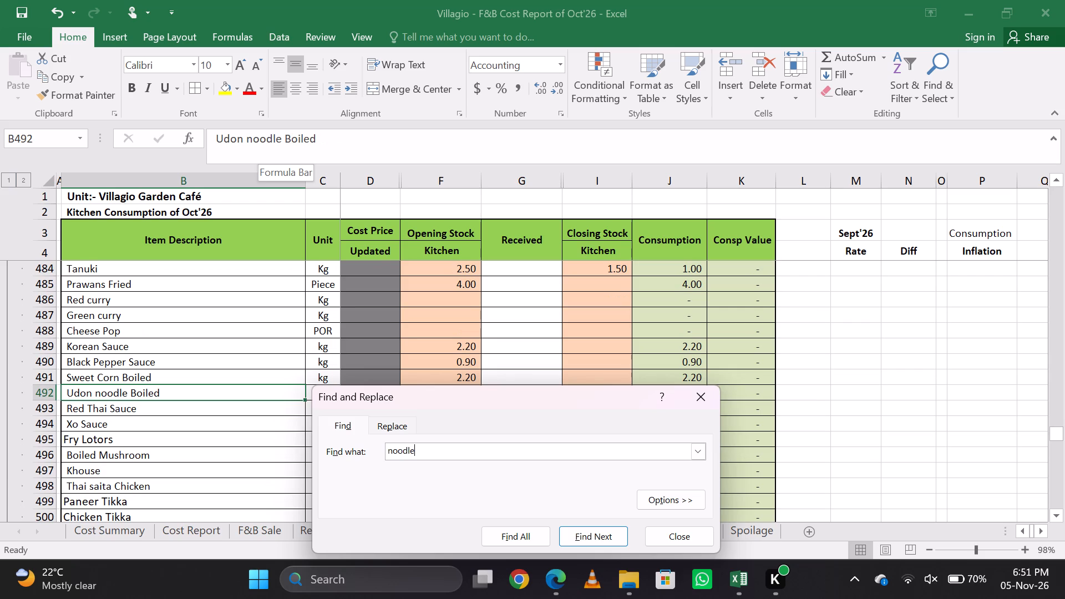
{"action": "key", "text": "Return"}
{"action": "key", "text": "Return"}
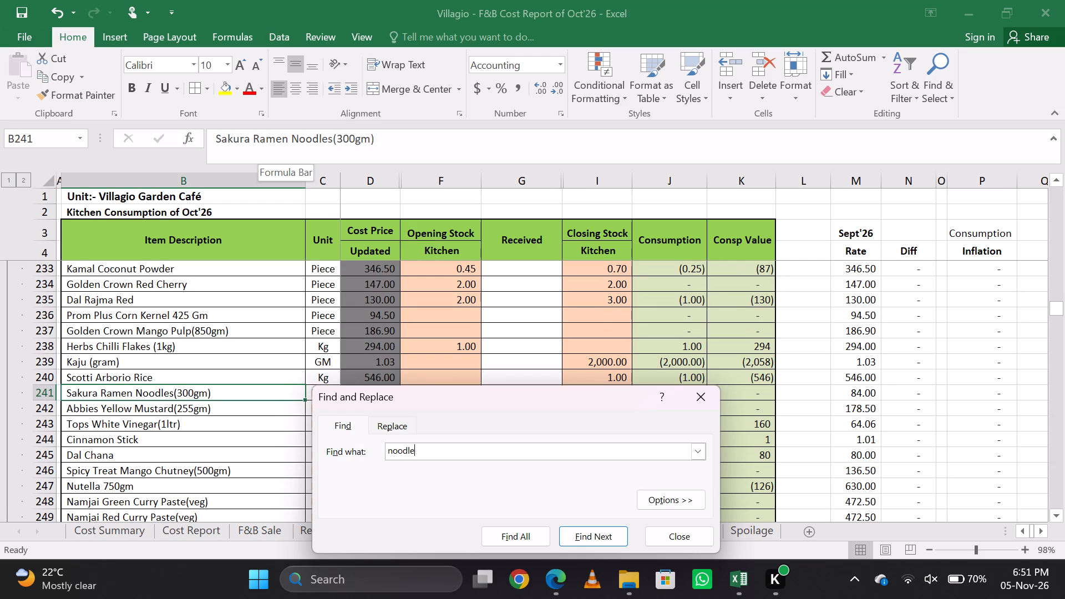
{"action": "key", "text": "Escape"}
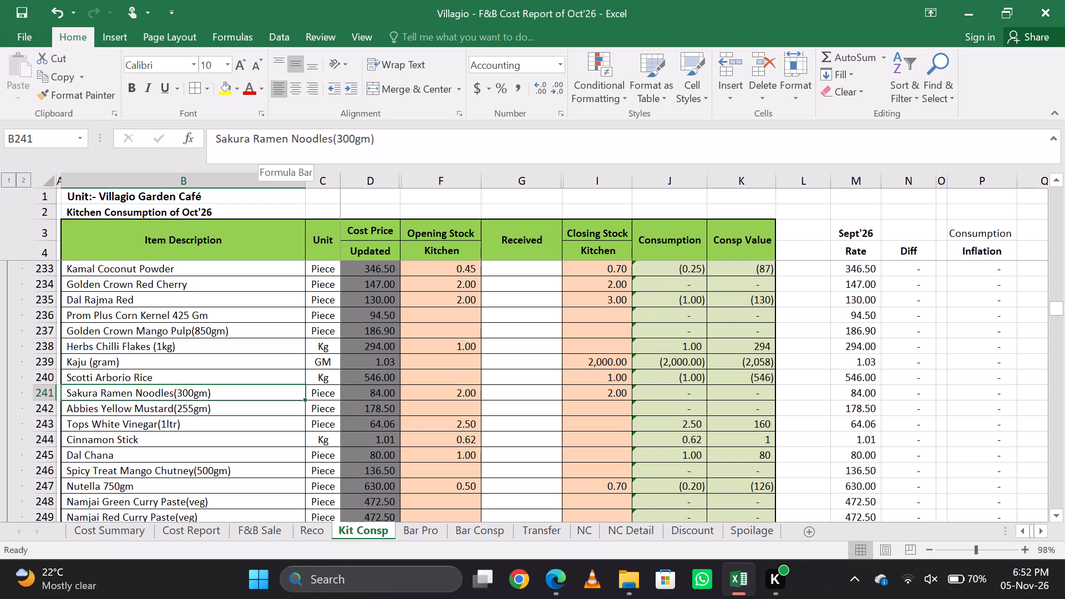
Search for "noodle" again and go to the closing stock cell of Yoka Udon Noodle(300gm).
{"action": "key", "text": "ctrl+f"}
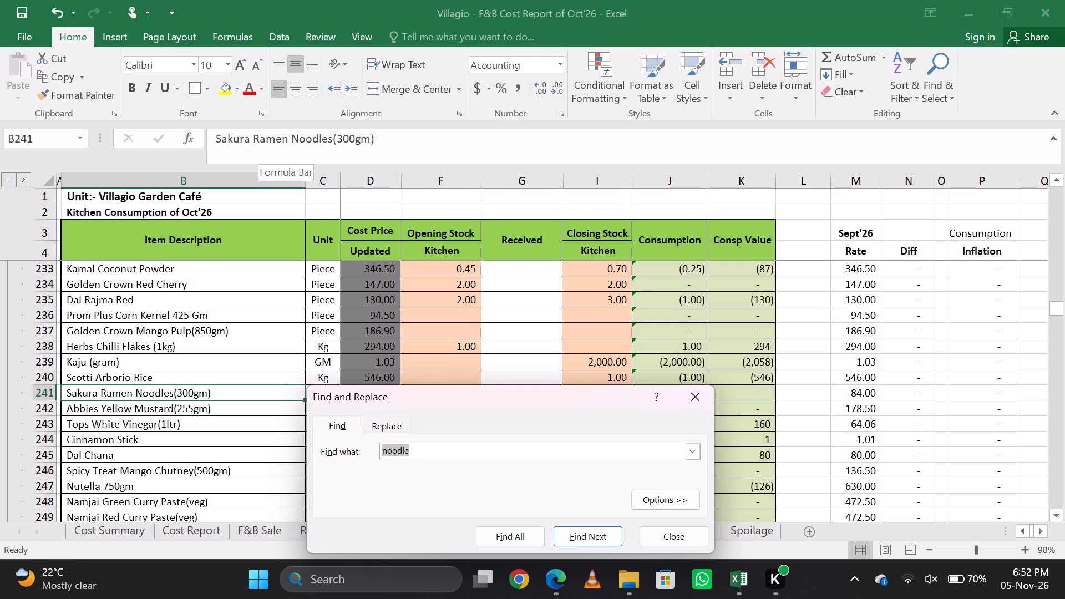
{"action": "key", "text": "BackSpace"}
{"action": "key", "text": "BackSpace"}
{"action": "key", "text": "BackSpace"}
{"action": "key", "text": "BackSpace"}
{"action": "key", "text": "BackSpace"}
{"action": "key", "text": "BackSpace"}
{"action": "key", "text": "BackSpace"}
{"action": "key", "text": "BackSpace"}
{"action": "key", "text": "BackSpace"}
{"action": "key", "text": "BackSpace"}
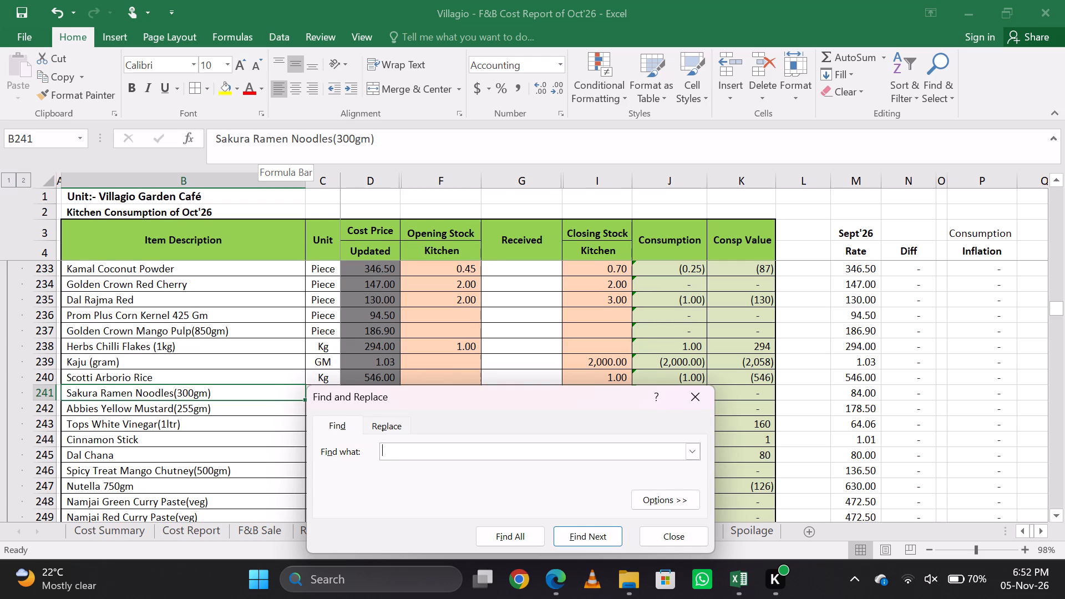
{"action": "type", "text": "noof"}
{"action": "key", "text": "BackSpace"}
{"action": "type", "text": "del"}
{"action": "key", "text": "Return"}
{"action": "key", "text": "Return"}
{"action": "key", "text": "BackSpace"}
{"action": "key", "text": "BackSpace"}
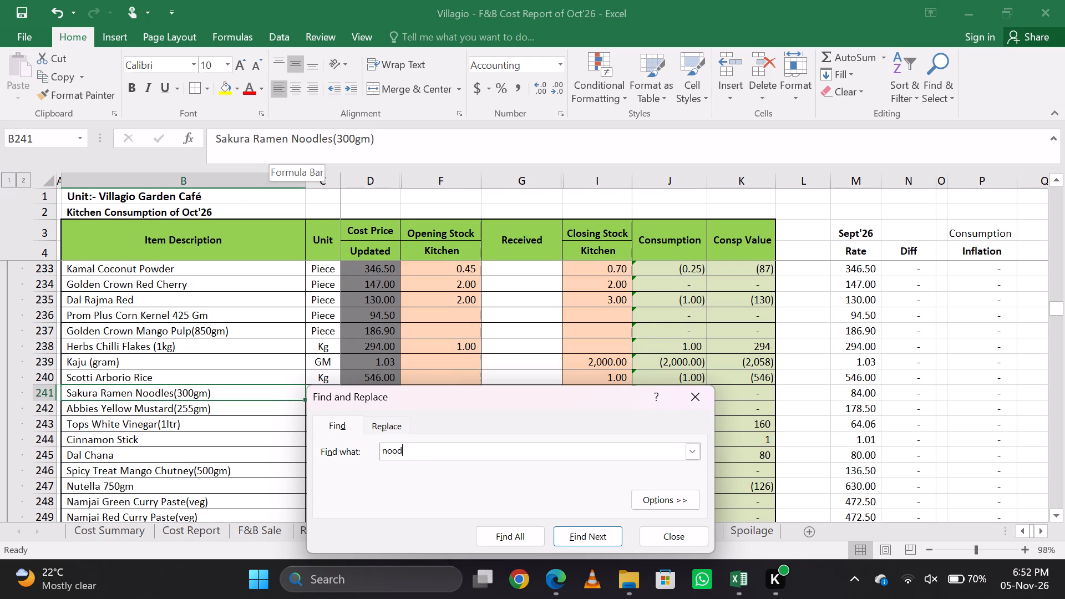
{"action": "type", "text": "le"}
{"action": "key", "text": "Return"}
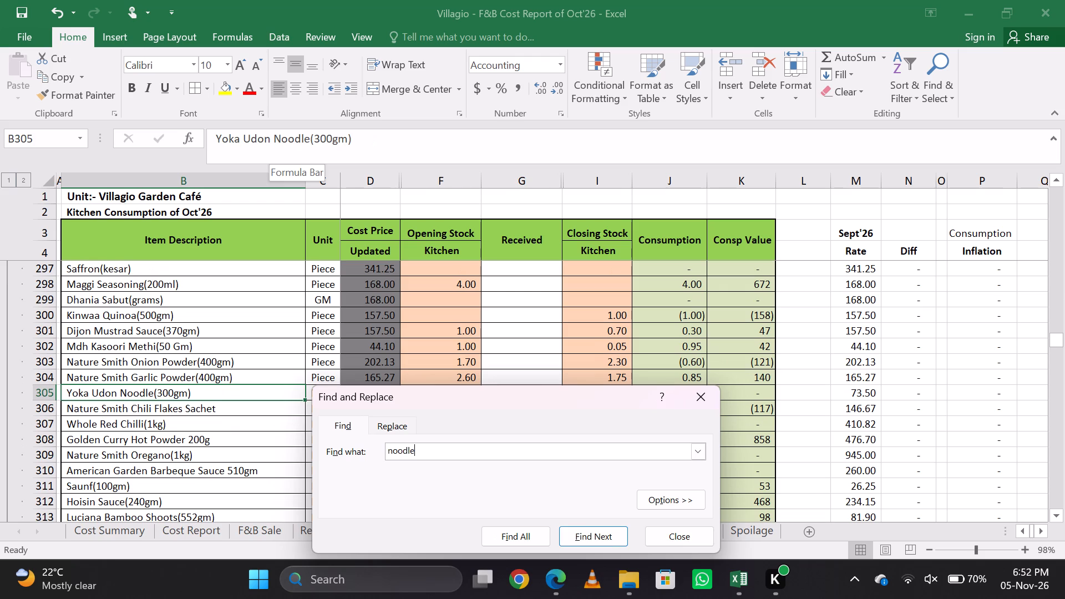
{"action": "key", "text": "Escape"}
{"action": "key", "text": "Right"}
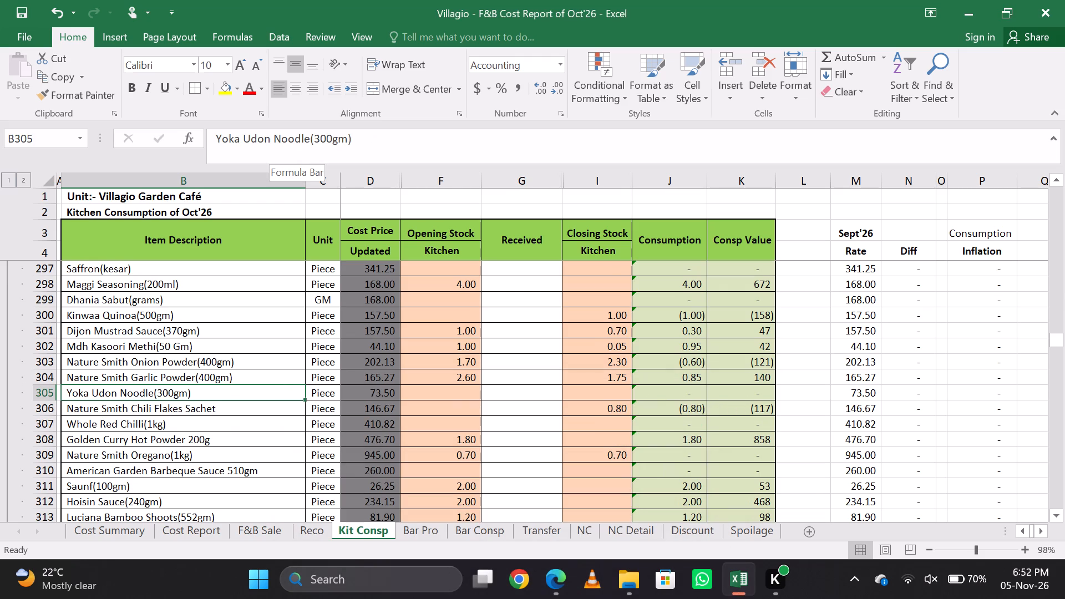
{"action": "key", "text": "Right"}
{"action": "key", "text": "Right"}
{"action": "key", "text": "Right"}
{"action": "key", "text": "Right"}
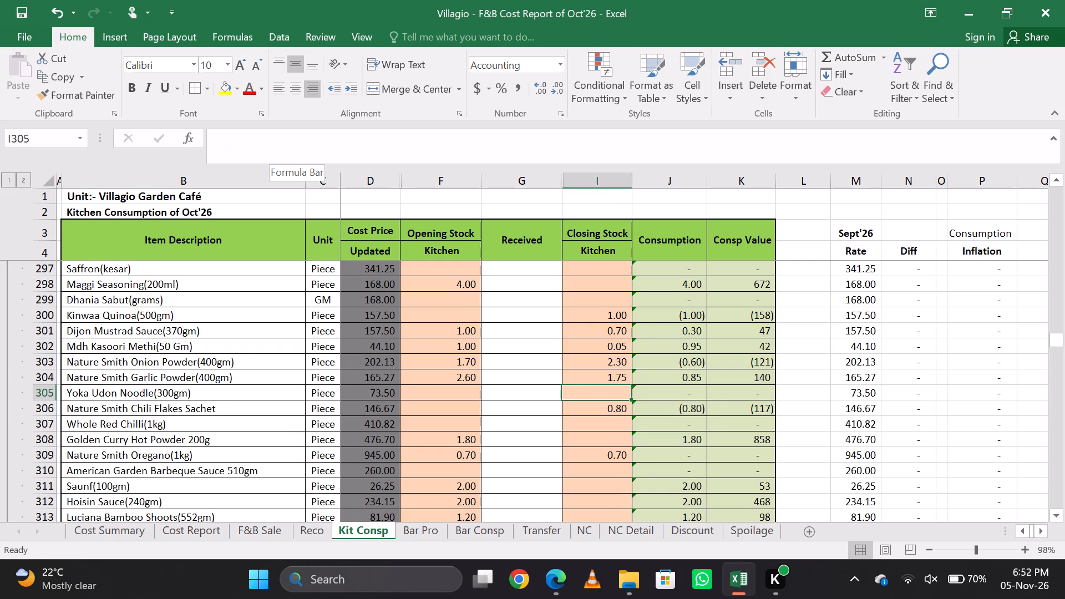
{"action": "key", "text": "Left"}
{"action": "key", "text": "Right"}
{"action": "key", "text": "Down"}
{"action": "key", "text": "Up"}
Find "red cu" and move along the Namjai Red Curry Paste(nonveg) row towards its closing stock cell.
{"action": "key", "text": "ctrl+f"}
{"action": "type", "text": "red cu"}
{"action": "key", "text": "Return"}
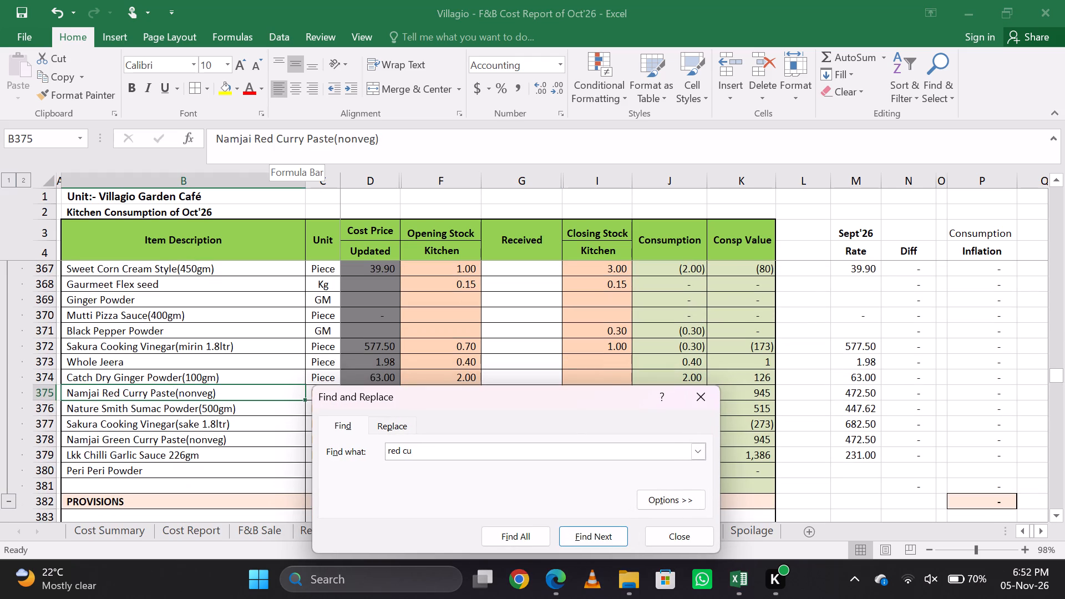
{"action": "key", "text": "Escape"}
{"action": "key", "text": "Right"}
{"action": "key", "text": "Right"}
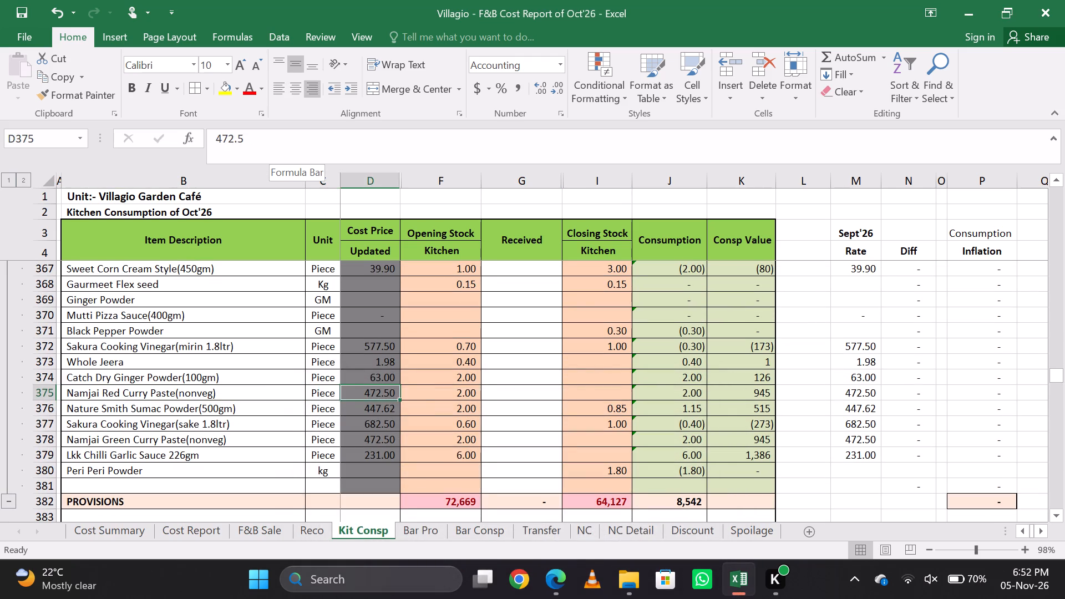
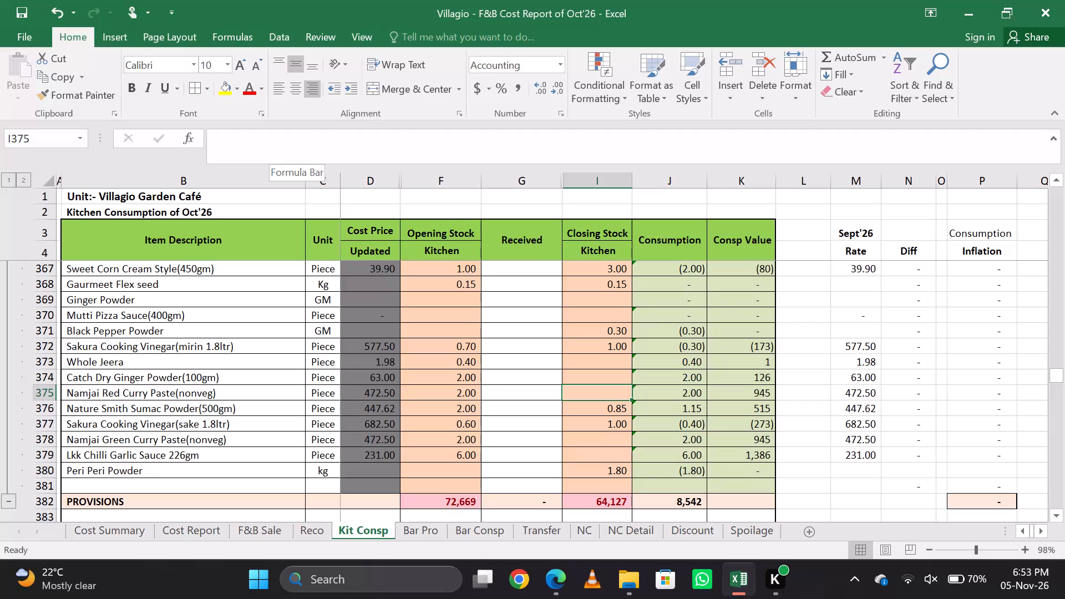
Enter 2 as the closing stock of Namjai Red Curry Paste(nonveg).
{"action": "key", "text": "2"}
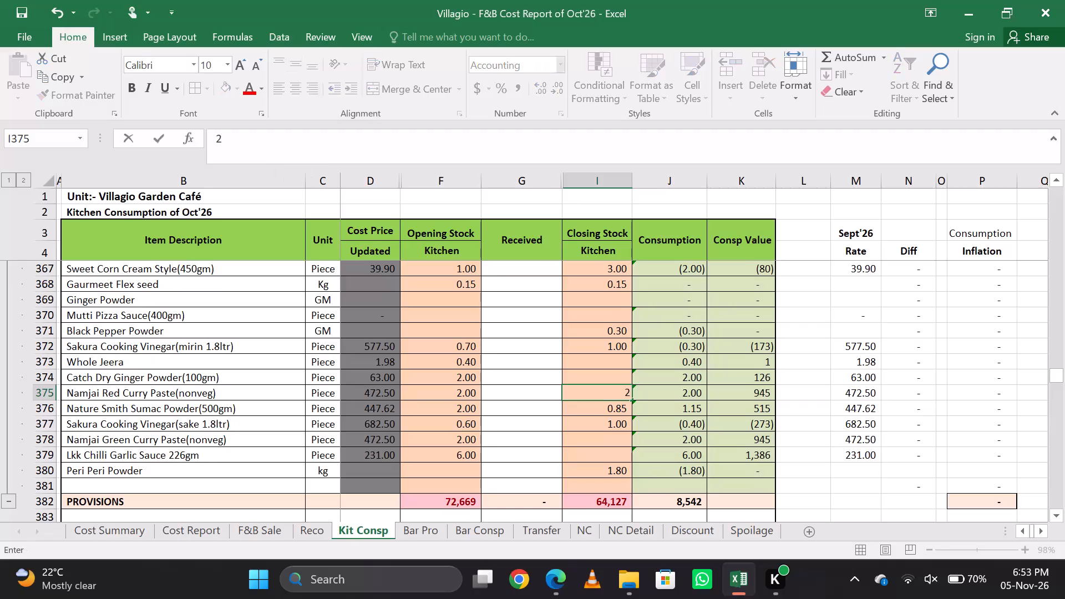
{"action": "key", "text": "Down"}
{"action": "key", "text": "Up"}
Search the sheet for "pop" and enter 8 as the closing stock of Cheese Pop.
{"action": "key", "text": "ctrl+f"}
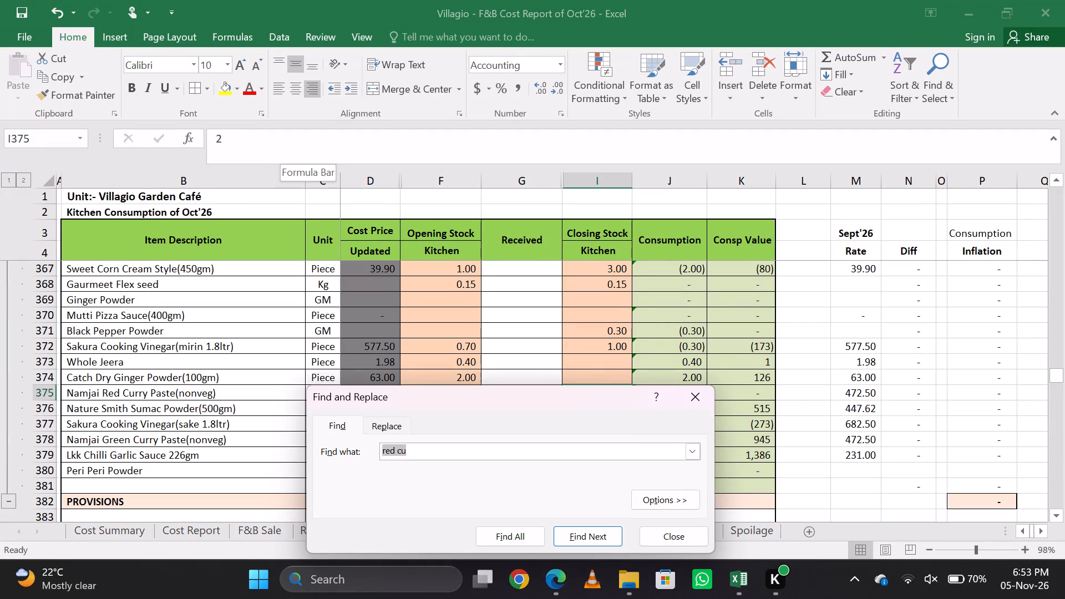
{"action": "key", "text": "BackSpace"}
{"action": "key", "text": "BackSpace"}
{"action": "key", "text": "BackSpace"}
{"action": "key", "text": "BackSpace"}
{"action": "key", "text": "BackSpace"}
{"action": "key", "text": "BackSpace"}
{"action": "key", "text": "BackSpace"}
{"action": "key", "text": "BackSpace"}
{"action": "key", "text": "BackSpace"}
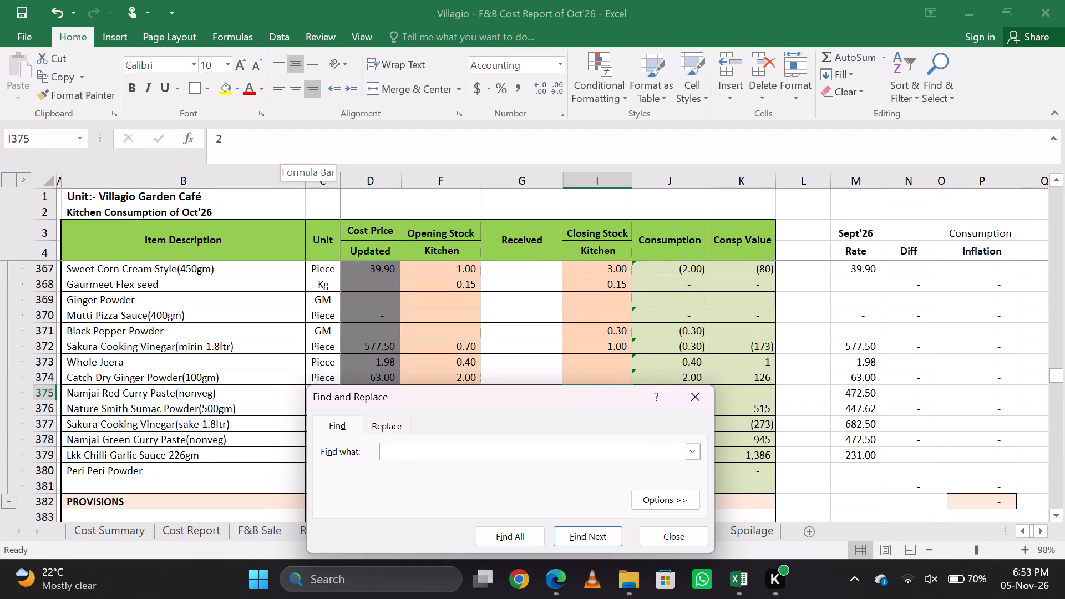
{"action": "type", "text": "pop"}
{"action": "key", "text": "Return"}
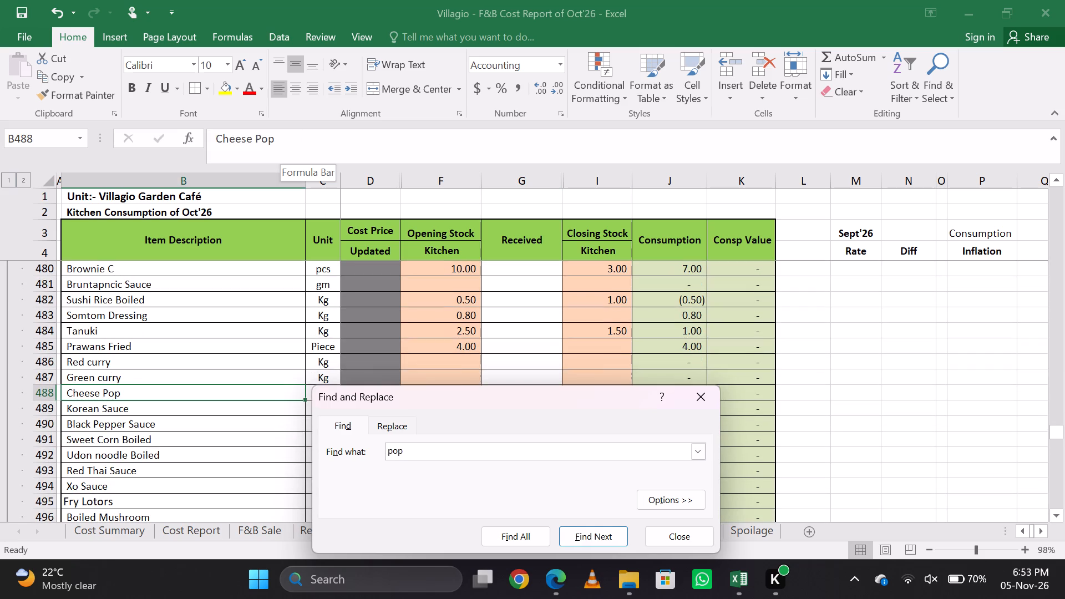
{"action": "key", "text": "Return"}
{"action": "key", "text": "Escape"}
{"action": "key", "text": "Right"}
{"action": "key", "text": "Right"}
{"action": "key", "text": "Right"}
{"action": "key", "text": "Right"}
{"action": "key", "text": "Right"}
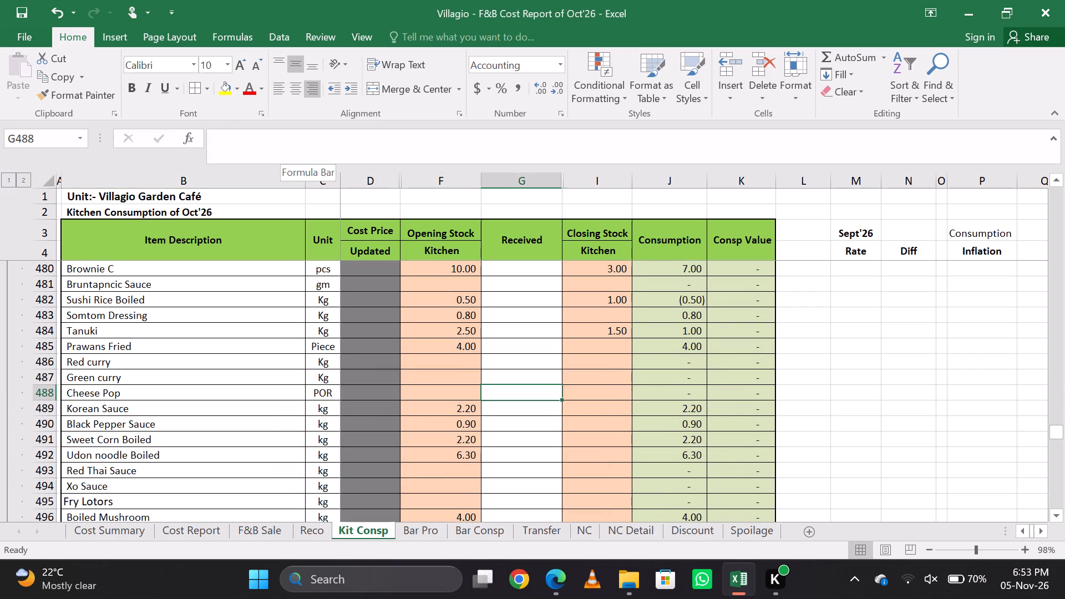
{"action": "key", "text": "8"}
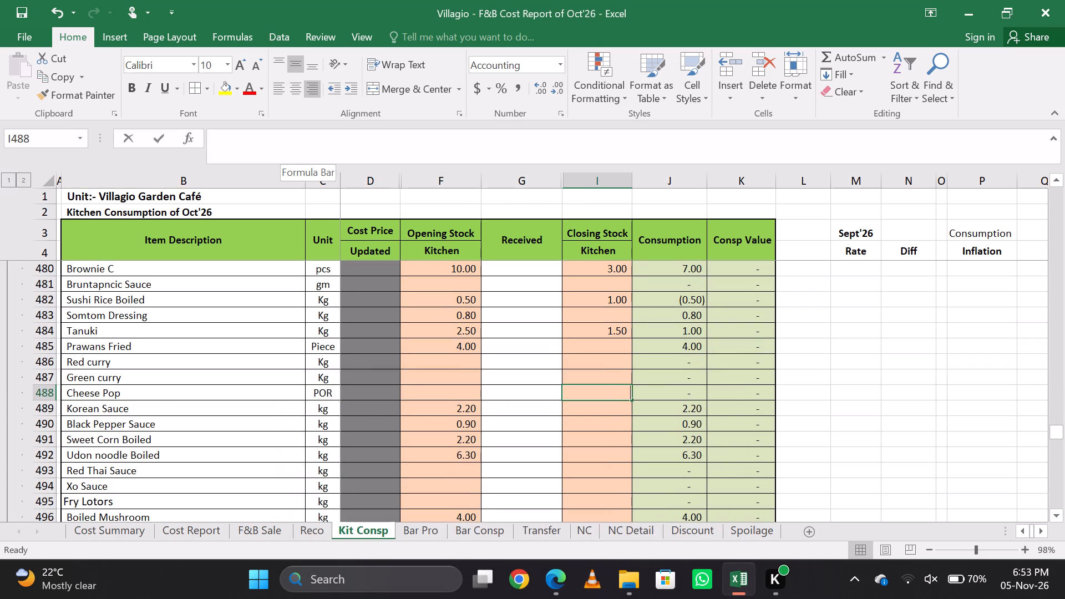
{"action": "key", "text": "Down"}
{"action": "key", "text": "Up"}
Search for "hot cur", shorten the search to "hot", and go to the closing stock cell of Golden Curry Hot Powder 200g.
{"action": "key", "text": "ctrl+f"}
{"action": "key", "text": "BackSpace"}
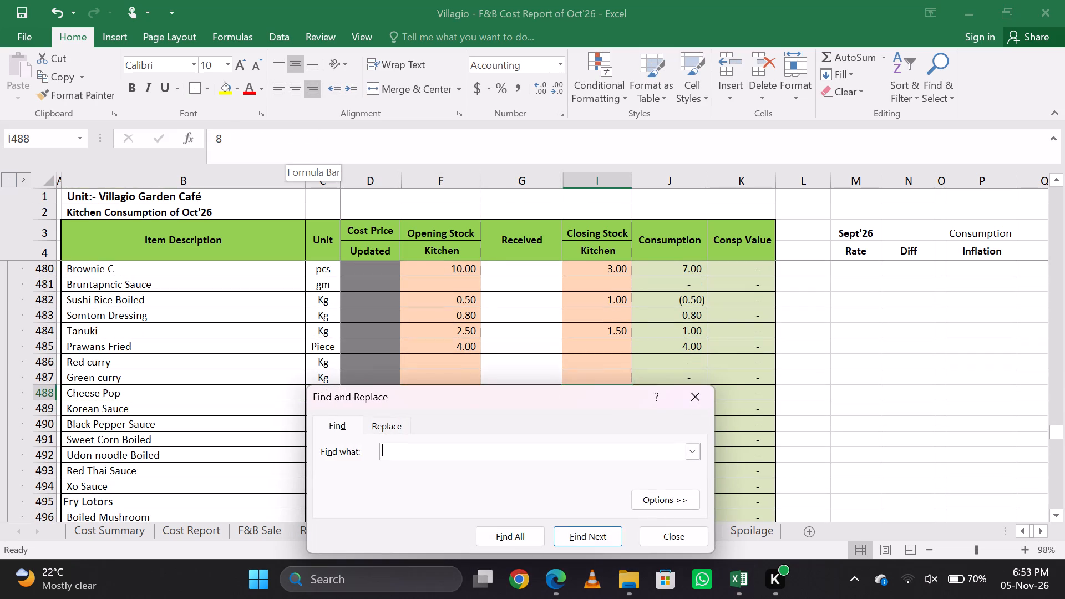
{"action": "key", "text": "BackSpace"}
{"action": "key", "text": "BackSpace"}
{"action": "key", "text": "BackSpace"}
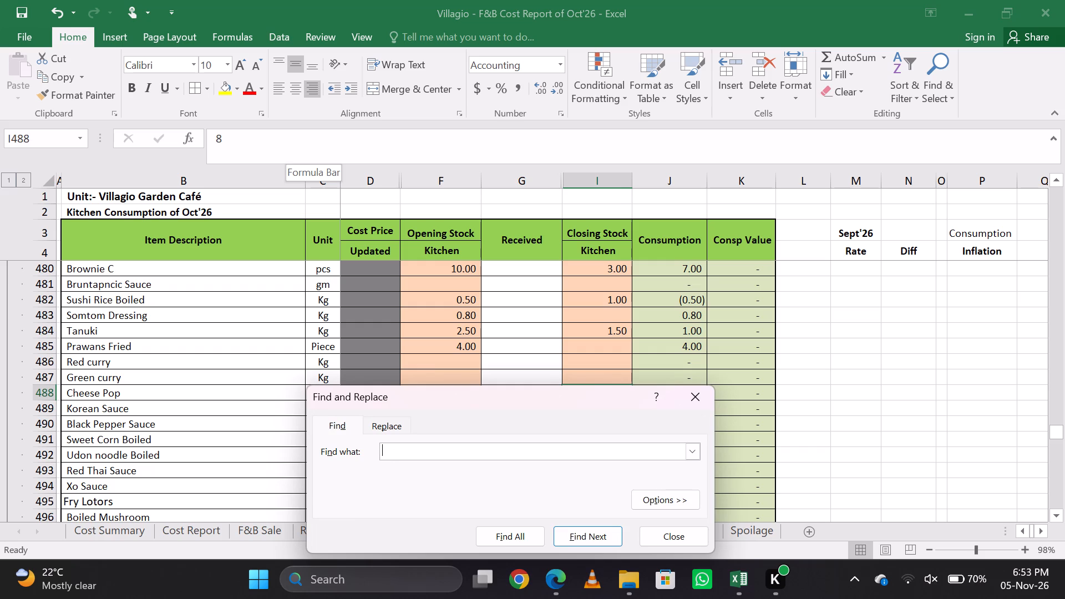
{"action": "type", "text": "hot cur"}
{"action": "key", "text": "BackSpace"}
{"action": "key", "text": "r"}
{"action": "key", "text": "Return"}
{"action": "key", "text": "Return"}
{"action": "key", "text": "BackSpace"}
{"action": "key", "text": "Return"}
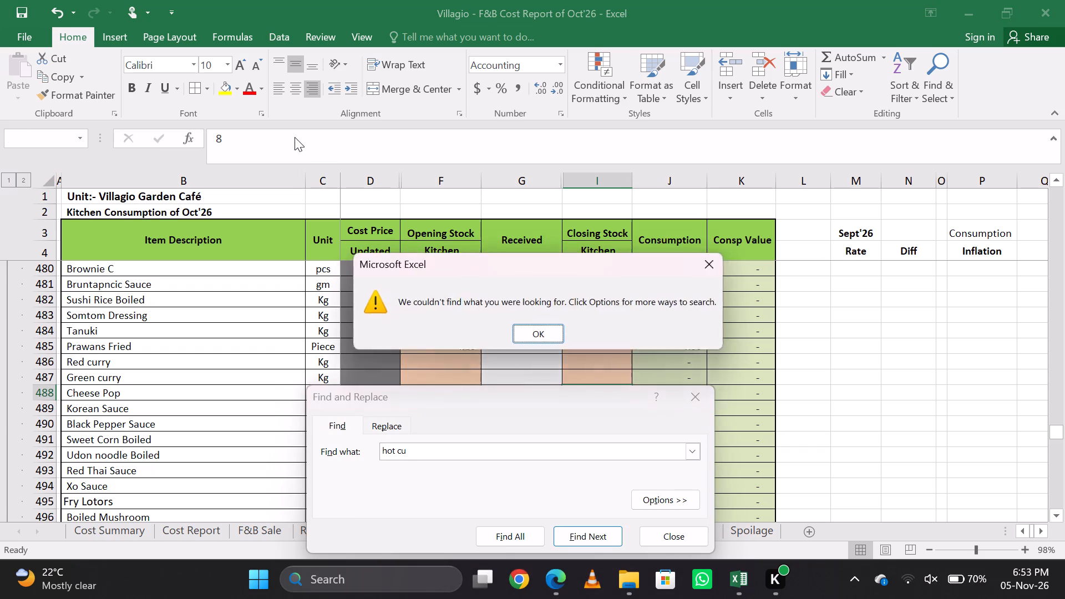
{"action": "key", "text": "Return"}
{"action": "key", "text": "BackSpace"}
{"action": "key", "text": "Return"}
{"action": "key", "text": "Return"}
{"action": "key", "text": "BackSpace"}
{"action": "key", "text": "Return"}
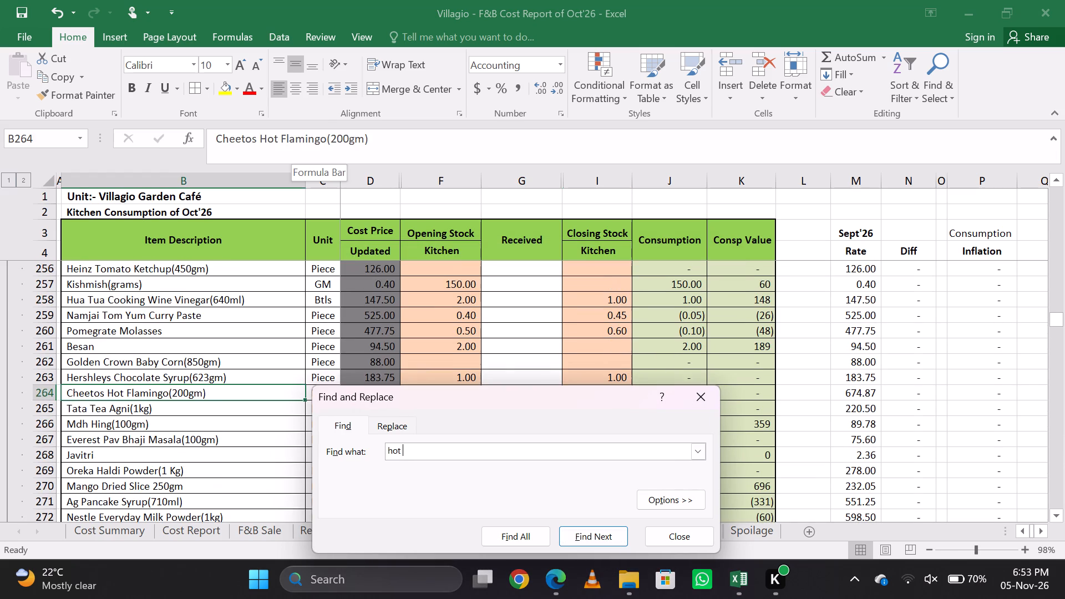
{"action": "key", "text": "Return"}
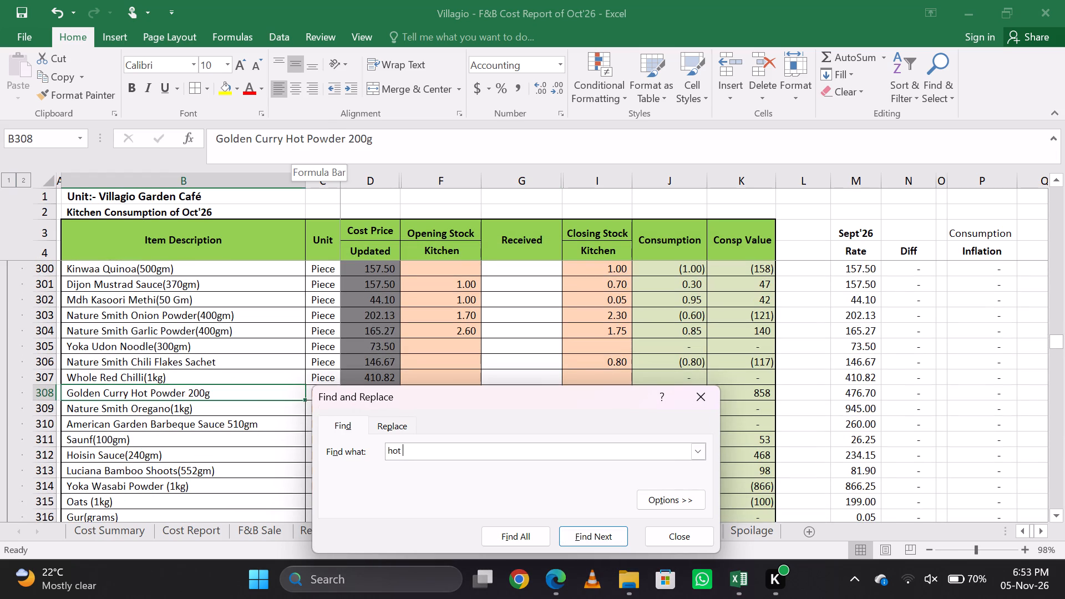
{"action": "key", "text": "Escape"}
{"action": "key", "text": "Right"}
{"action": "key", "text": "Right"}
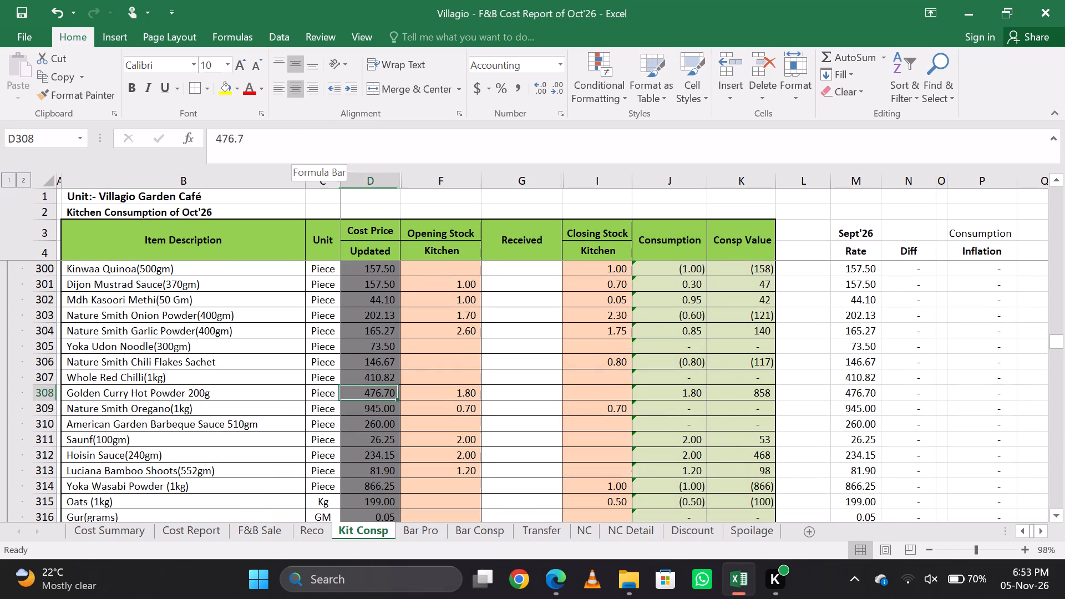
{"action": "key", "text": "Right"}
{"action": "key", "text": "Right"}
{"action": "key", "text": "Right"}
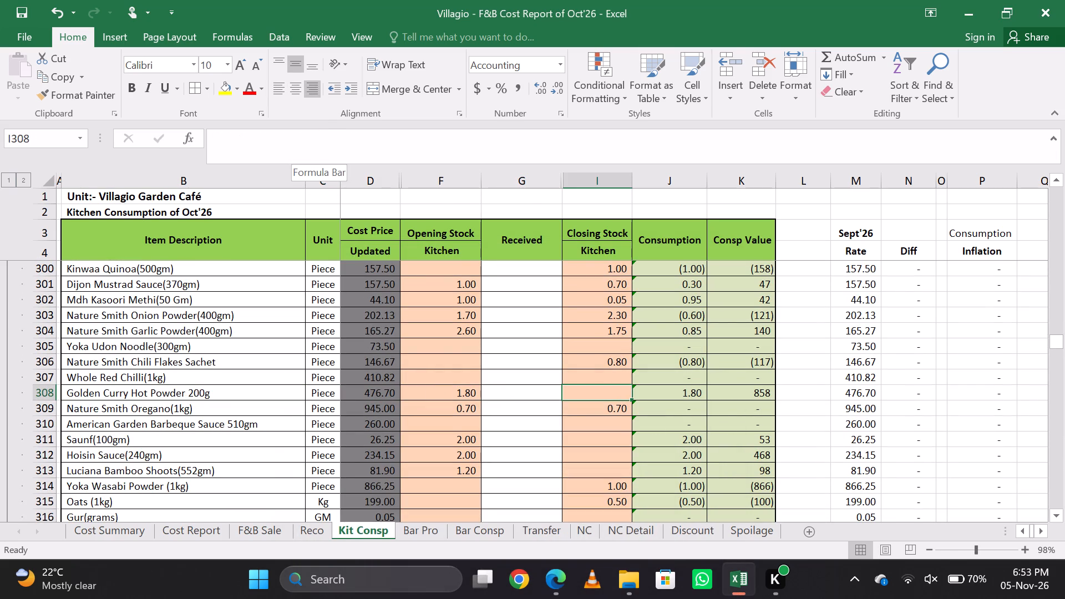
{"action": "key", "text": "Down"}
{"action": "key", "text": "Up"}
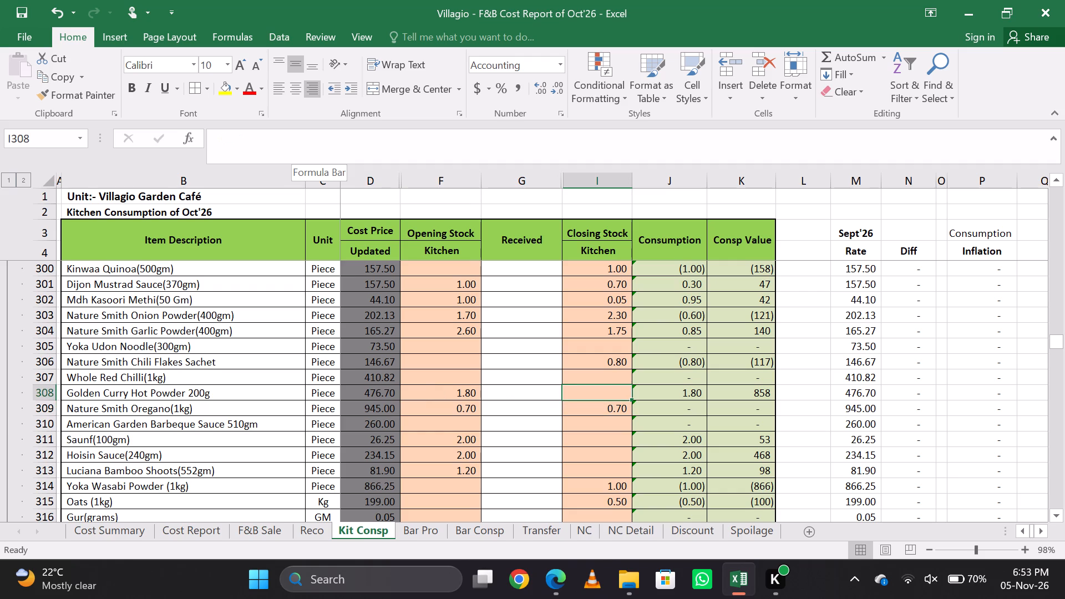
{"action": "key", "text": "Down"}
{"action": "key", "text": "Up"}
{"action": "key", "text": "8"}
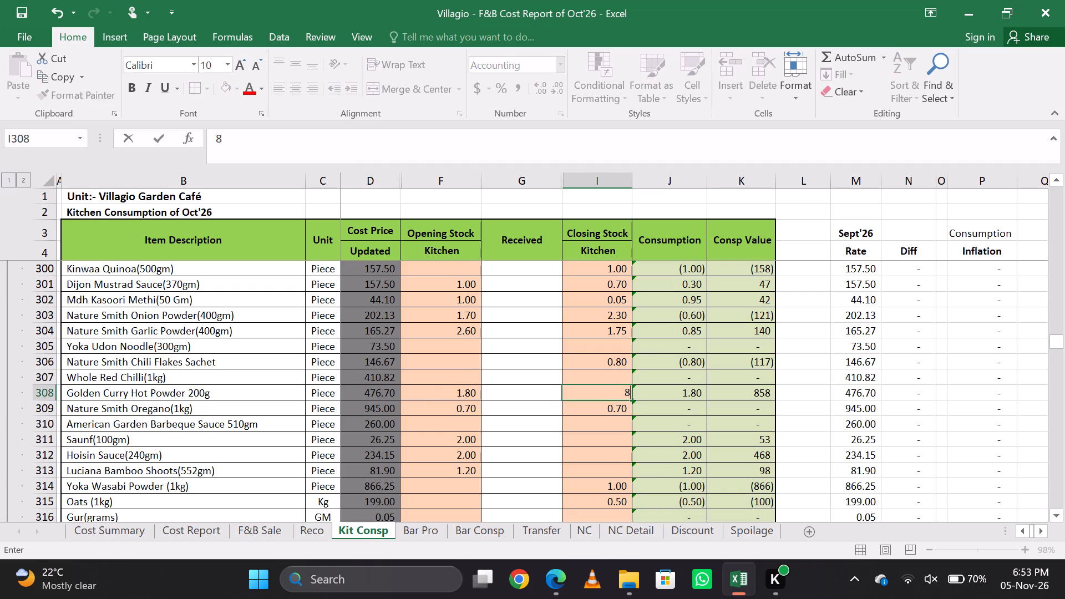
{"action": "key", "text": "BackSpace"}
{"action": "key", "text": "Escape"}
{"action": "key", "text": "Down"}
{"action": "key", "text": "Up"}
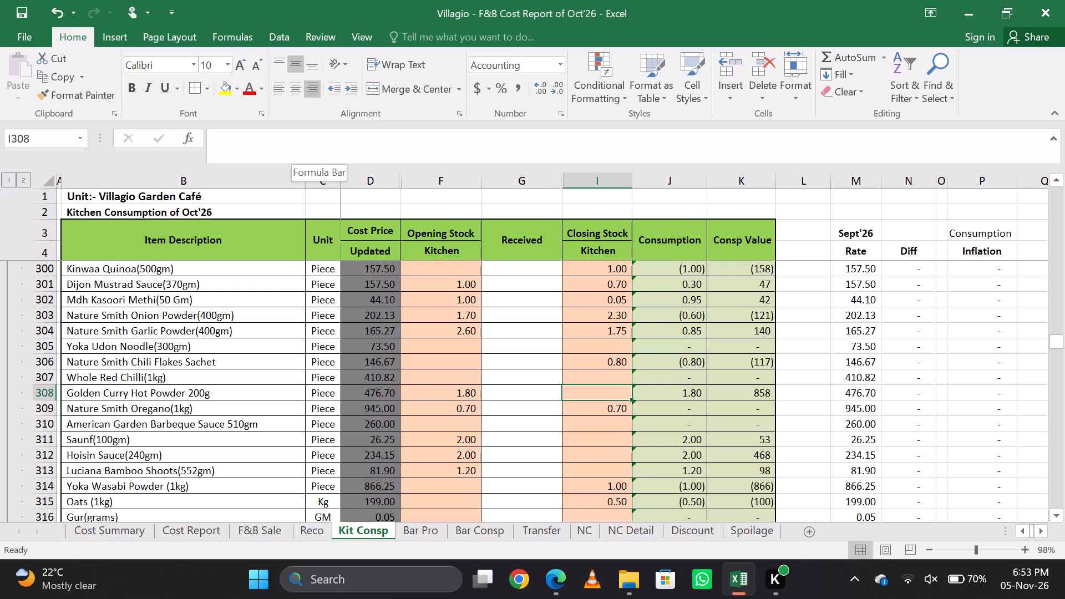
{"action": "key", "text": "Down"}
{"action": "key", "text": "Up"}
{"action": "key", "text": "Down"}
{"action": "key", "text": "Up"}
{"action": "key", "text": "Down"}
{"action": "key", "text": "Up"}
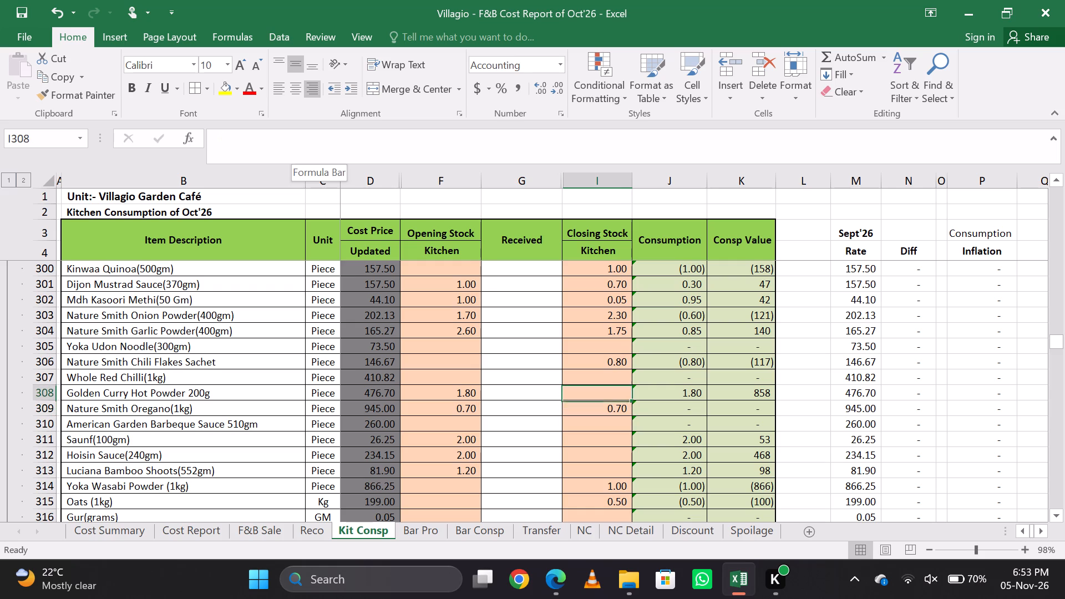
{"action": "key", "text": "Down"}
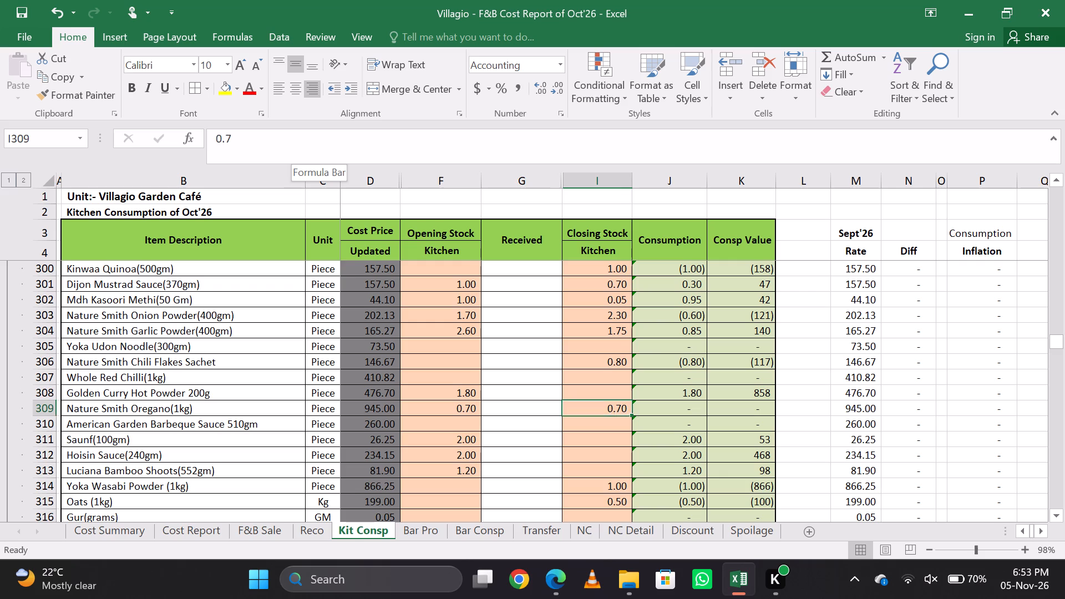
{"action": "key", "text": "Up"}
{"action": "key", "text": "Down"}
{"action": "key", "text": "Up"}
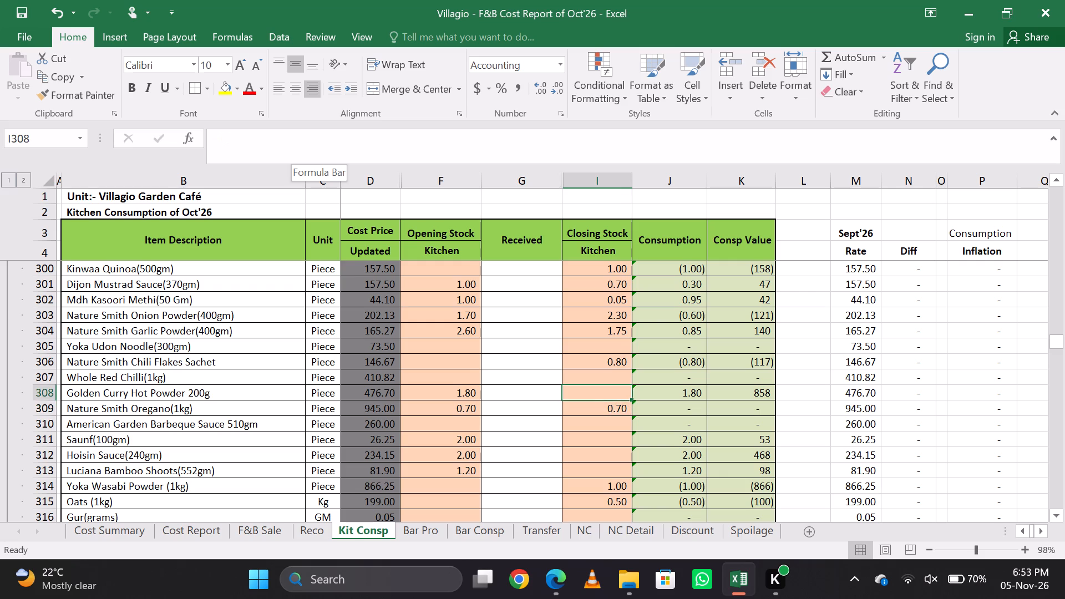
Enter 1.8 as the closing stock of Golden Curry Hot Powder 200g.
{"action": "type", "text": "1.8"}
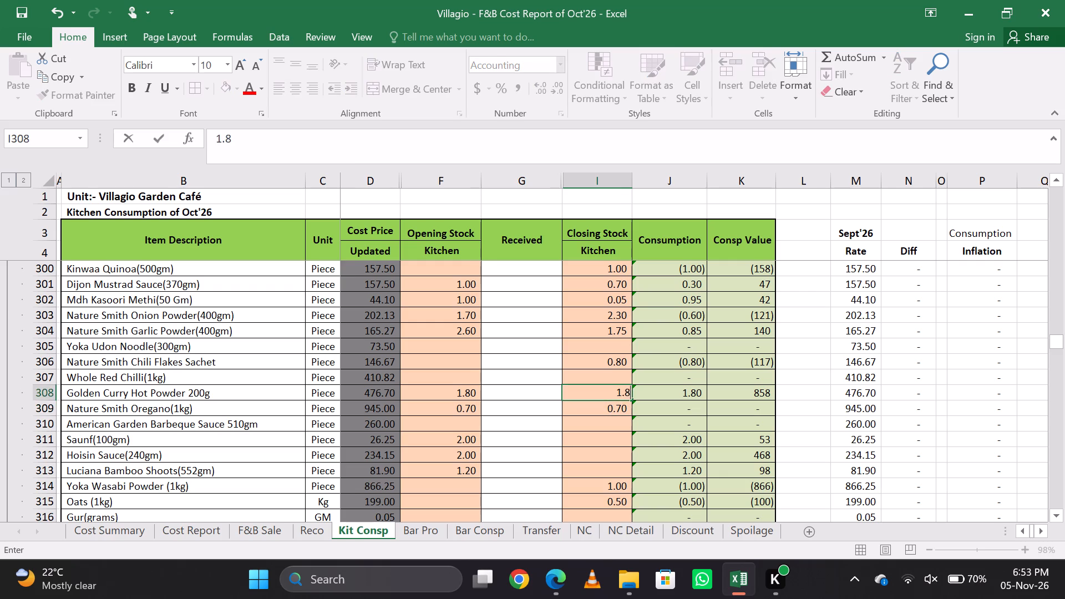
{"action": "key", "text": "Down"}
{"action": "key", "text": "Up"}
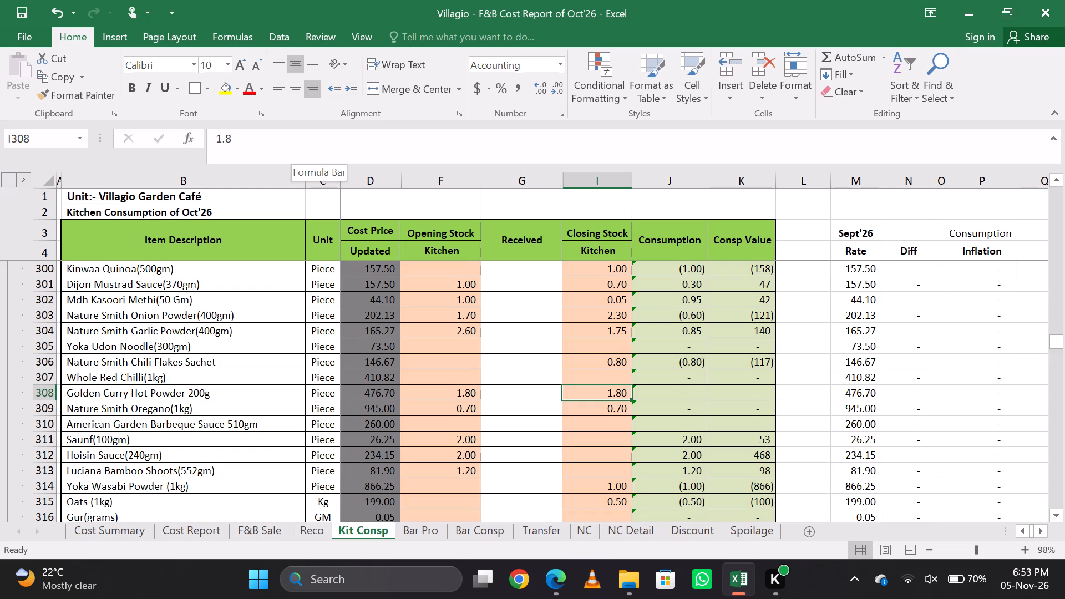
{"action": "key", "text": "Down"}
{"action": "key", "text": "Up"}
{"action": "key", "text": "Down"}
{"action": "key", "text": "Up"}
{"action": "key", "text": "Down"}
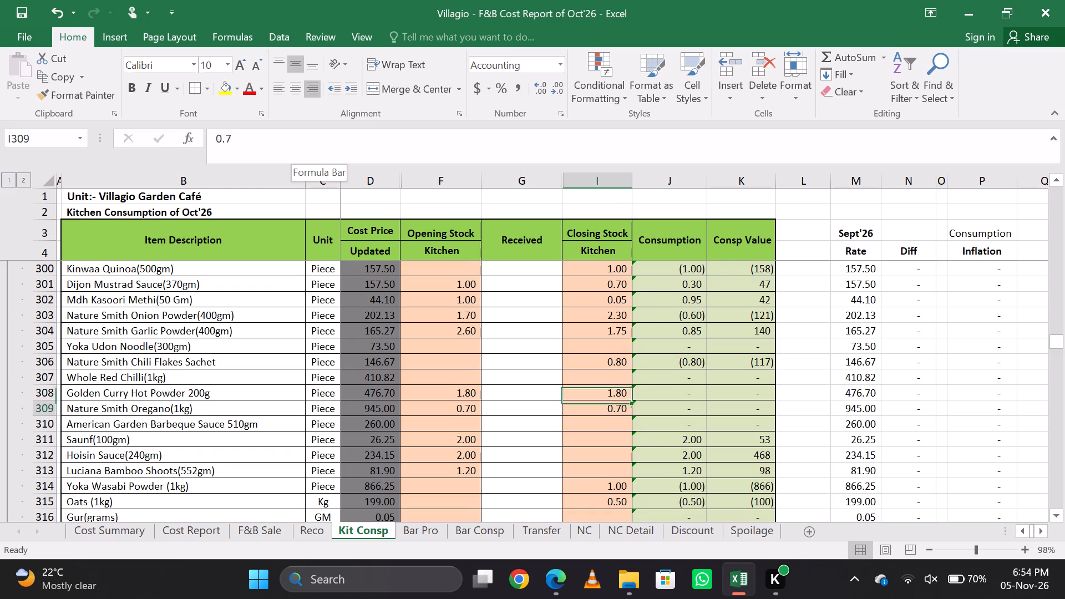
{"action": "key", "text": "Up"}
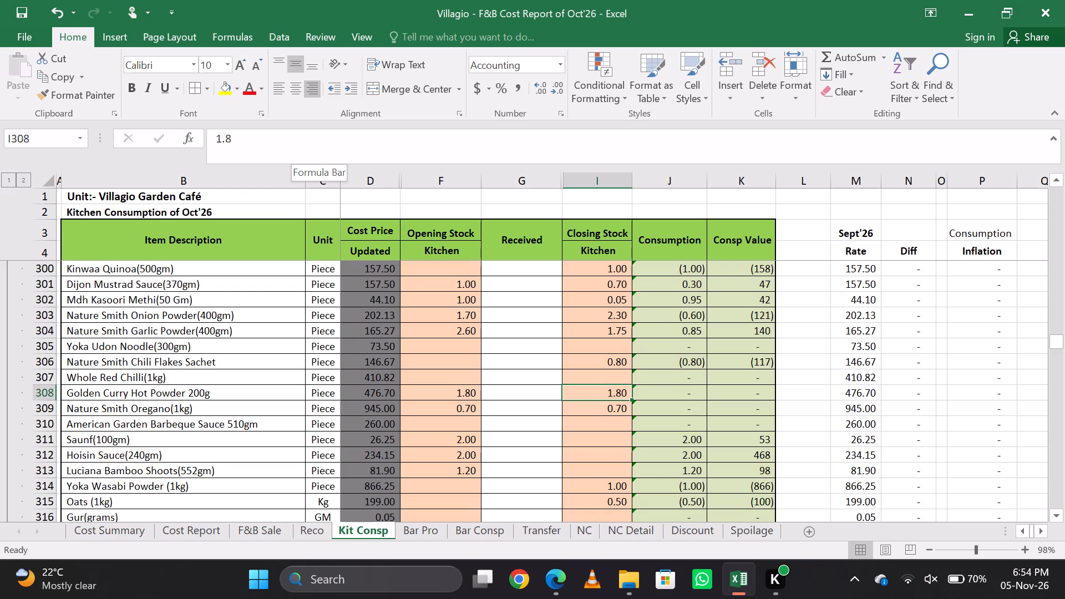
Search for "black p" and change the closing stock of Black Pepper Powder to the formula =0.3+.05.
{"action": "key", "text": "ctrl+f"}
{"action": "type", "text": "black"}
{"action": "key", "text": "space"}
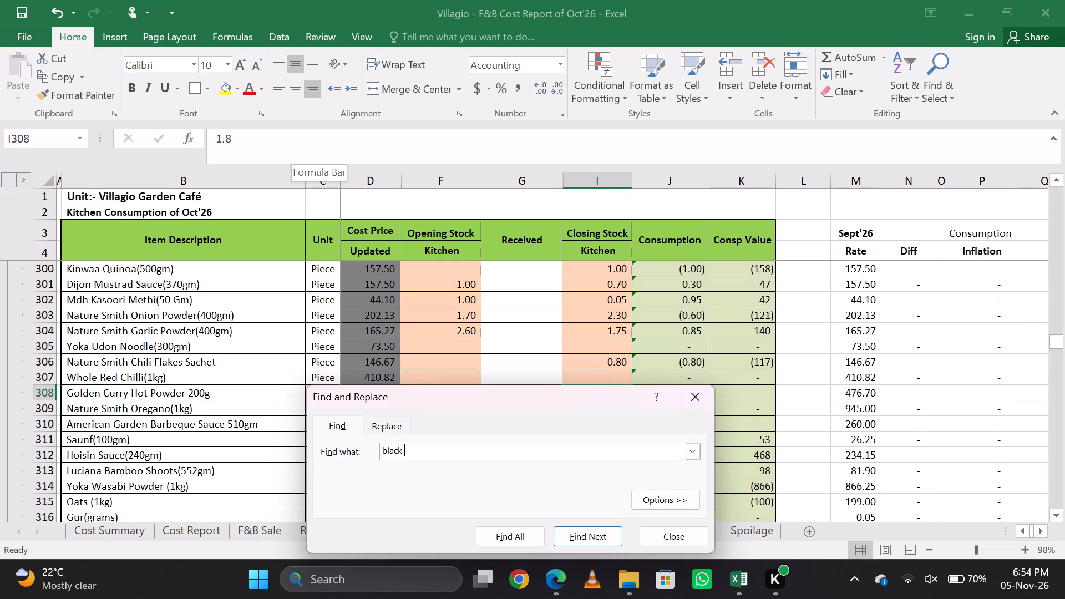
{"action": "key", "text": "p"}
{"action": "key", "text": "Return"}
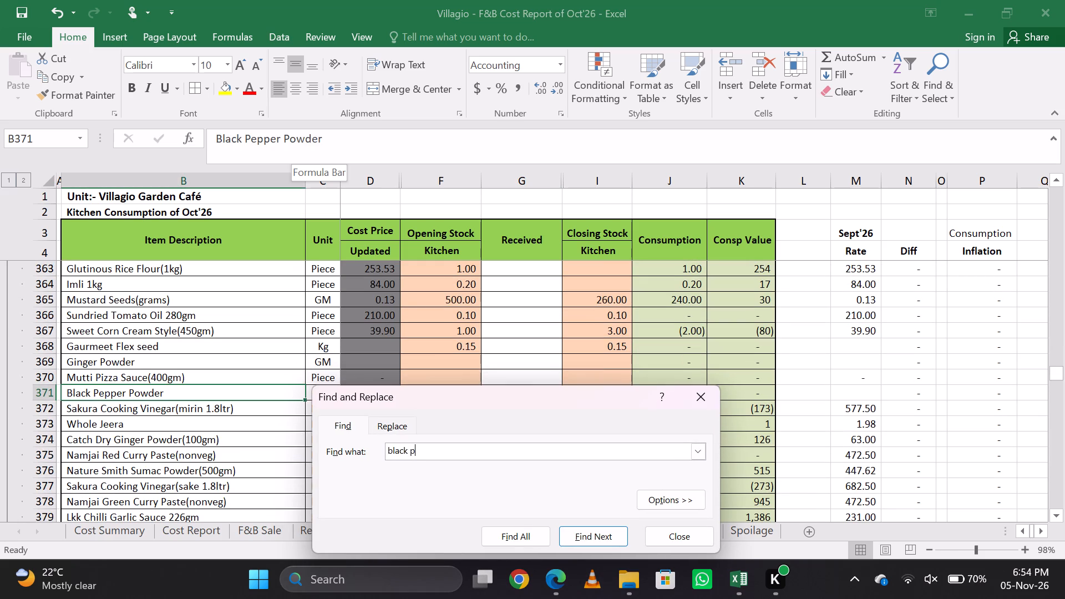
{"action": "key", "text": "Escape"}
{"action": "key", "text": "Right"}
{"action": "key", "text": "Right"}
{"action": "key", "text": "Right"}
{"action": "key", "text": "Right"}
{"action": "key", "text": "Right"}
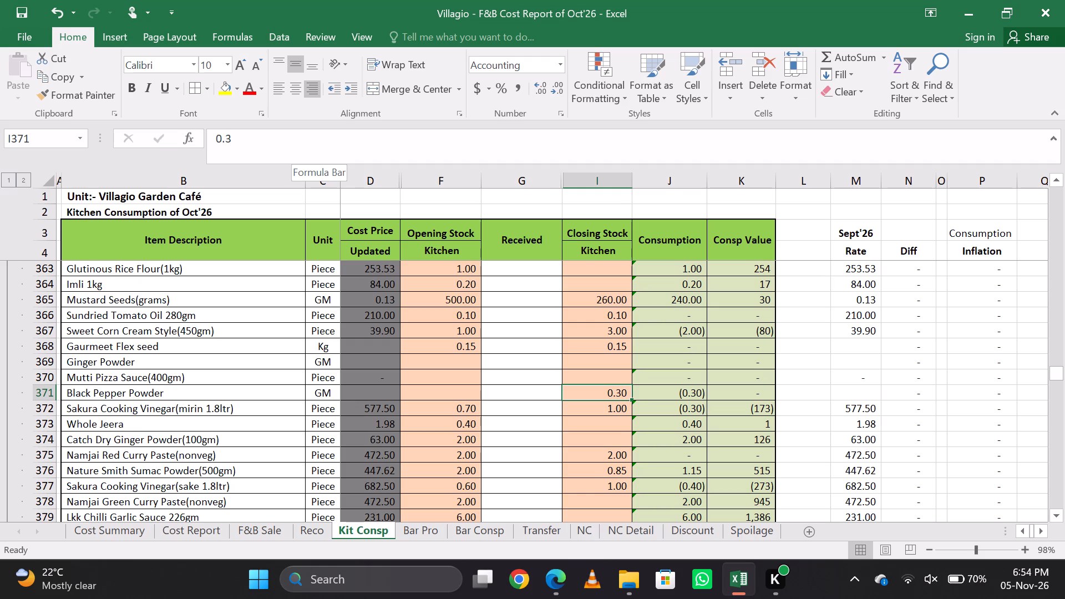
{"action": "left_click", "coordinate": [268, 148]}
{"action": "key", "text": "Left"}
{"action": "key", "text": "Left"}
{"action": "key", "text": "Left"}
{"action": "key", "text": "Left"}
{"action": "key", "text": "Left"}
{"action": "key", "text": "Left"}
{"action": "key", "text": "Left"}
{"action": "key", "text": "Left"}
{"action": "key", "text": "Left"}
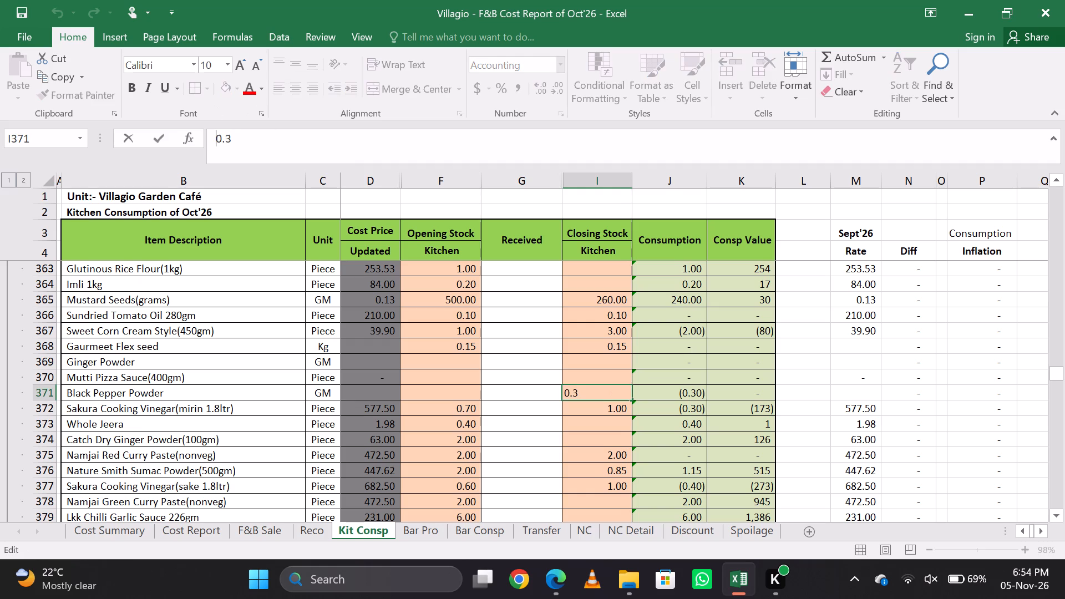
{"action": "key", "text": "equal"}
{"action": "key", "text": "Right"}
{"action": "key", "text": "Right"}
{"action": "key", "text": "Right"}
{"action": "key", "text": "Right"}
{"action": "key", "text": "Right"}
{"action": "key", "text": "Right"}
{"action": "key", "text": "Right"}
{"action": "key", "text": "Right"}
{"action": "key", "text": "Right"}
{"action": "key", "text": "Right"}
{"action": "key", "text": "Right"}
{"action": "key", "text": "Right"}
{"action": "key", "text": "shift+plus"}
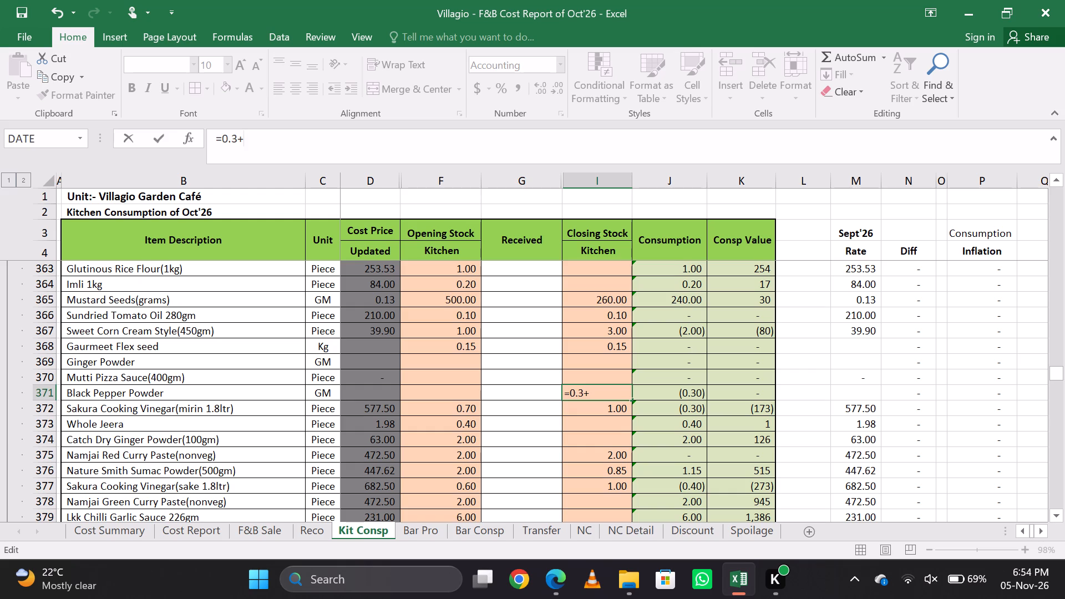
{"action": "key", "text": "period"}
{"action": "type", "text": "05"}
{"action": "key", "text": "Return"}
{"action": "key", "text": "Up"}
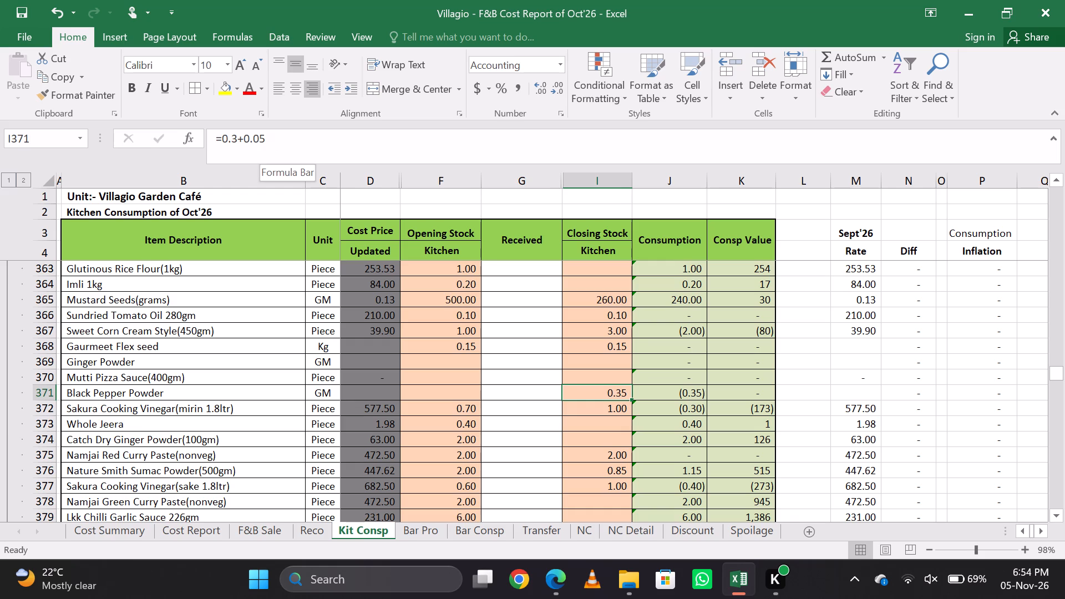
{"action": "key", "text": "Down"}
{"action": "key", "text": "Up"}
Search the sheet for "cocon" and go through the matching coconut items to find the one to update.
{"action": "key", "text": "ctrl+f"}
{"action": "type", "text": "cocon"}
{"action": "key", "text": "Return"}
{"action": "key", "text": "Return"}
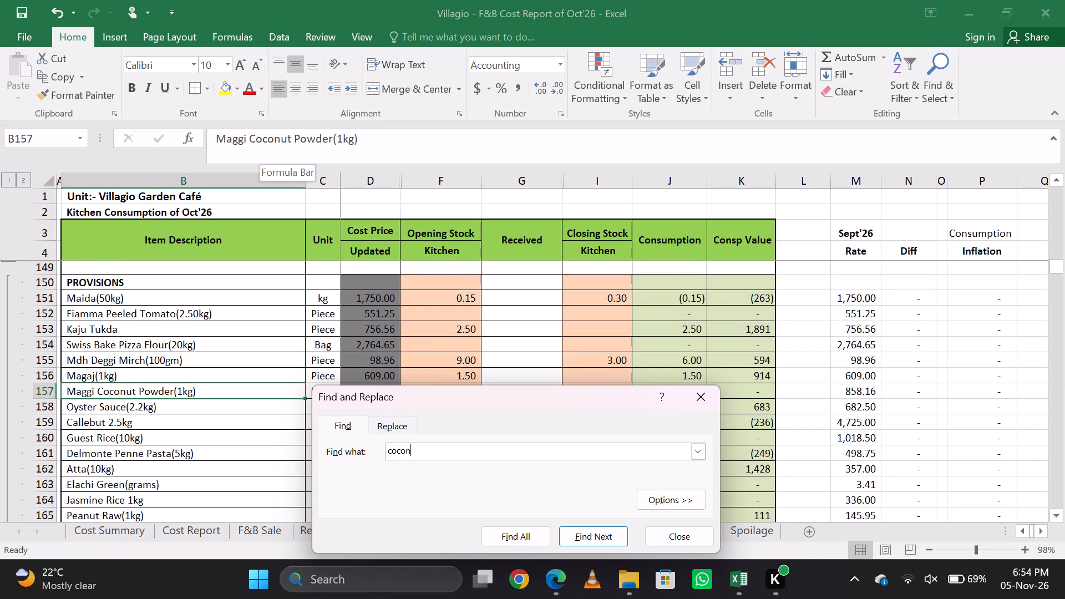
{"action": "key", "text": "Escape"}
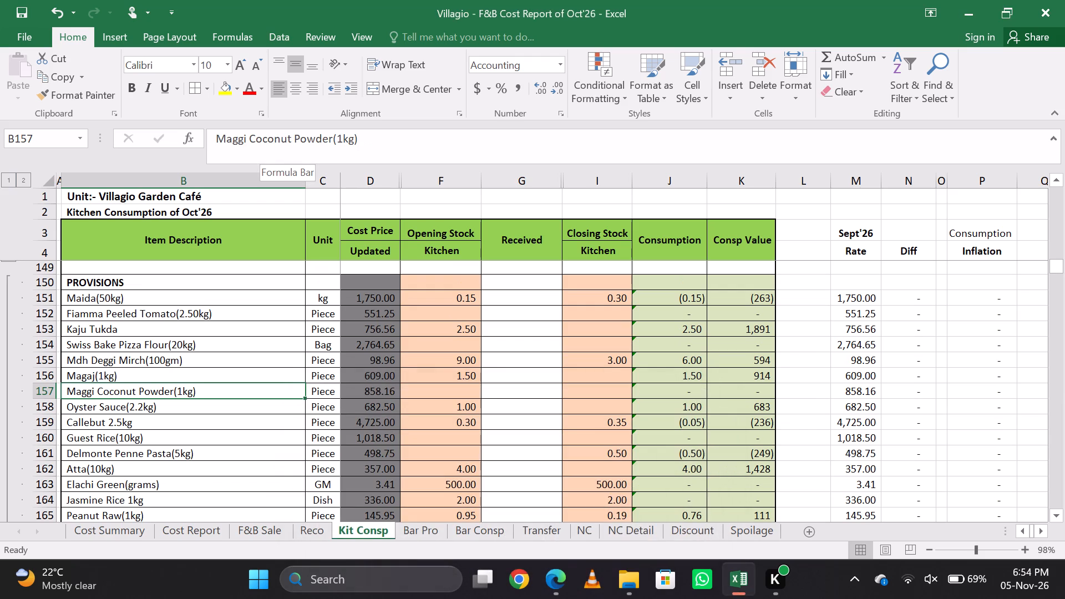
{"action": "key", "text": "ctrl+f"}
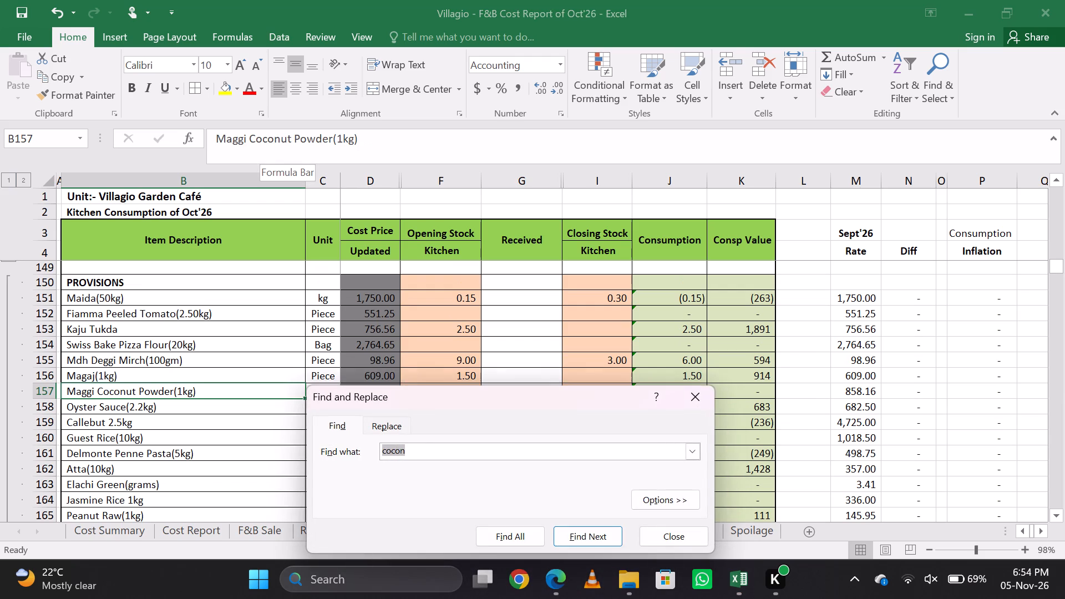
{"action": "key", "text": "Return"}
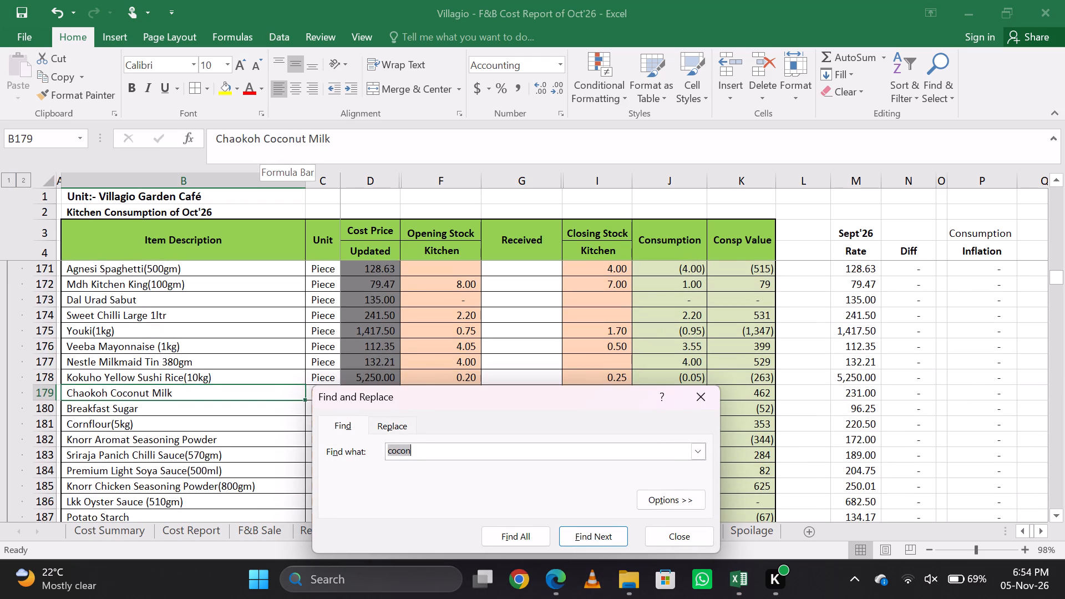
{"action": "key", "text": "Return"}
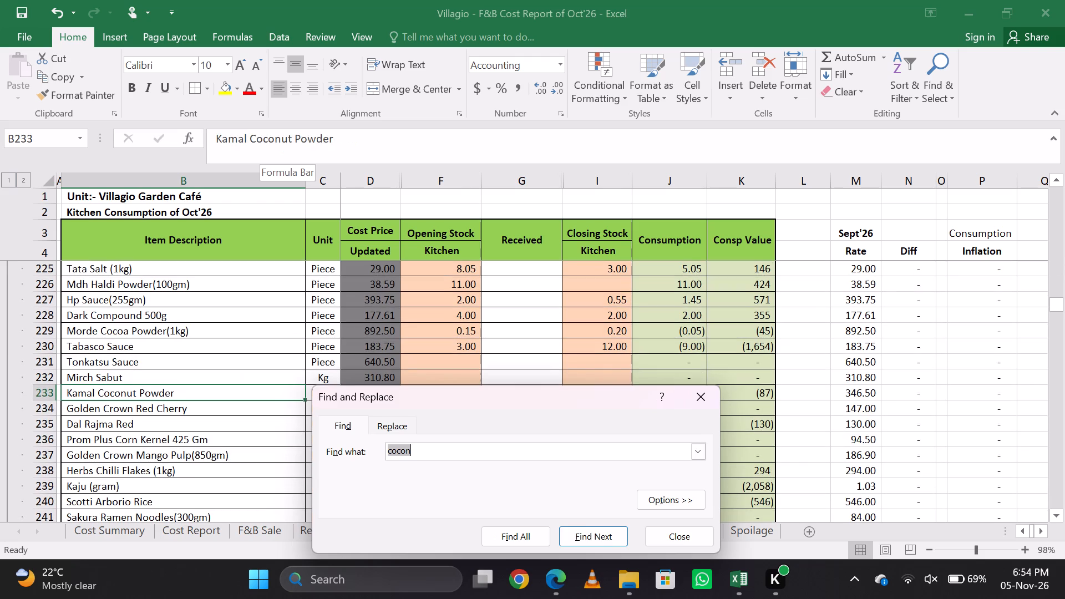
{"action": "key", "text": "Return"}
{"action": "key", "text": "Return"}
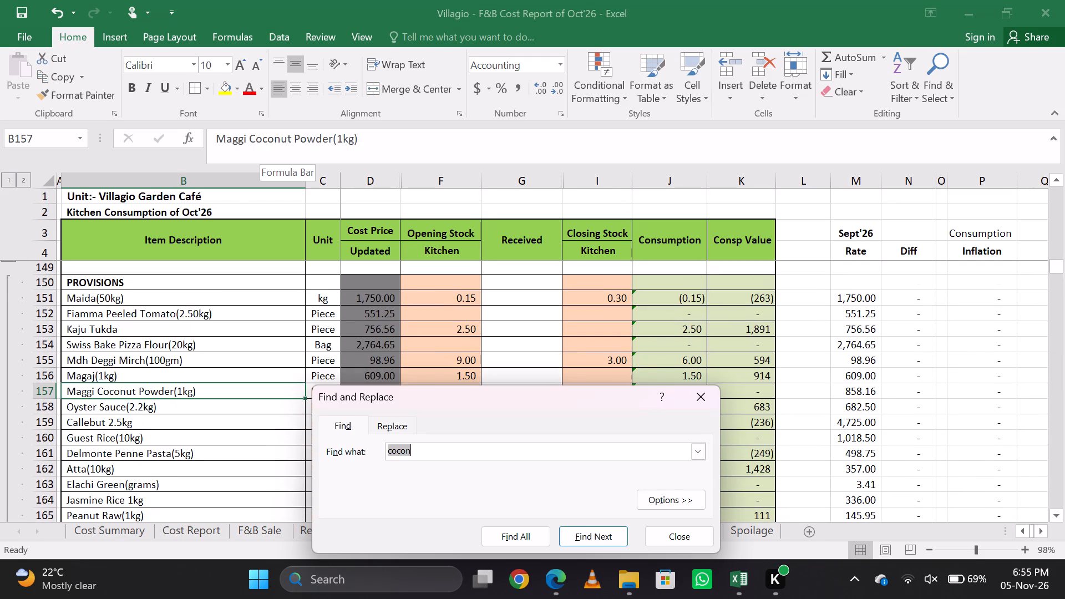
{"action": "key", "text": "Escape"}
{"action": "key", "text": "Right"}
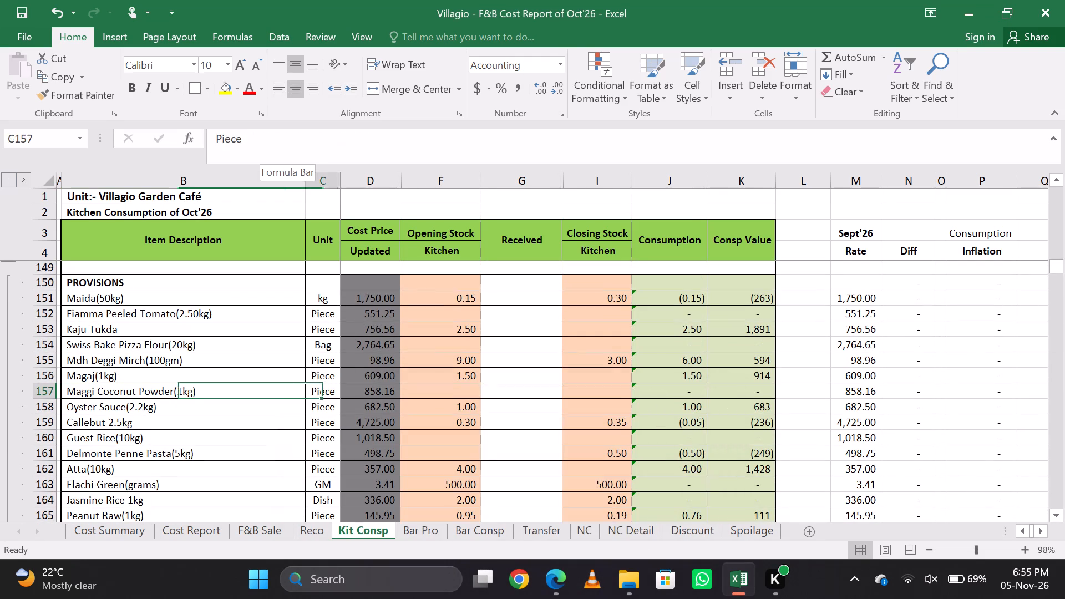
{"action": "key", "text": "Right"}
{"action": "key", "text": "Right"}
{"action": "key", "text": "Right"}
{"action": "key", "text": "Right"}
Find Chaokoh Coconut Milk among the "cocon" matches and enter 1 as its closing stock.
{"action": "key", "text": "ctrl+f"}
{"action": "key", "text": "Return"}
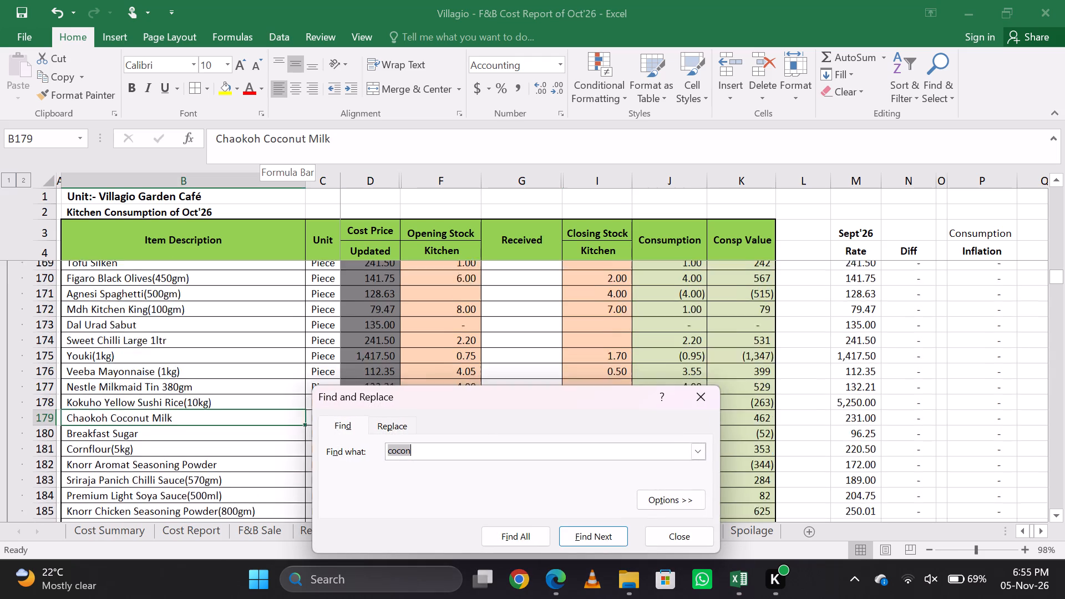
{"action": "key", "text": "Escape"}
{"action": "key", "text": "Right"}
{"action": "key", "text": "Right"}
{"action": "key", "text": "Right"}
{"action": "key", "text": "Right"}
{"action": "key", "text": "Right"}
{"action": "key", "text": "Right"}
{"action": "key", "text": "Left"}
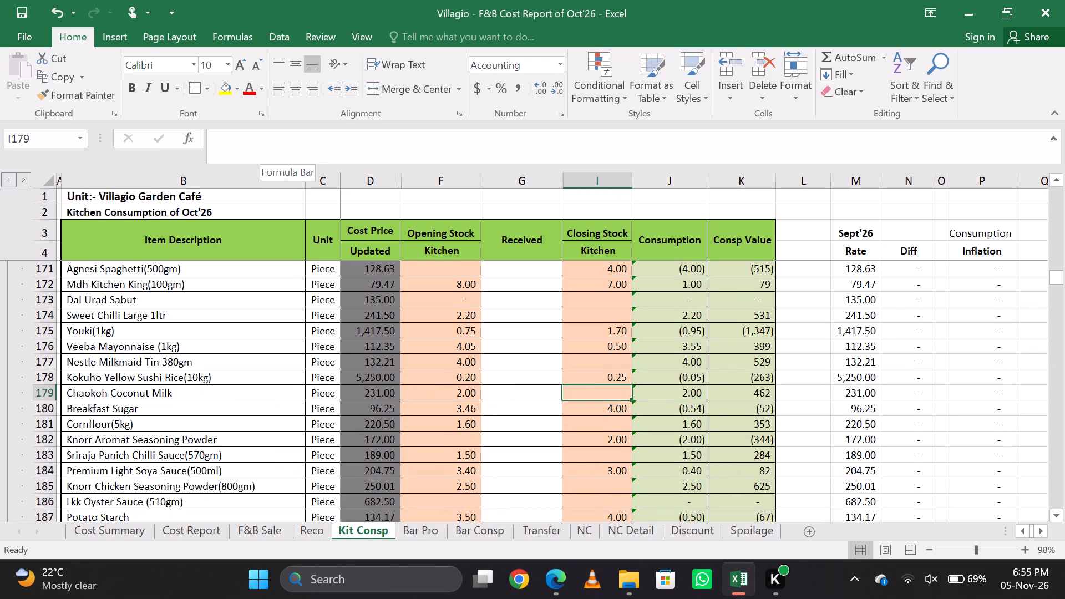
{"action": "key", "text": "1"}
{"action": "key", "text": "Down"}
{"action": "key", "text": "Up"}
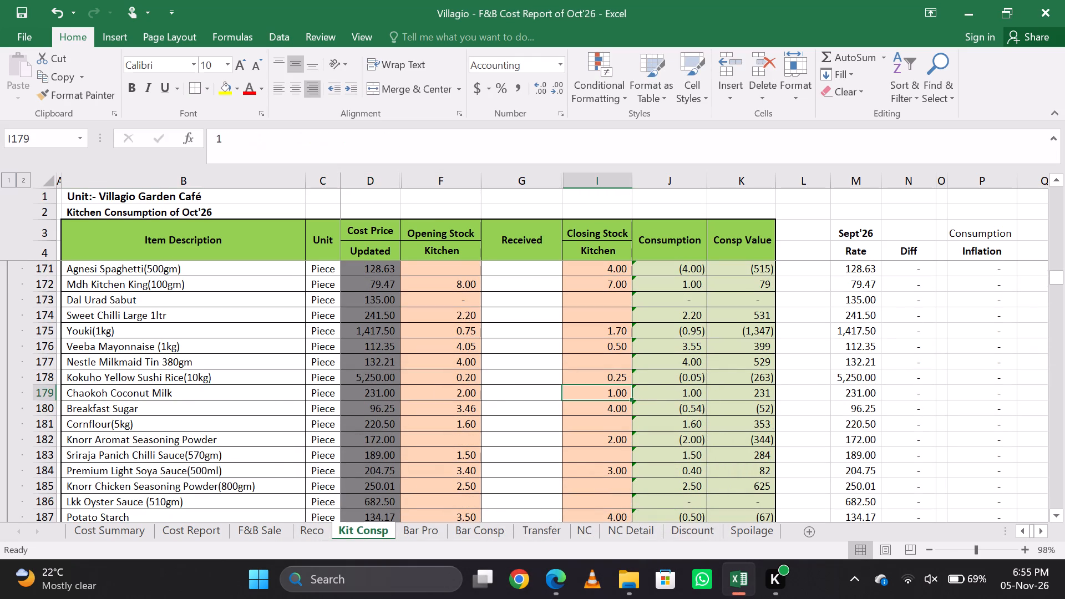
Search for "salt" and change the closing stock of Tata Salt (1kg) to 3.7.
{"action": "key", "text": "ctrl+f"}
{"action": "key", "text": "BackSpace"}
{"action": "key", "text": "BackSpace"}
{"action": "key", "text": "BackSpace"}
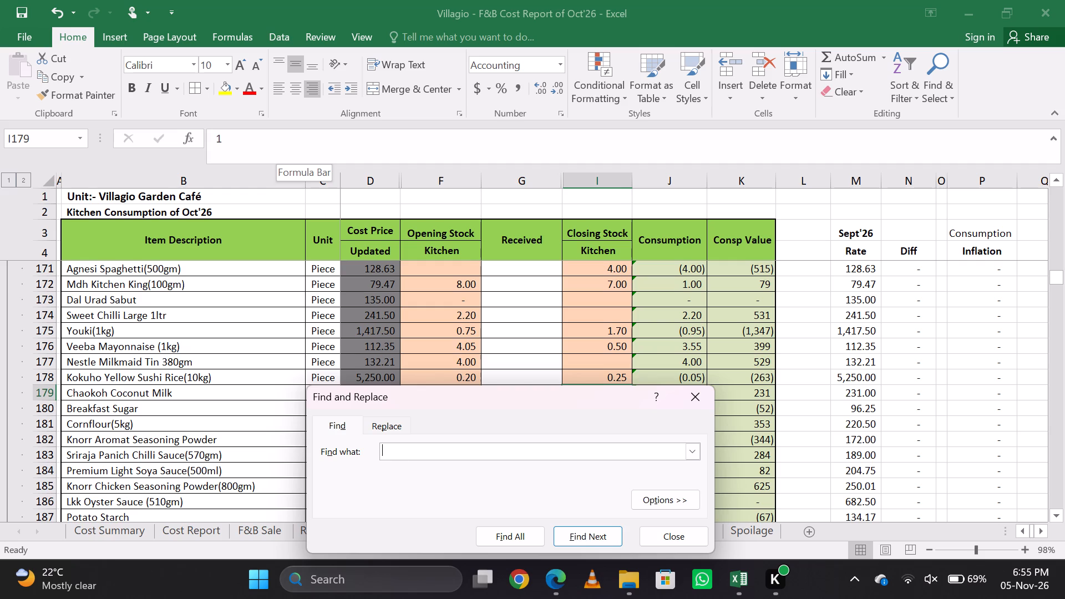
{"action": "type", "text": "salt"}
{"action": "key", "text": "Return"}
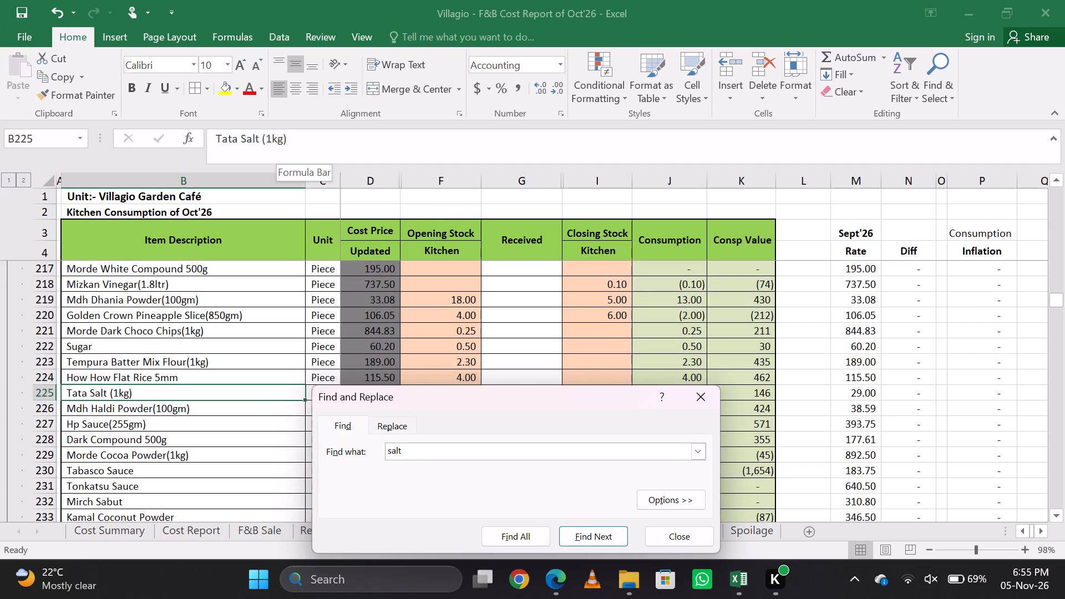
{"action": "key", "text": "Escape"}
{"action": "key", "text": "Right"}
{"action": "key", "text": "Right"}
{"action": "key", "text": "Right"}
{"action": "key", "text": "Right"}
{"action": "key", "text": "Right"}
{"action": "key", "text": "Right"}
{"action": "key", "text": "Left"}
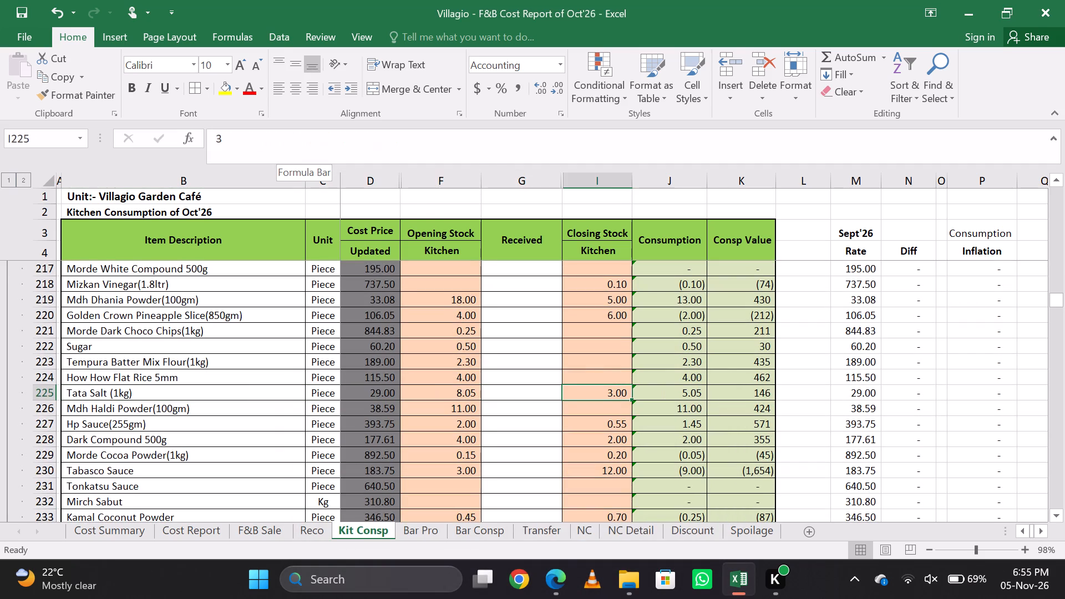
{"action": "left_click", "coordinate": [291, 148]}
{"action": "type", "text": ".7"}
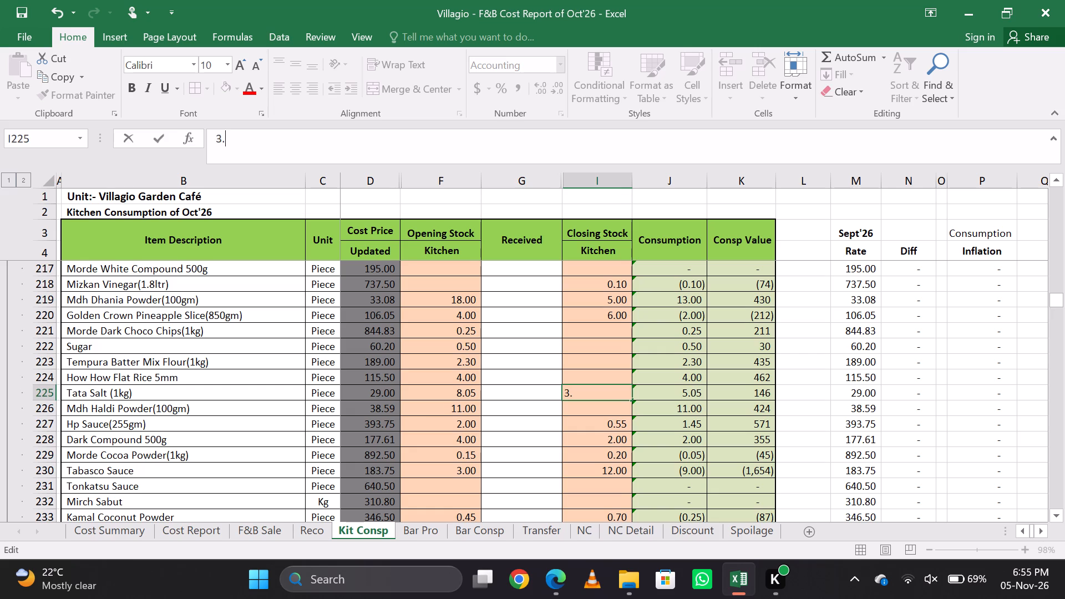
{"action": "key", "text": "Return"}
Search for "tom yu" and change the closing stock of Namjai Tom Yum Curry Paste to the formula =0.45+1.6.
{"action": "key", "text": "ctrl+f"}
{"action": "key", "text": "BackSpace"}
{"action": "key", "text": "BackSpace"}
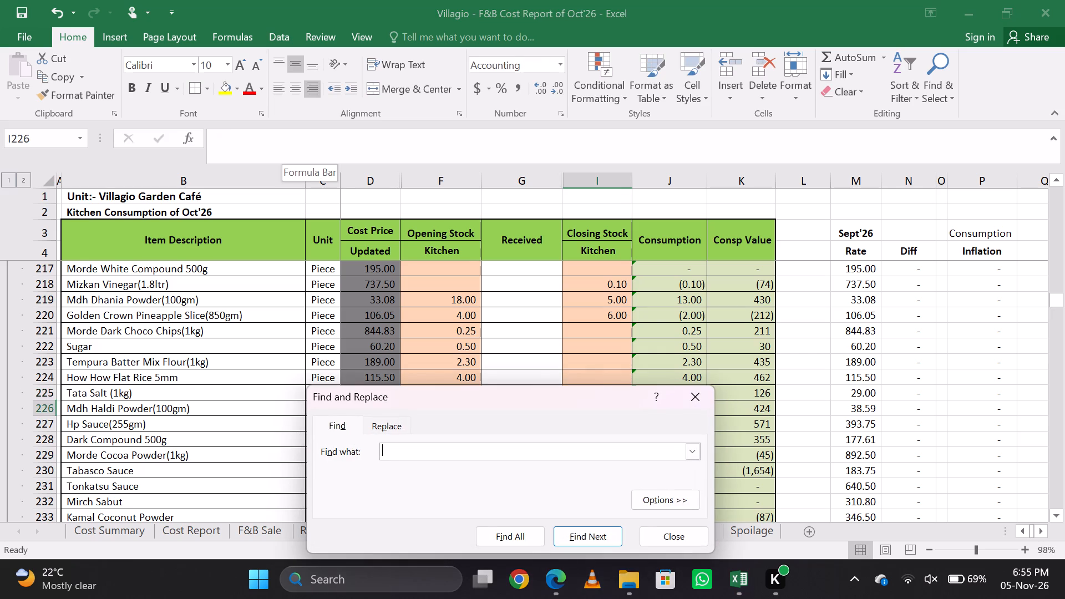
{"action": "key", "text": "BackSpace"}
{"action": "key", "text": "BackSpace"}
{"action": "type", "text": "tom yu"}
{"action": "key", "text": "Return"}
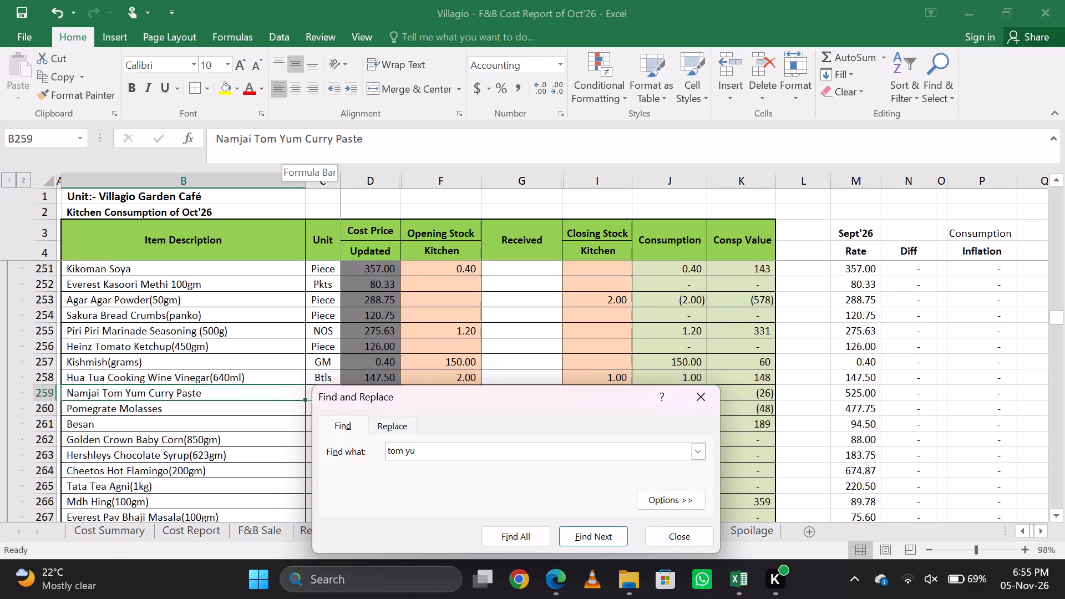
{"action": "key", "text": "Escape"}
{"action": "key", "text": "Right"}
{"action": "key", "text": "Right"}
{"action": "key", "text": "Right"}
{"action": "key", "text": "Right"}
{"action": "key", "text": "Right"}
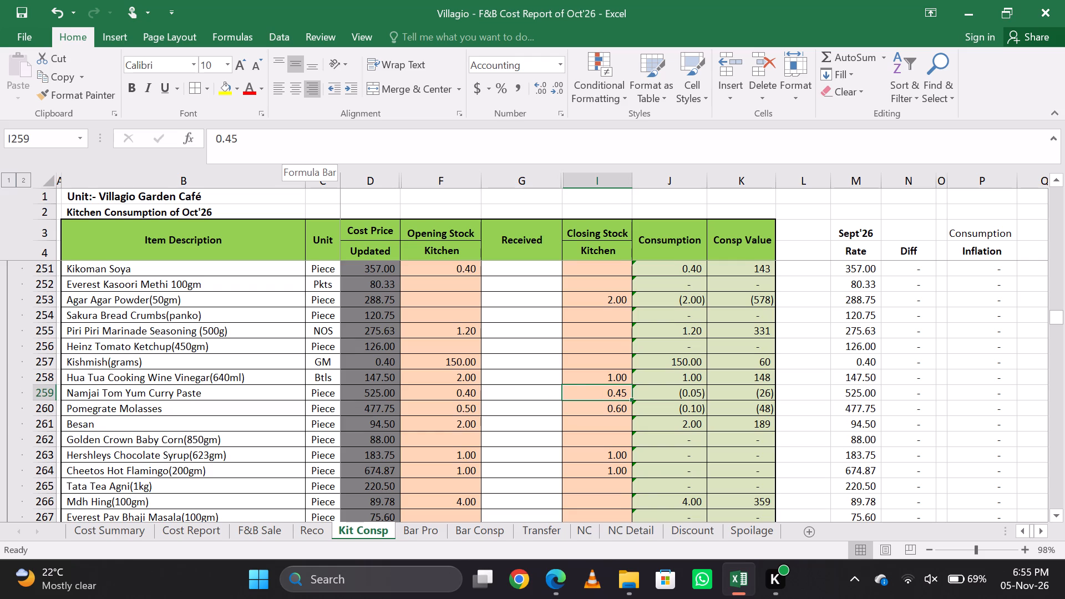
{"action": "left_click", "coordinate": [296, 148]}
{"action": "key", "text": "shift+plus"}
{"action": "key", "text": "Left"}
{"action": "key", "text": "Left"}
{"action": "key", "text": "Left"}
{"action": "key", "text": "Left"}
{"action": "key", "text": "Left"}
{"action": "key", "text": "Left"}
{"action": "key", "text": "Left"}
{"action": "key", "text": "Left"}
{"action": "key", "text": "Left"}
{"action": "key", "text": "Left"}
{"action": "key", "text": "Left"}
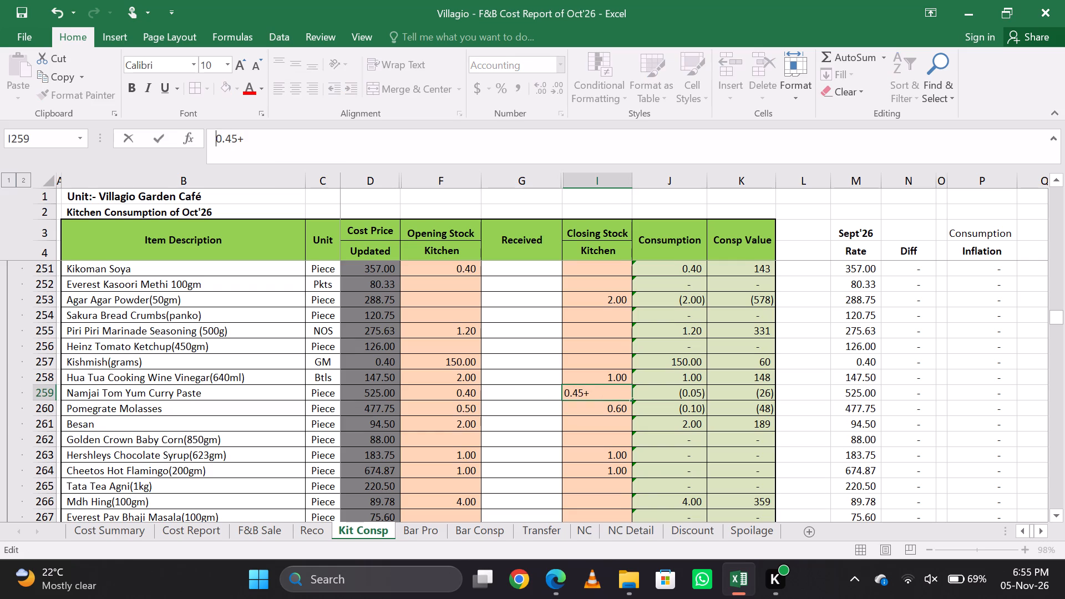
{"action": "key", "text": "equal"}
{"action": "key", "text": "Right"}
{"action": "key", "text": "Right"}
{"action": "key", "text": "Right"}
{"action": "key", "text": "Right"}
{"action": "key", "text": "Right"}
{"action": "key", "text": "Right"}
{"action": "key", "text": "Right"}
{"action": "key", "text": "Right"}
{"action": "key", "text": "Right"}
{"action": "key", "text": "Right"}
{"action": "key", "text": "Right"}
{"action": "key", "text": "Right"}
{"action": "key", "text": "Right"}
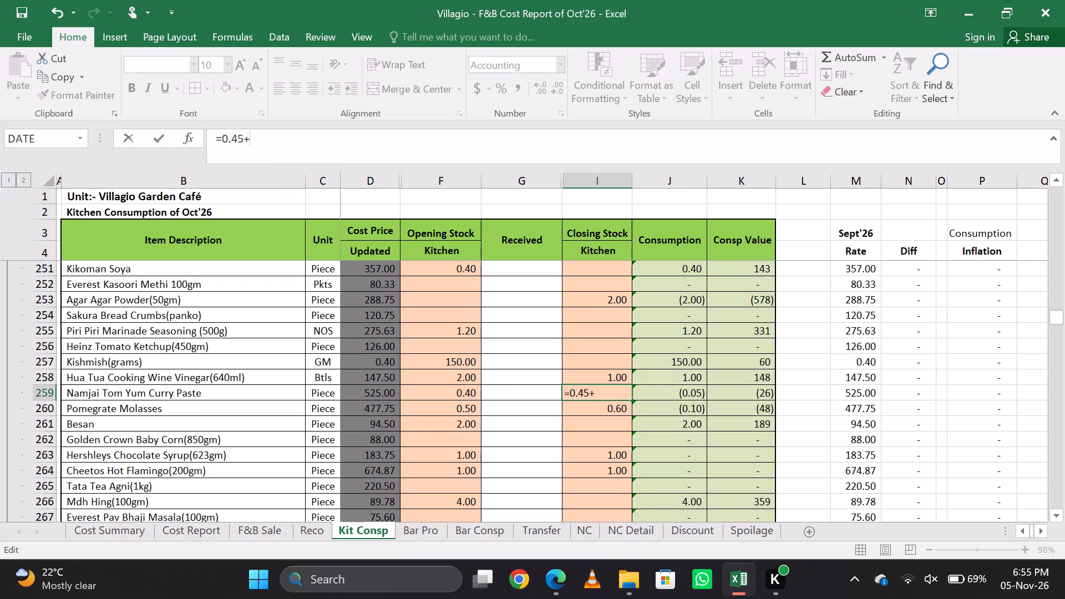
{"action": "type", "text": "1.6"}
{"action": "key", "text": "Return"}
{"action": "key", "text": "Up"}
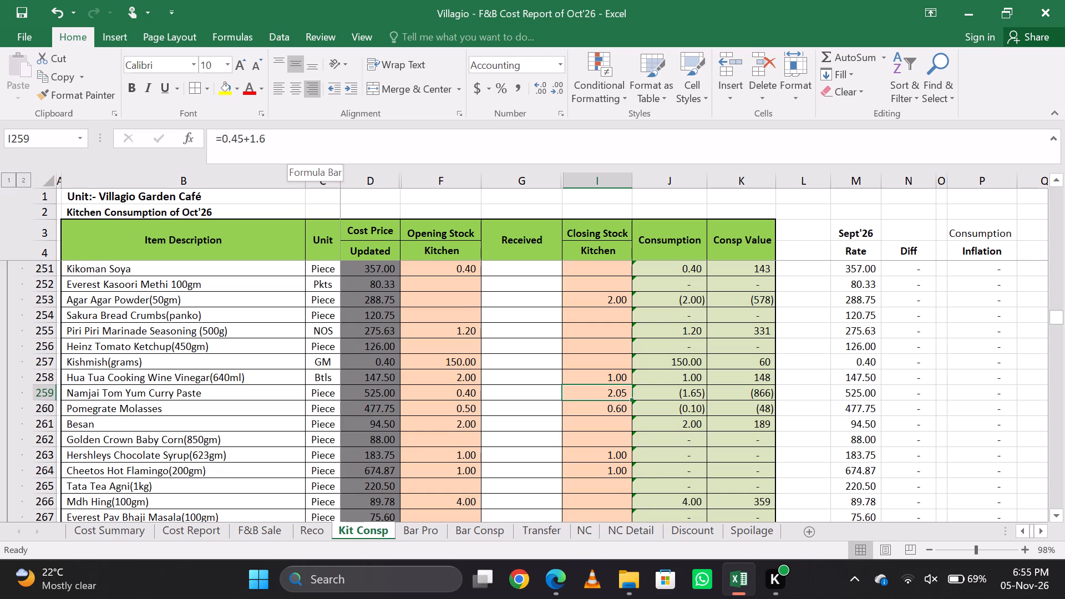
Search for "rice f" and enter 1.2 as the closing stock of Glutinous Rice Flour(1kg).
{"action": "key", "text": "ctrl+f"}
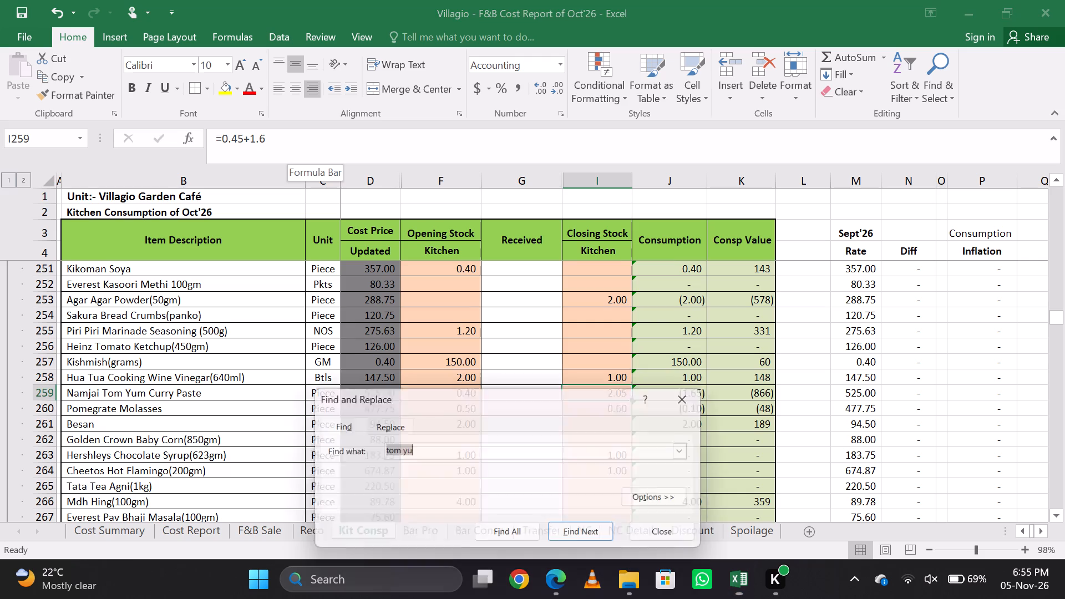
{"action": "type", "text": "rice f"}
{"action": "key", "text": "Return"}
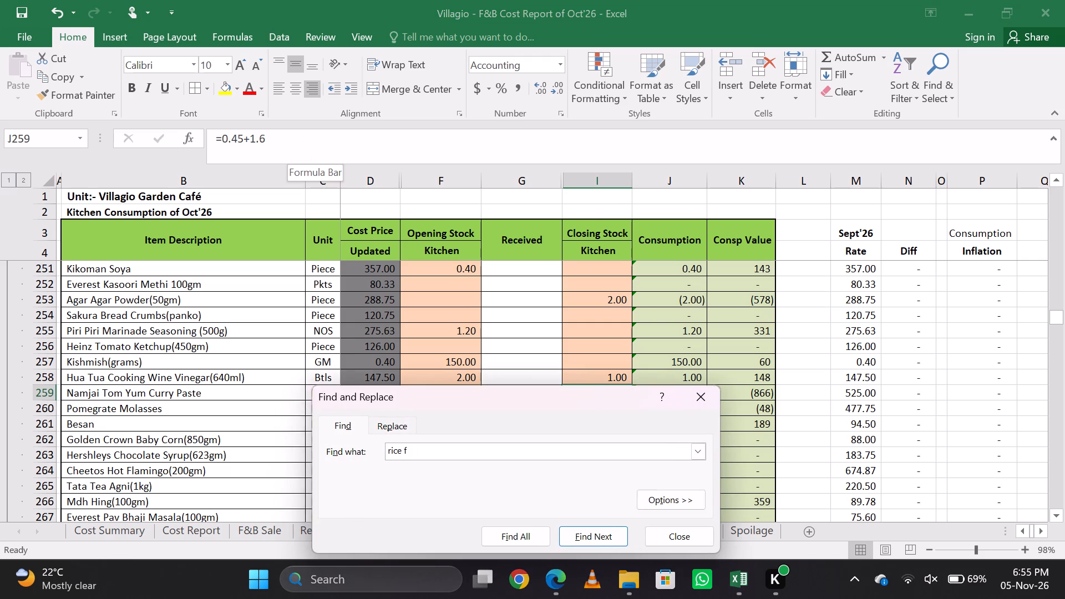
{"action": "key", "text": "Escape"}
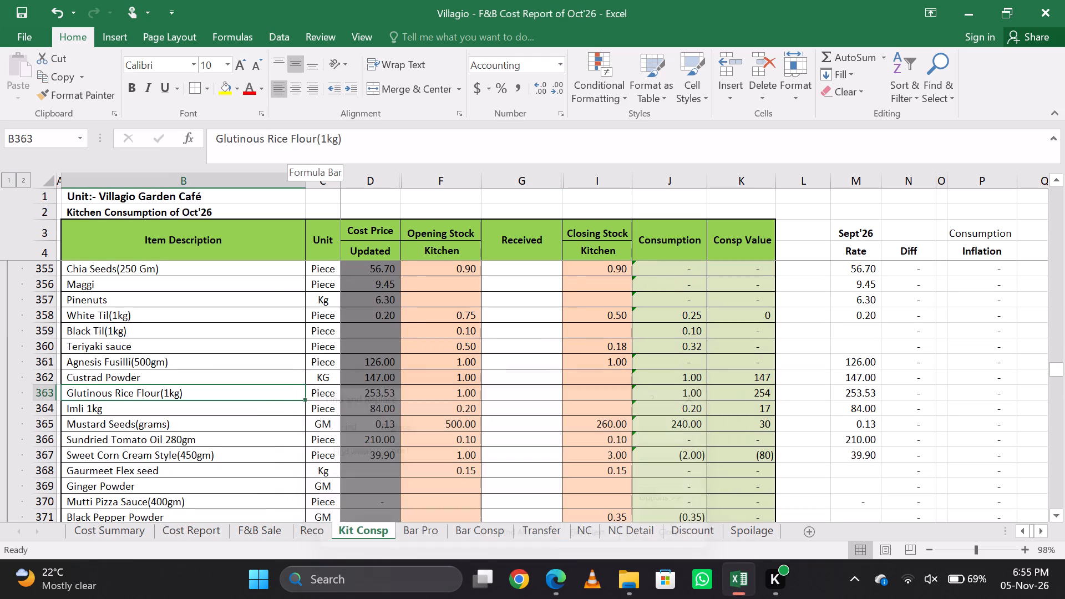
{"action": "key", "text": "Right"}
{"action": "key", "text": "Right"}
{"action": "key", "text": "Right"}
{"action": "key", "text": "Right"}
{"action": "key", "text": "Right"}
{"action": "key", "text": "Right"}
{"action": "key", "text": "Left"}
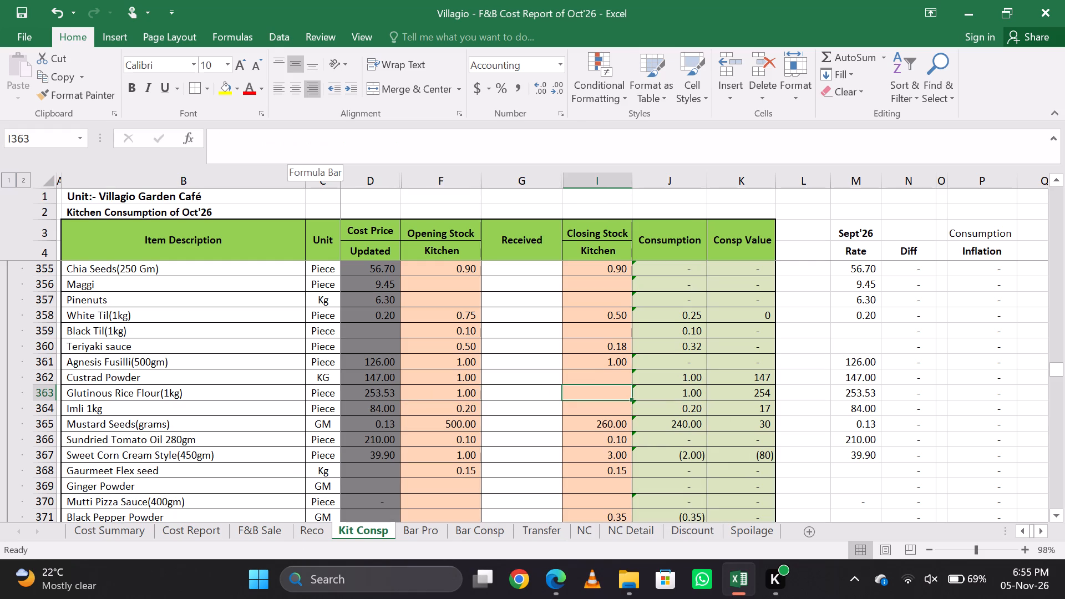
{"action": "type", "text": "1.2"}
{"action": "key", "text": "Return"}
{"action": "key", "text": "Up"}
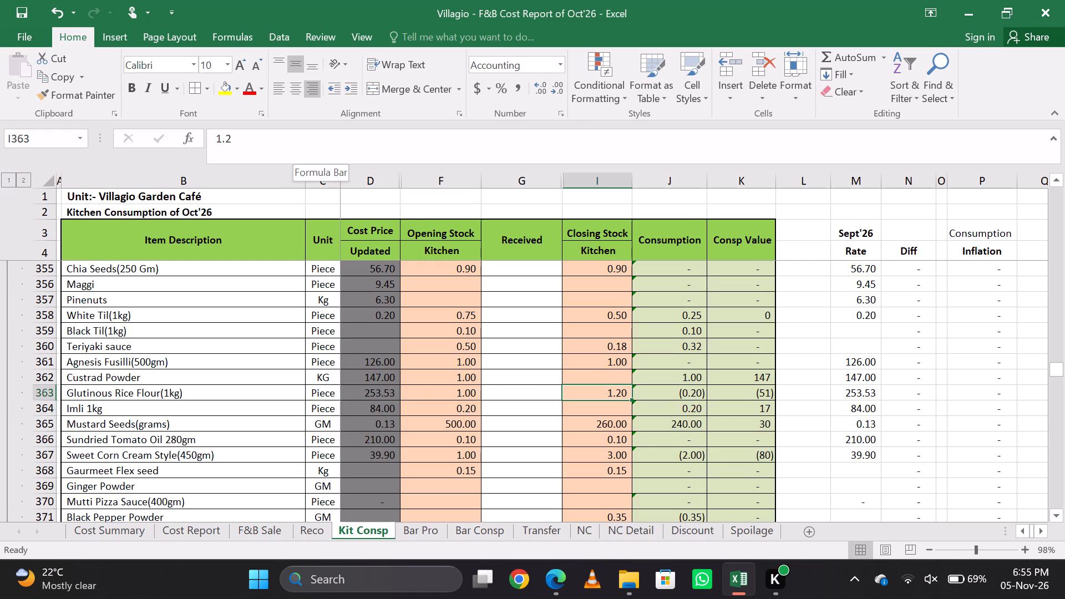
Search the item list for "sweet c" and look through the matching items for the sweet corn entry.
{"action": "key", "text": "ctrl+f"}
{"action": "key", "text": "BackSpace"}
{"action": "key", "text": "BackSpace"}
{"action": "key", "text": "BackSpace"}
{"action": "key", "text": "BackSpace"}
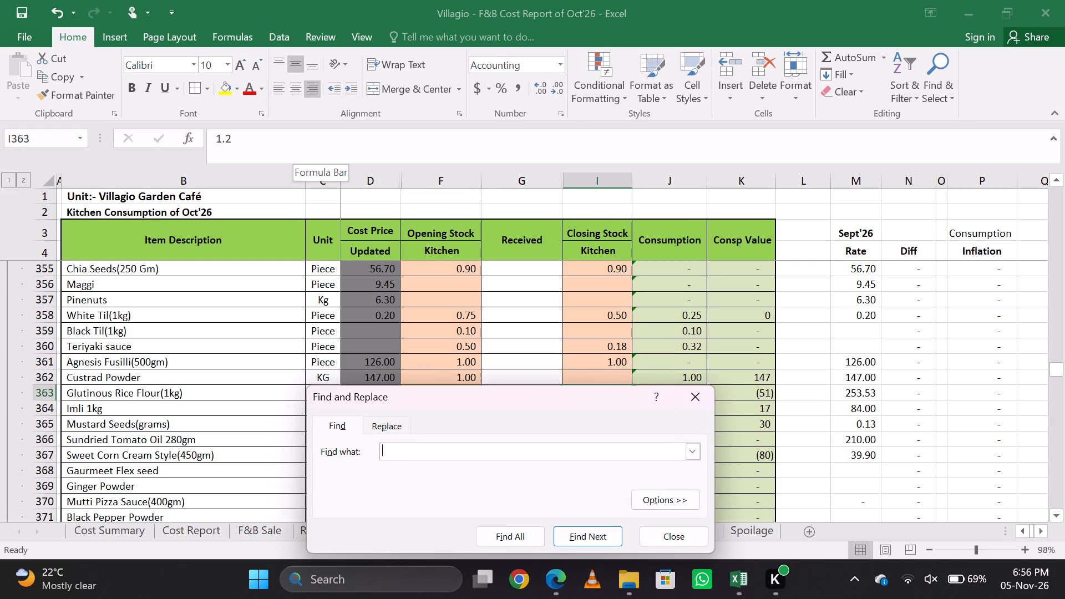
{"action": "type", "text": "sweet"}
{"action": "key", "text": "space"}
{"action": "type", "text": "c"}
{"action": "key", "text": "Return"}
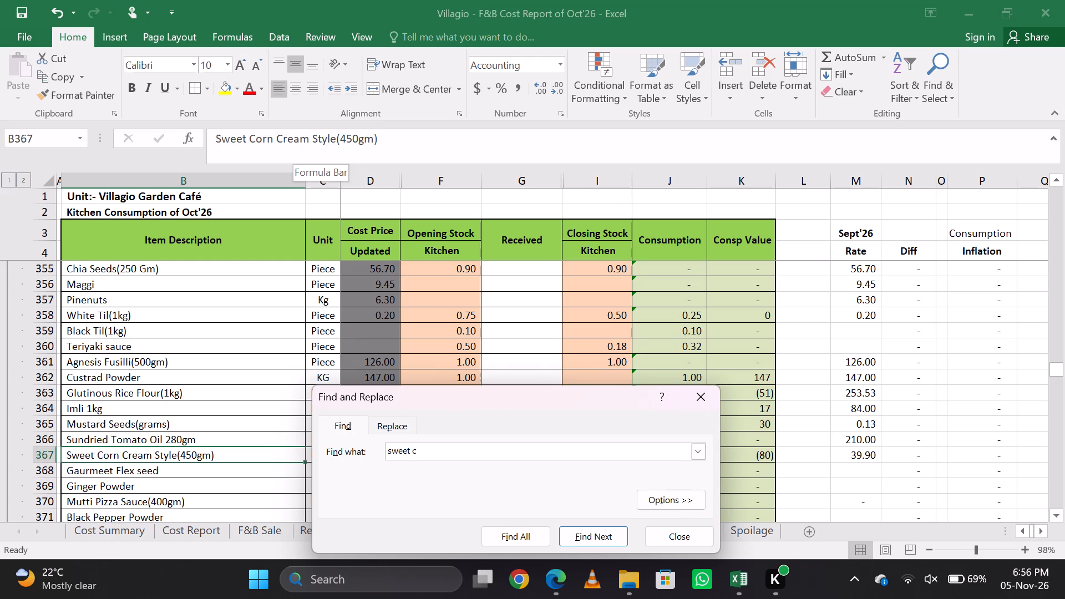
{"action": "key", "text": "Return"}
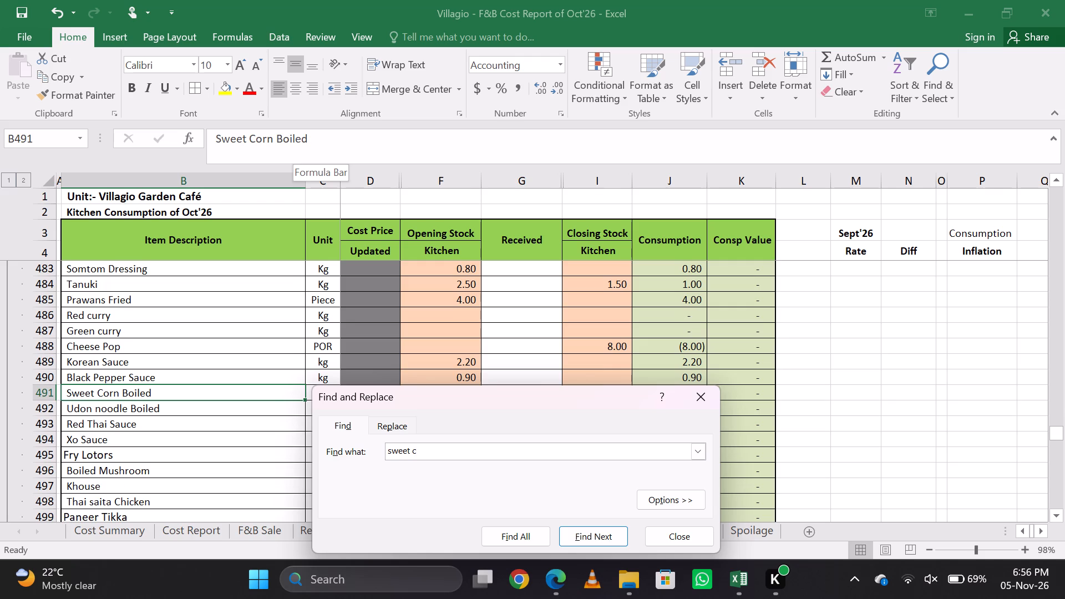
{"action": "key", "text": "Return"}
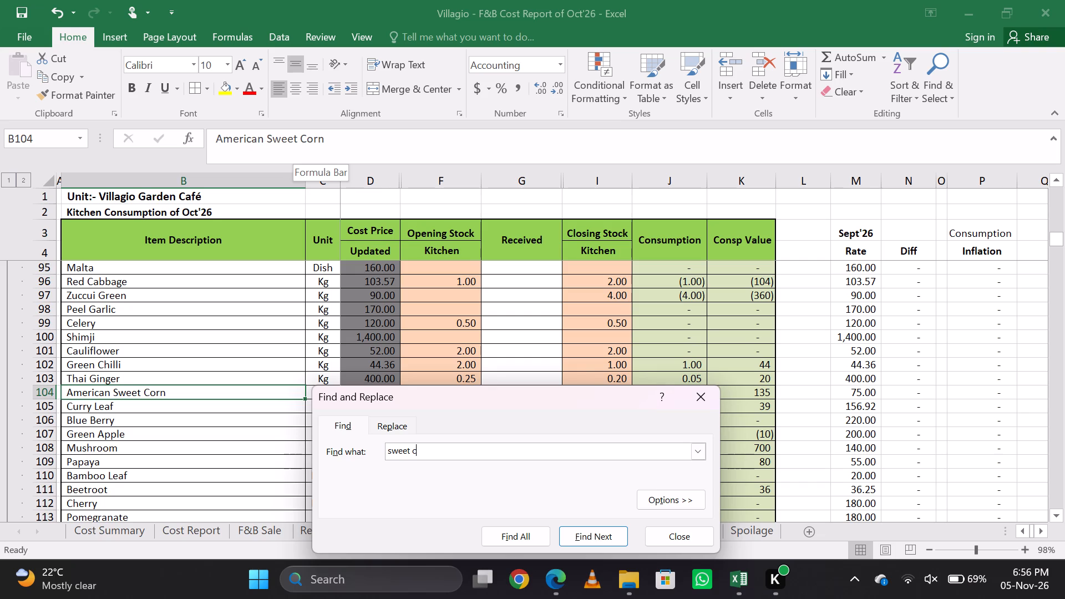
{"action": "key", "text": "Return"}
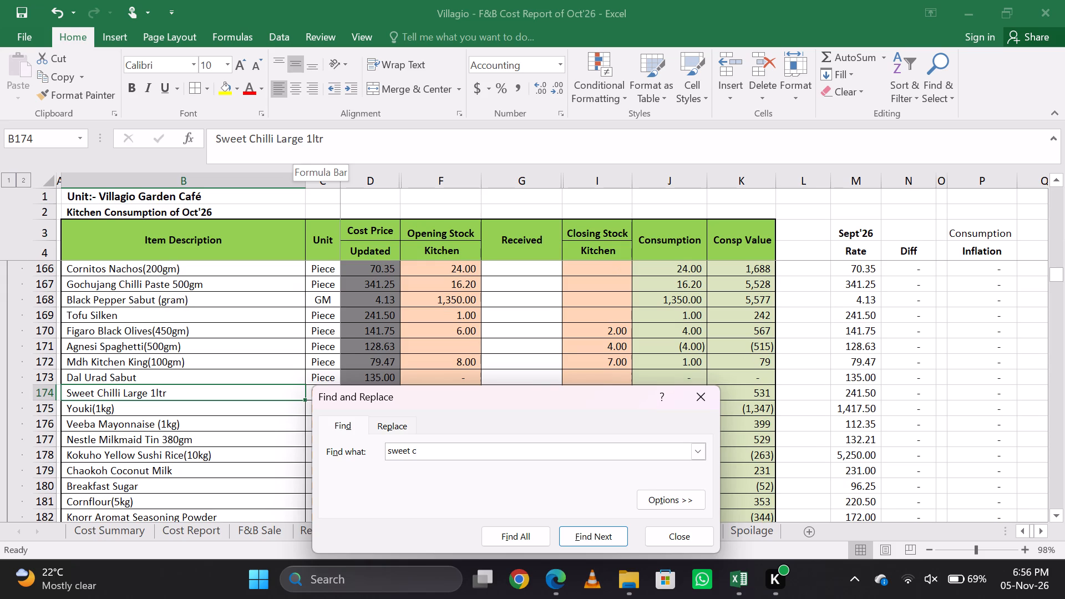
{"action": "key", "text": "Return"}
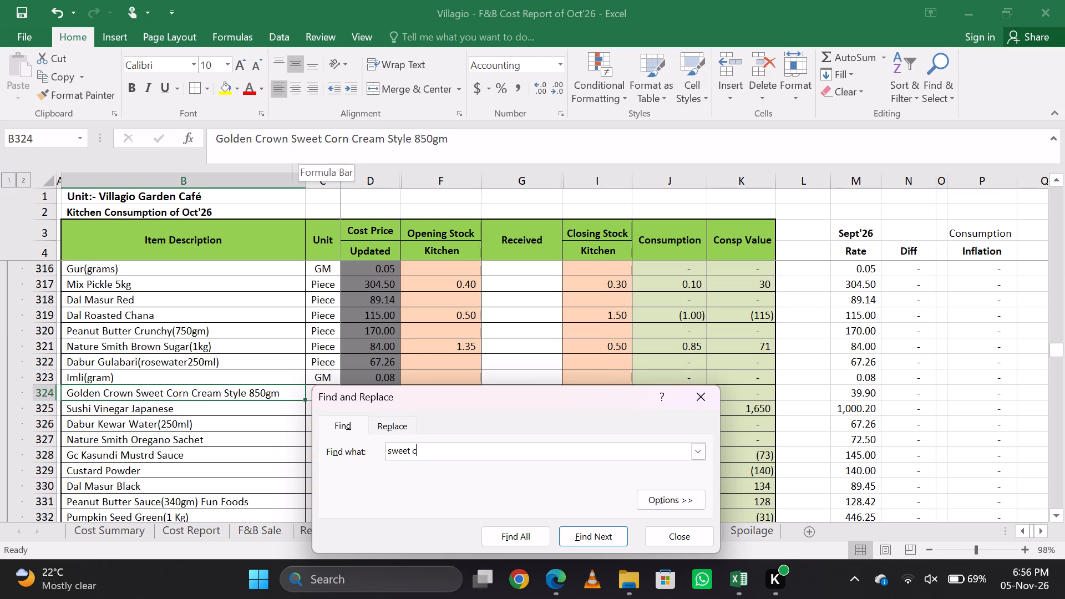
{"action": "key", "text": "Escape"}
Go through the "sweet c" matches again, checking the sweet corn and sweet chilli items.
{"action": "key", "text": "ctrl+f"}
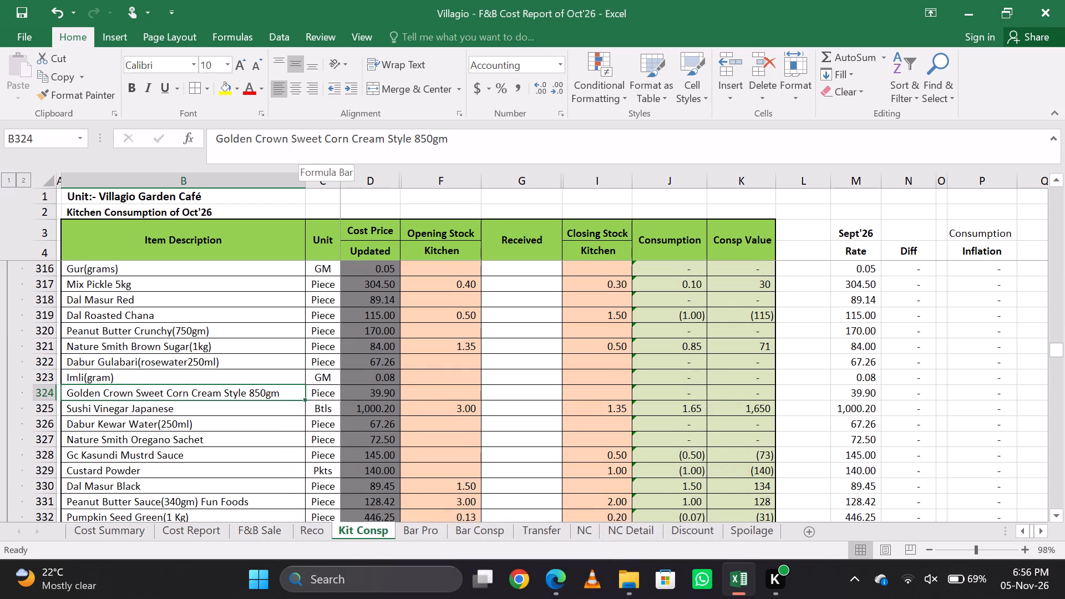
{"action": "key", "text": "Return"}
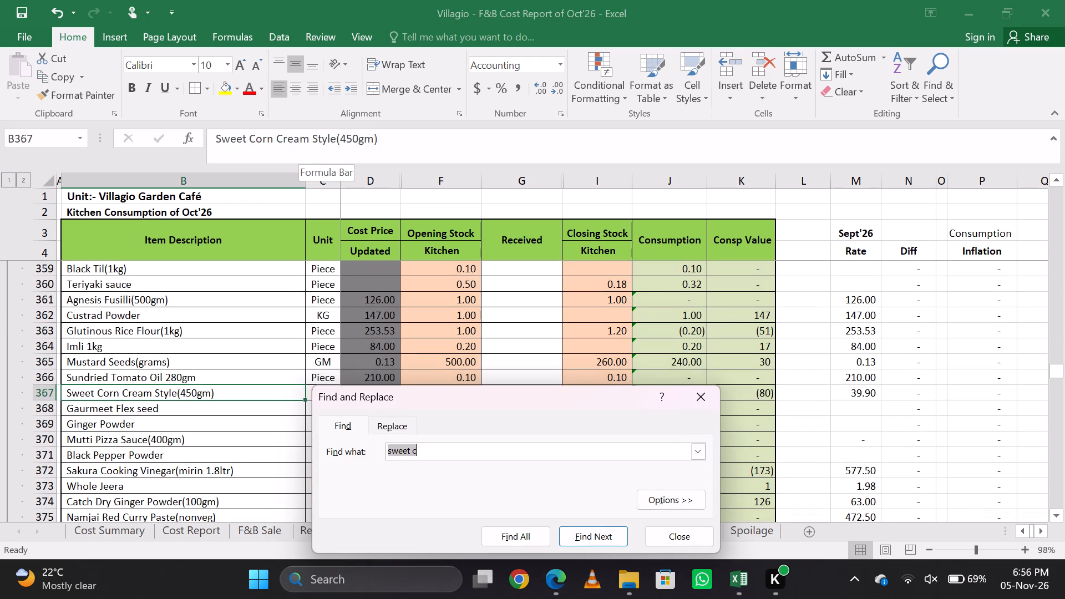
{"action": "key", "text": "Return"}
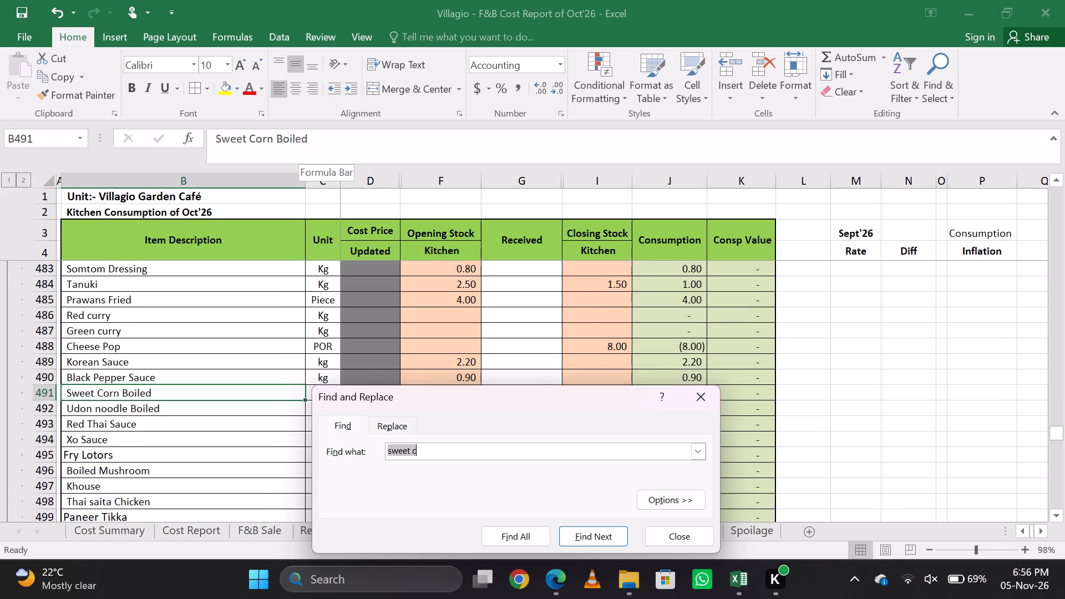
{"action": "key", "text": "Return"}
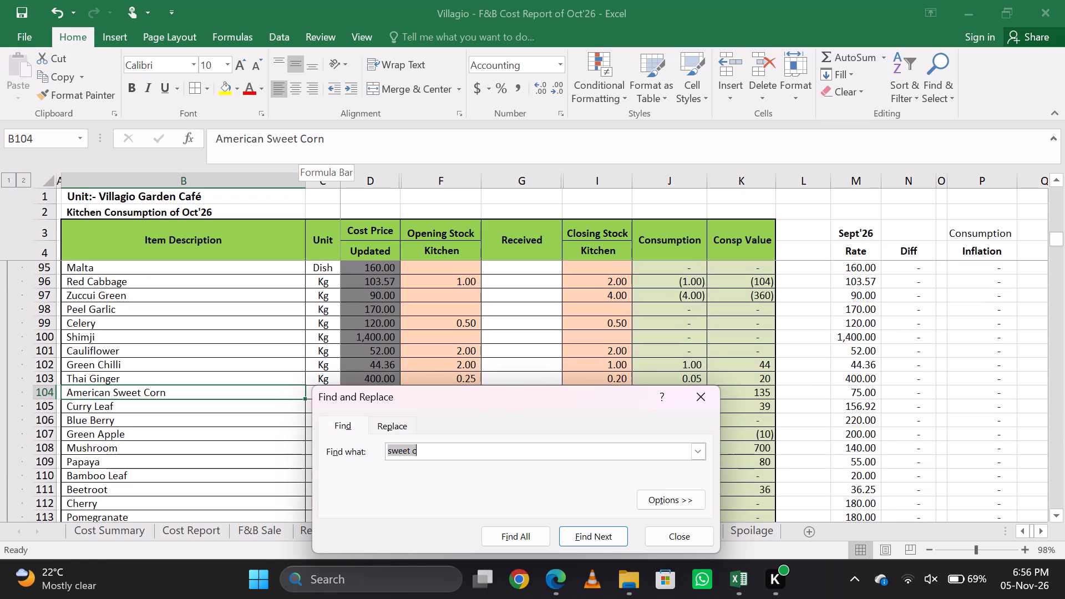
{"action": "key", "text": "Return"}
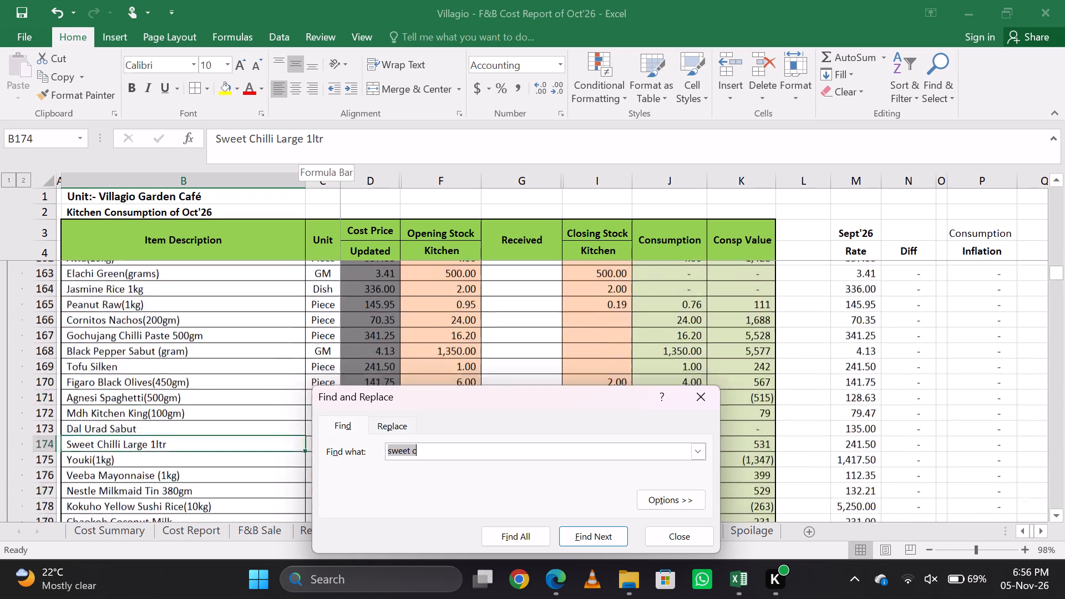
{"action": "key", "text": "Return"}
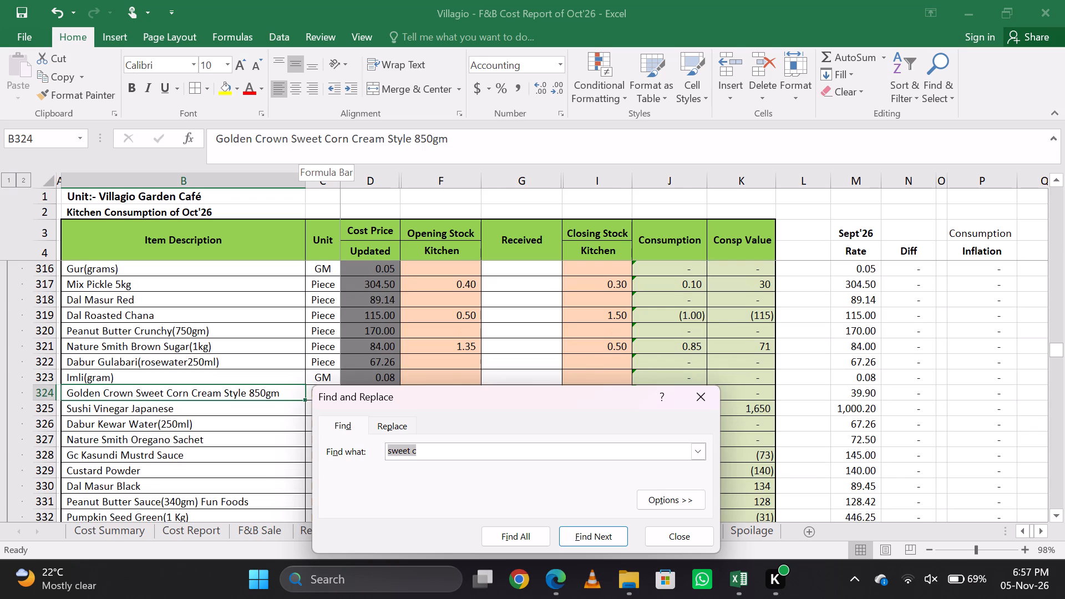
{"action": "key", "text": "Return"}
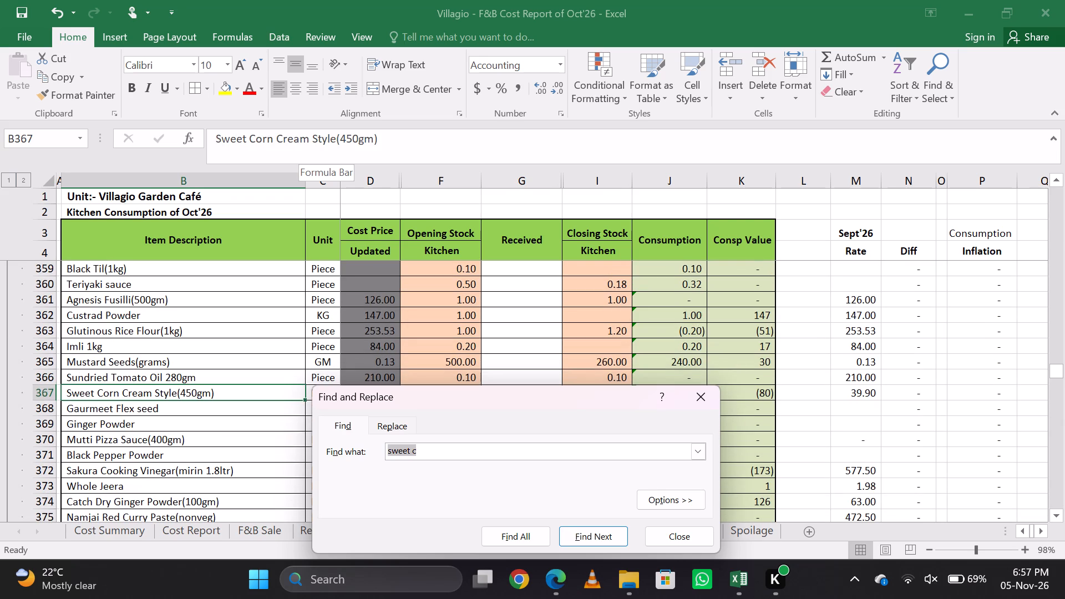
{"action": "key", "text": "Return"}
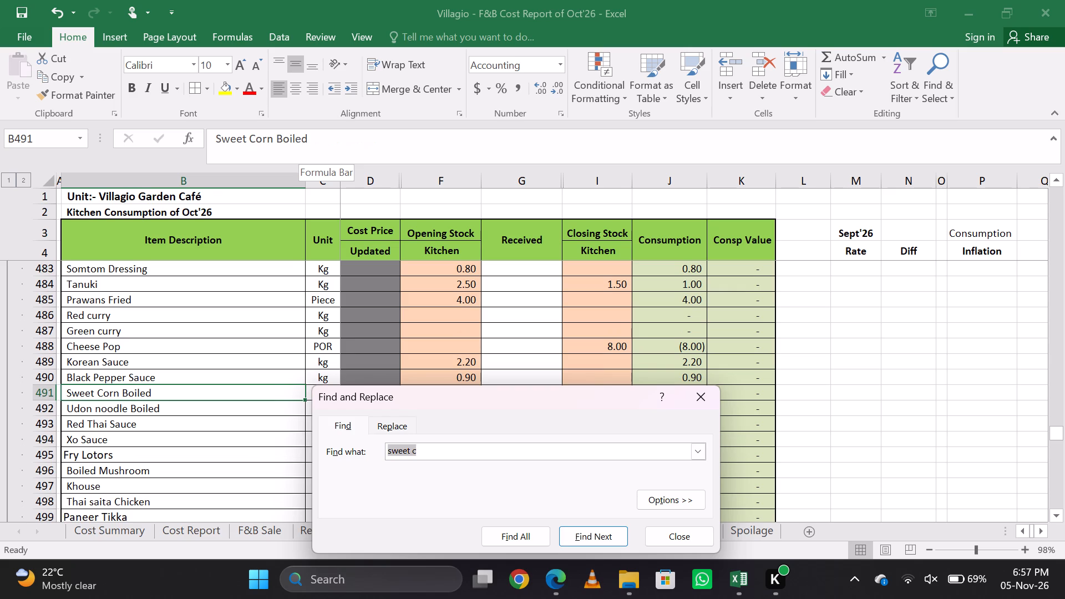
{"action": "key", "text": "Escape"}
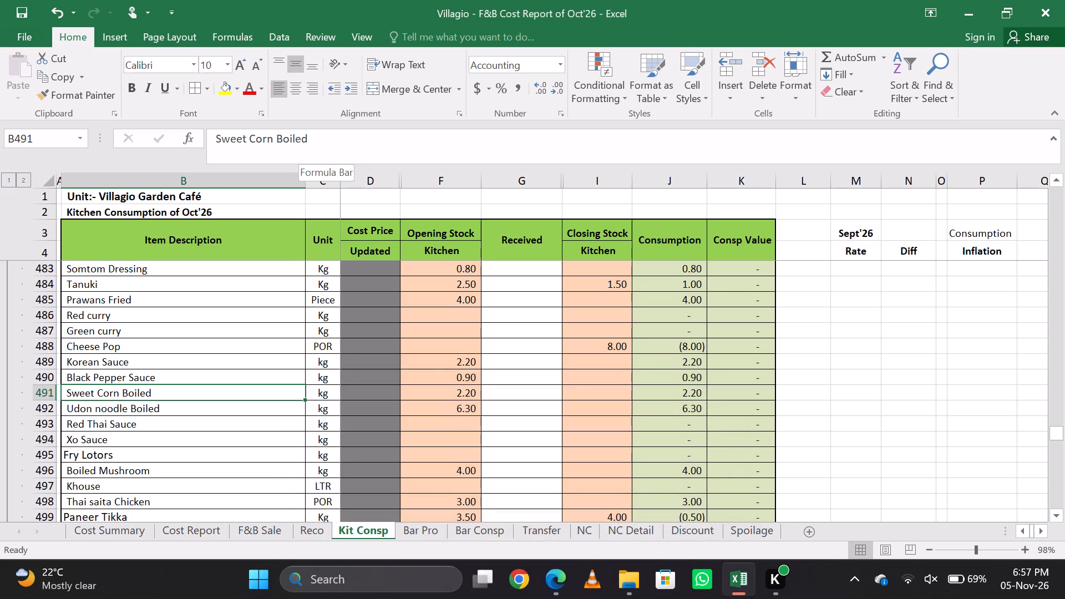
{"action": "key", "text": "ctrl+f"}
{"action": "key", "text": "Return"}
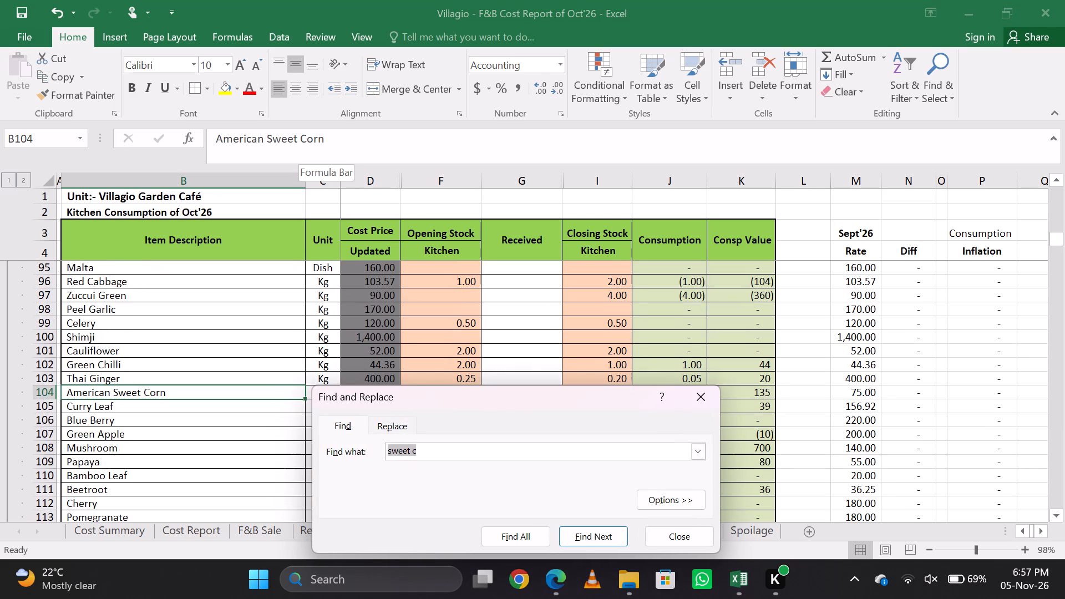
{"action": "key", "text": "Return"}
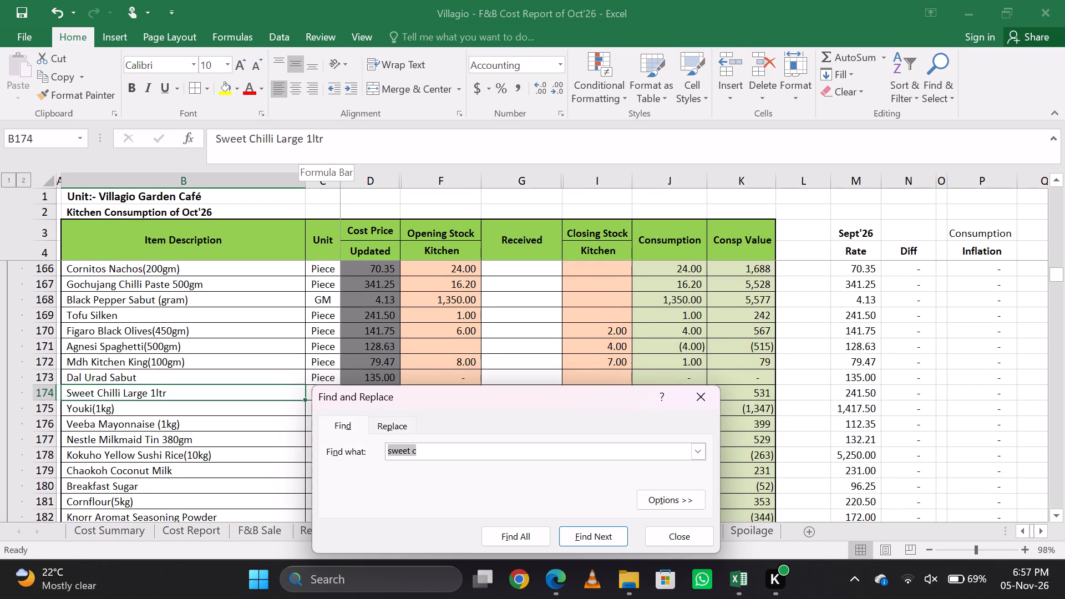
{"action": "key", "text": "Return"}
{"action": "key", "text": "Escape"}
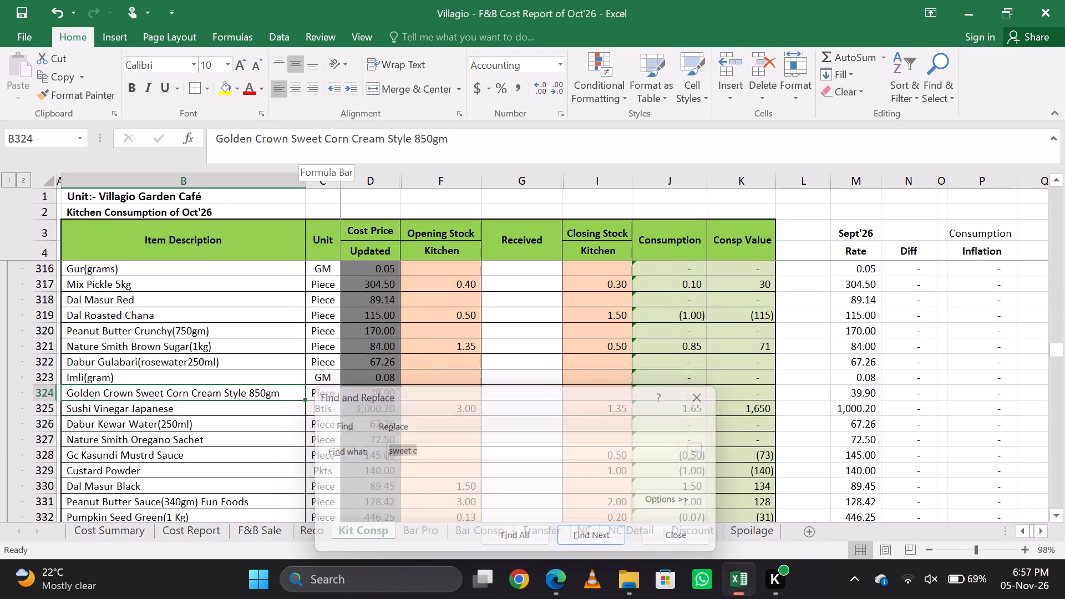
Search for "lp s" and check the closing stock of Lp Sauce.
{"action": "key", "text": "ctrl+f"}
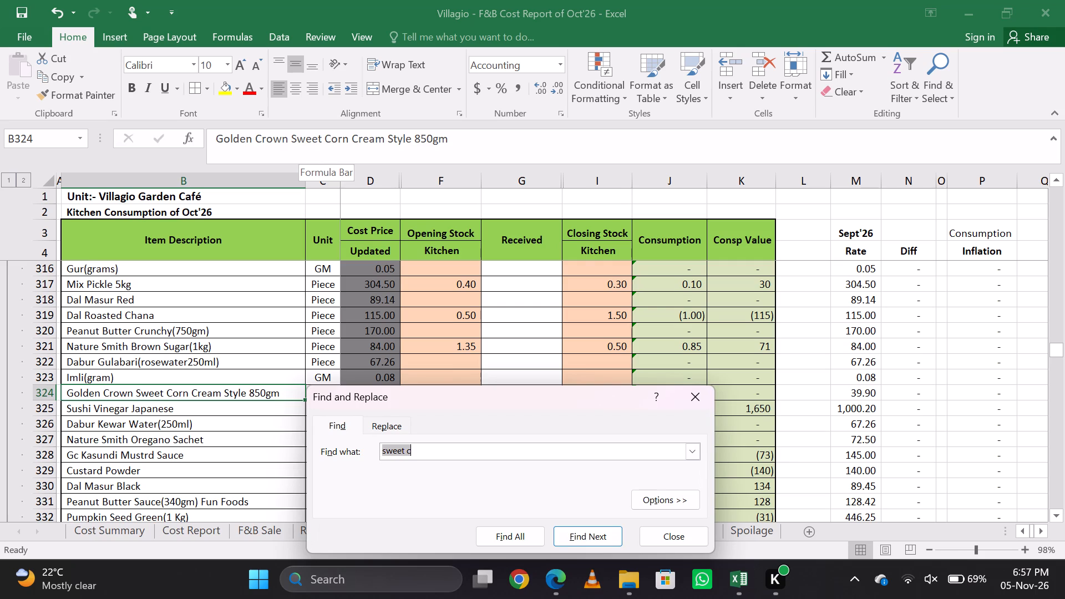
{"action": "key", "text": "BackSpace"}
{"action": "type", "text": "lp s"}
{"action": "key", "text": "Return"}
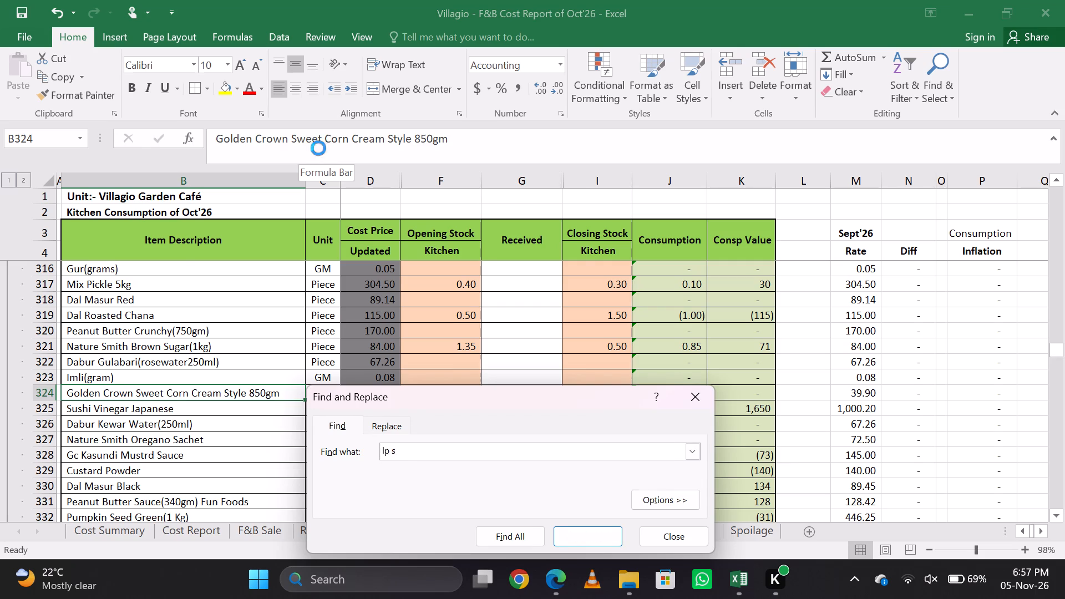
{"action": "key", "text": "Escape"}
{"action": "key", "text": "Right"}
{"action": "key", "text": "Right"}
{"action": "key", "text": "Right"}
{"action": "key", "text": "Right"}
{"action": "key", "text": "Right"}
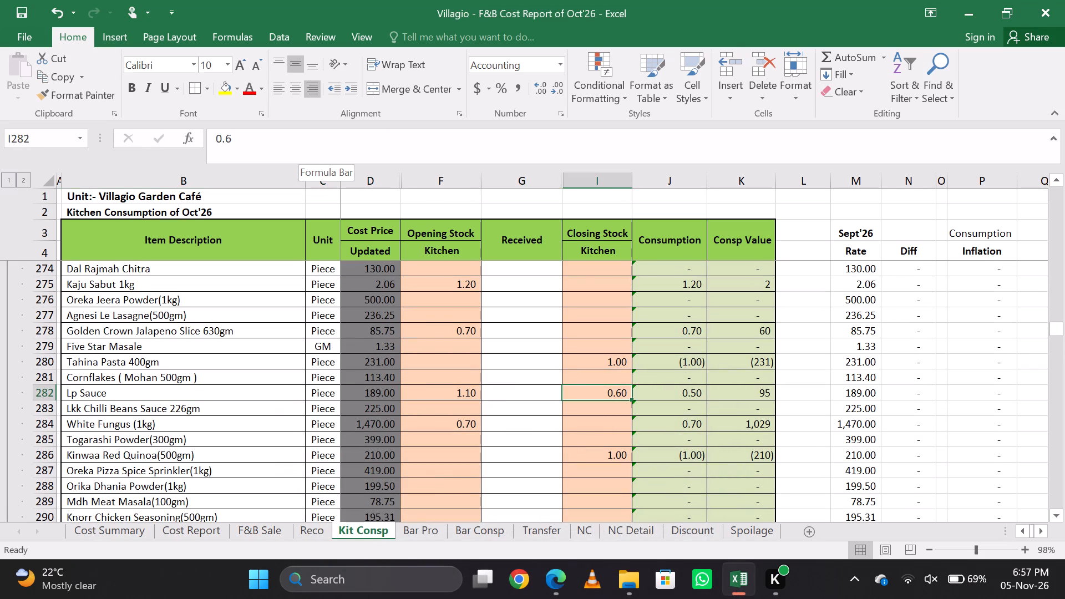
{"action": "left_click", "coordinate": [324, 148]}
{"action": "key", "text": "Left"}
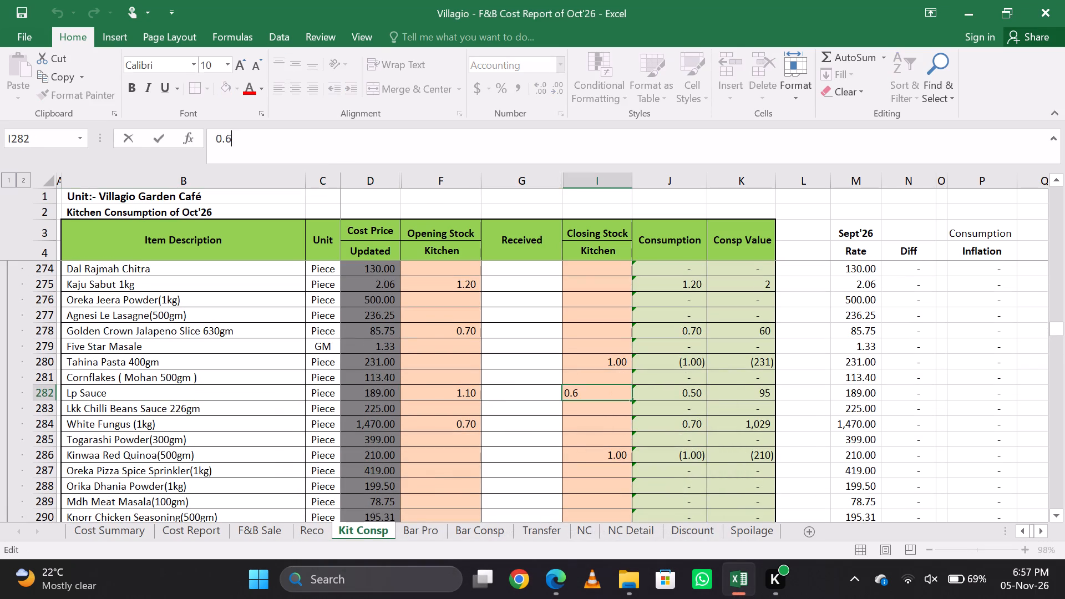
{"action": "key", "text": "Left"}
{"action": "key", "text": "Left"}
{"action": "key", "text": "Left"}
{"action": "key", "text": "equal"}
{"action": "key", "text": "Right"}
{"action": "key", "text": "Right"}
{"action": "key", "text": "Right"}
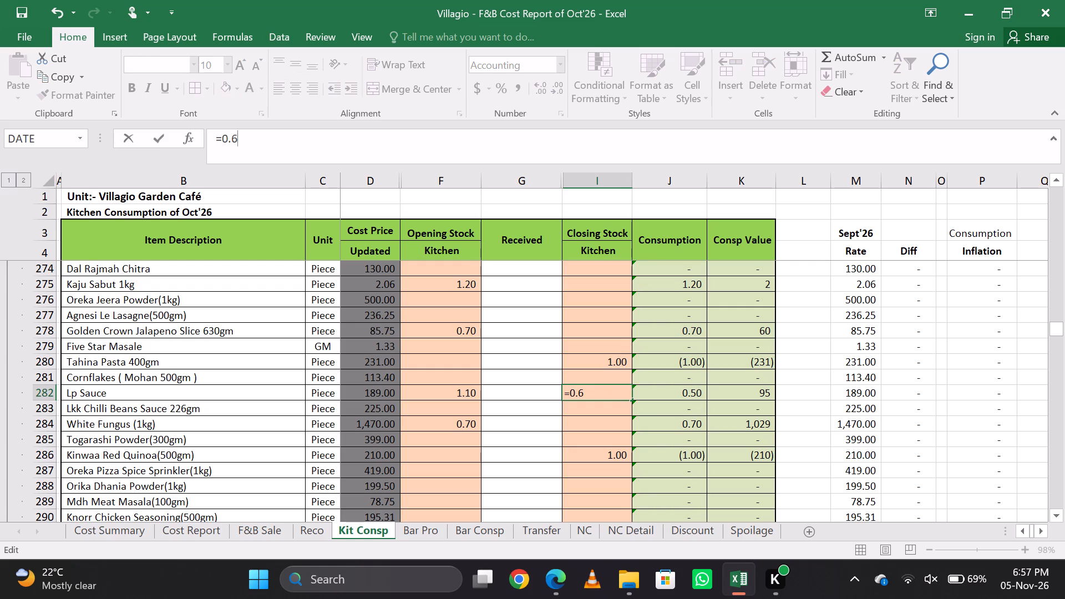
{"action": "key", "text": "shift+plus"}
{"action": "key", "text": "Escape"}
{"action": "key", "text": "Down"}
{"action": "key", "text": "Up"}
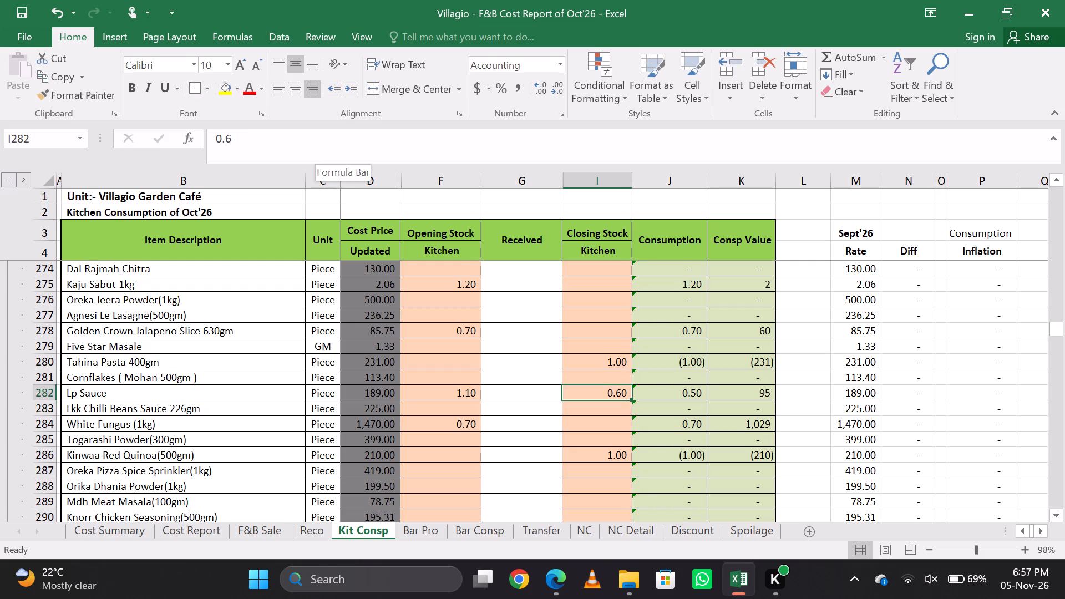
Search for "dark so" and change the closing stock of Premium Dark Soya Sauce(500ml) to the formula =0.4+1.2.
{"action": "key", "text": "ctrl+f"}
{"action": "type", "text": "dark so"}
{"action": "key", "text": "Return"}
{"action": "key", "text": "Escape"}
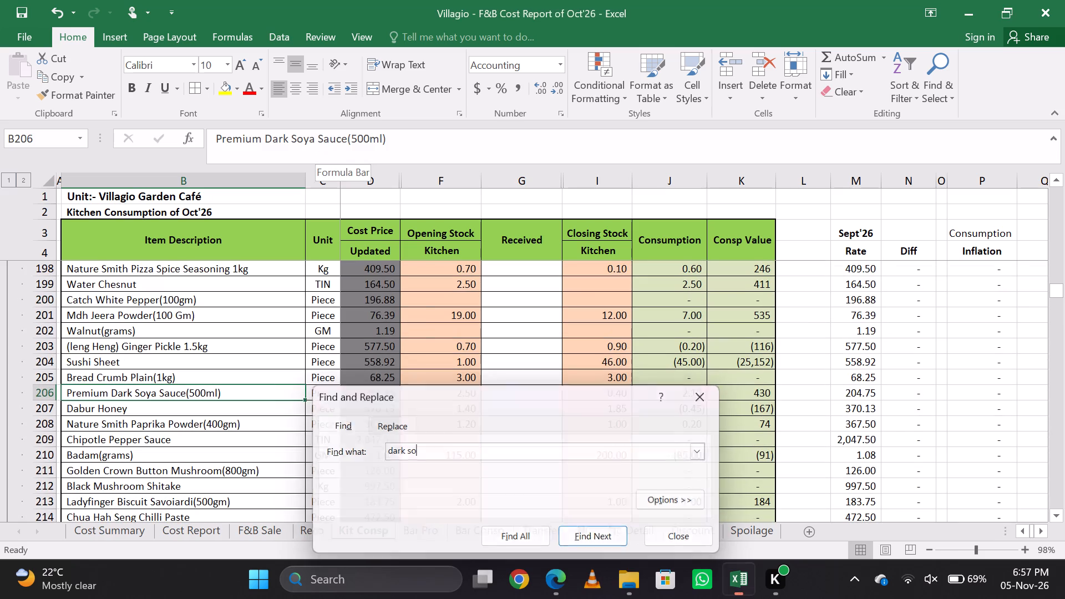
{"action": "key", "text": "Right"}
{"action": "key", "text": "Right"}
{"action": "key", "text": "Right"}
{"action": "key", "text": "Right"}
{"action": "key", "text": "Right"}
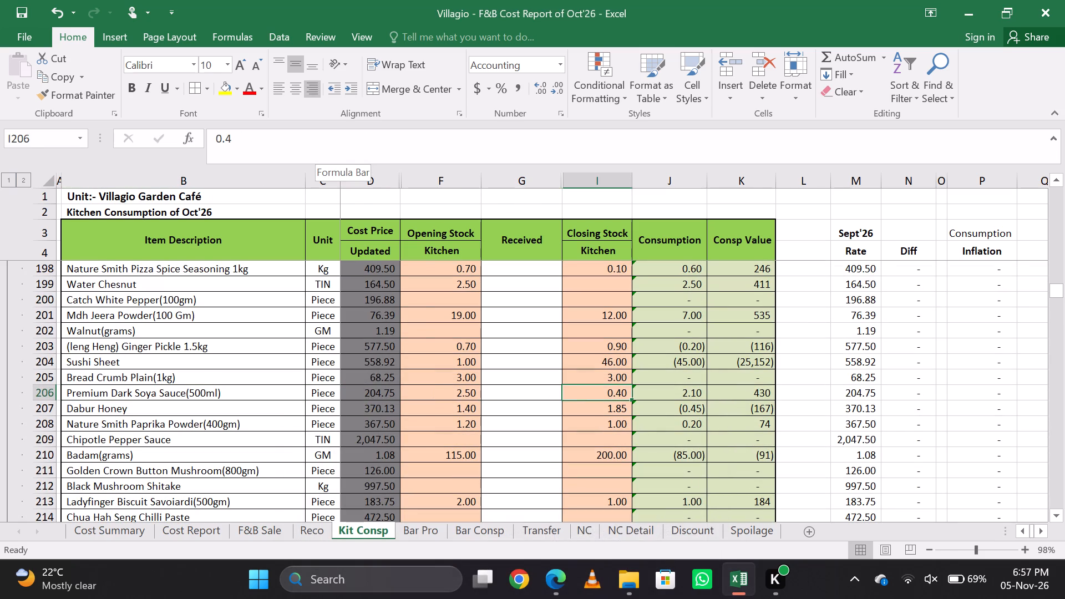
{"action": "left_click", "coordinate": [329, 148]}
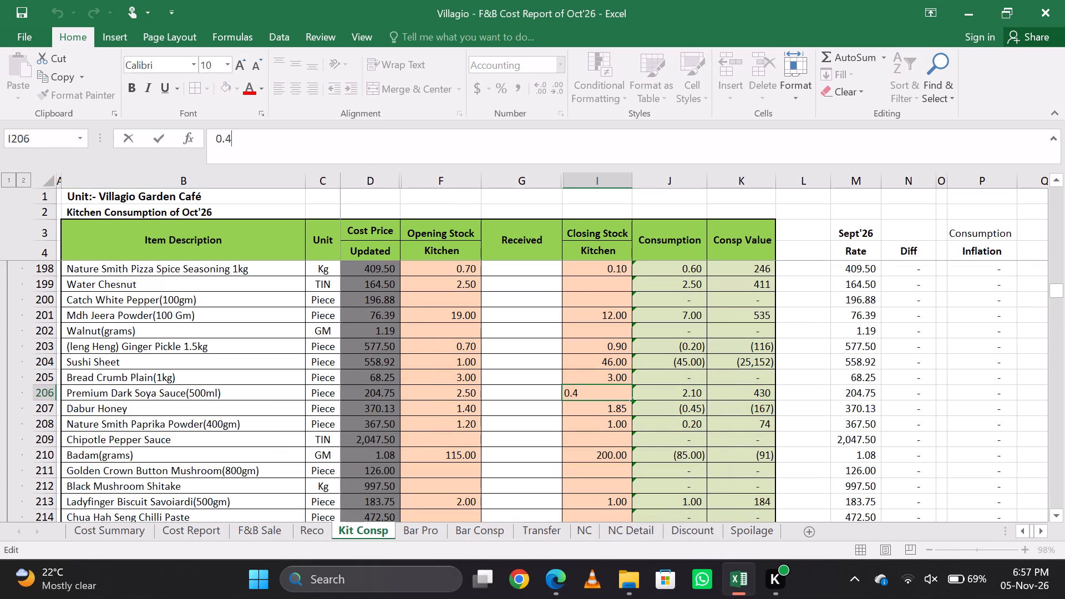
{"action": "key", "text": "shift+plus"}
{"action": "type", "text": "1."}
{"action": "key", "text": "1"}
{"action": "key", "text": "BackSpace"}
{"action": "key", "text": "2"}
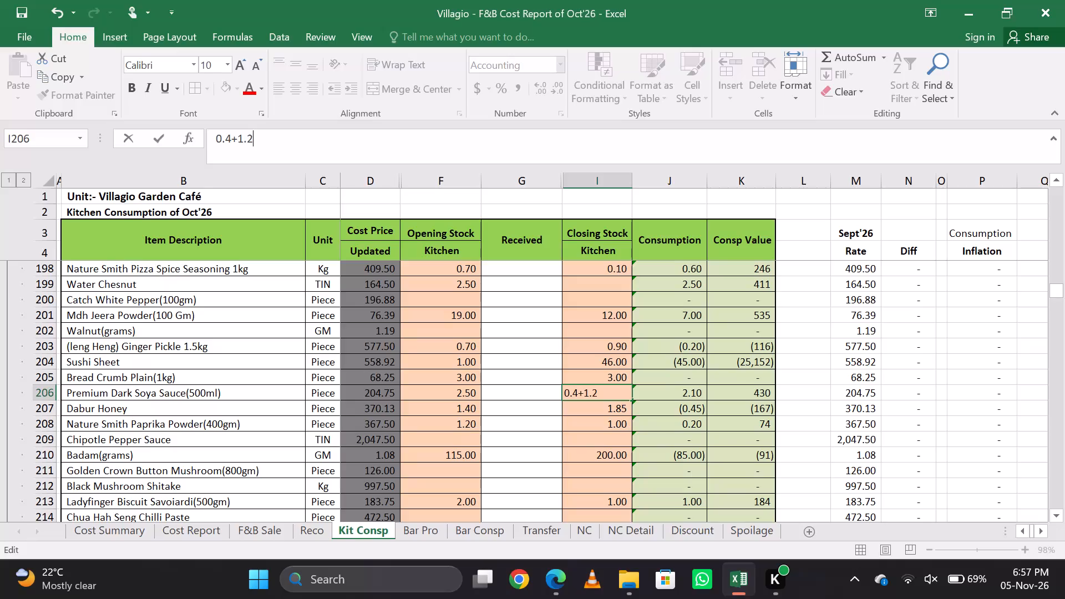
{"action": "key", "text": "Left"}
{"action": "key", "text": "Left"}
{"action": "key", "text": "Left"}
{"action": "key", "text": "Left"}
{"action": "key", "text": "Left"}
{"action": "key", "text": "Left"}
{"action": "key", "text": "Left"}
{"action": "key", "text": "Left"}
{"action": "key", "text": "Left"}
{"action": "key", "text": "Left"}
{"action": "key", "text": "Left"}
{"action": "key", "text": "Left"}
{"action": "key", "text": "Left"}
{"action": "key", "text": "Left"}
{"action": "key", "text": "equal"}
{"action": "key", "text": "Return"}
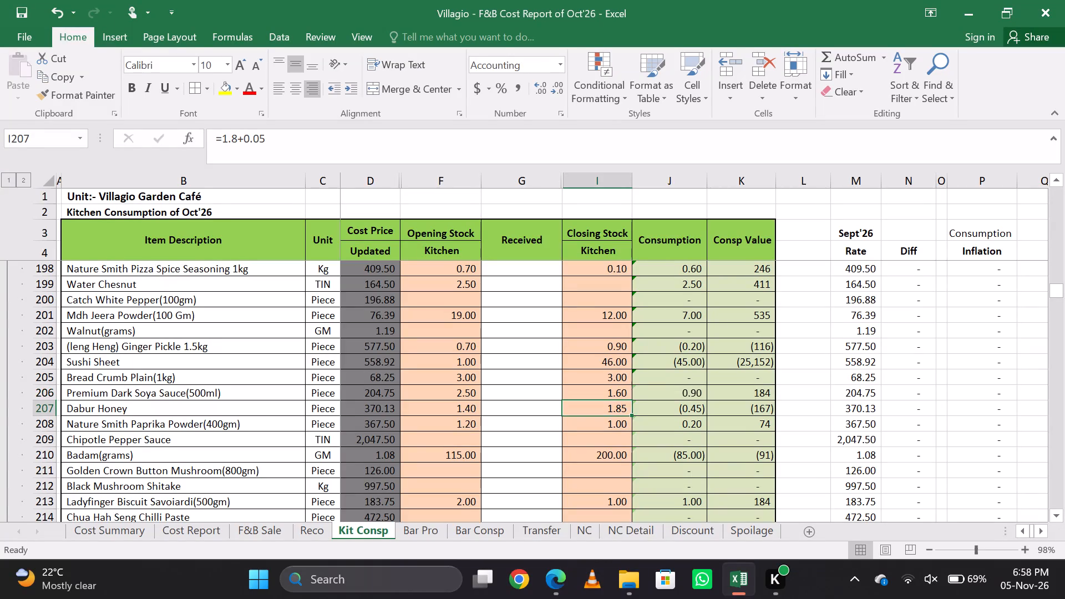
Search for "water c" and enter the closing stock of Water Chesnut.
{"action": "key", "text": "ctrl+f"}
{"action": "key", "text": "BackSpace"}
{"action": "key", "text": "BackSpace"}
{"action": "key", "text": "BackSpace"}
{"action": "key", "text": "BackSpace"}
{"action": "key", "text": "BackSpace"}
{"action": "key", "text": "BackSpace"}
{"action": "key", "text": "BackSpace"}
{"action": "key", "text": "BackSpace"}
{"action": "key", "text": "BackSpace"}
{"action": "key", "text": "BackSpace"}
{"action": "key", "text": "BackSpace"}
{"action": "key", "text": "BackSpace"}
{"action": "key", "text": "BackSpace"}
{"action": "key", "text": "BackSpace"}
{"action": "key", "text": "BackSpace"}
{"action": "key", "text": "BackSpace"}
{"action": "key", "text": "BackSpace"}
{"action": "key", "text": "BackSpace"}
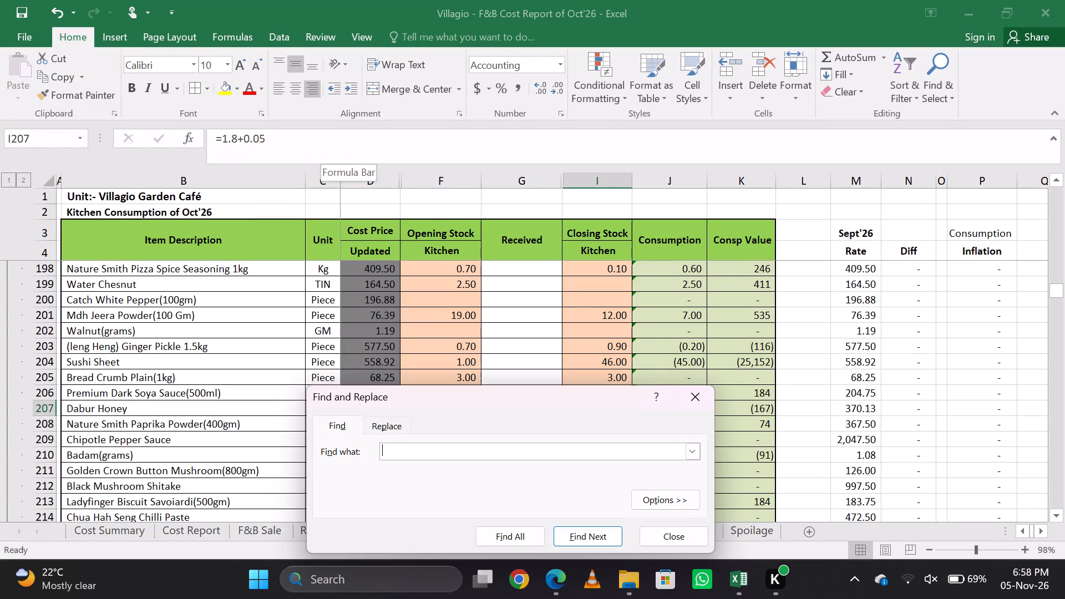
{"action": "type", "text": "water c"}
{"action": "key", "text": "Return"}
{"action": "key", "text": "Escape"}
{"action": "key", "text": "Right"}
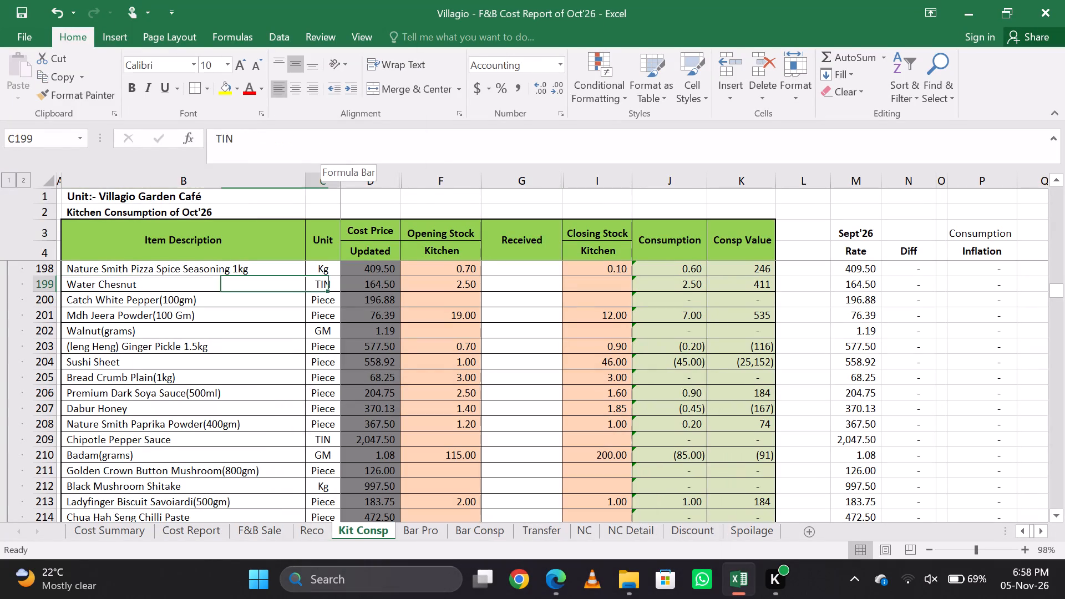
{"action": "key", "text": "Right"}
{"action": "key", "text": "Right"}
{"action": "key", "text": "Right"}
{"action": "key", "text": "Right"}
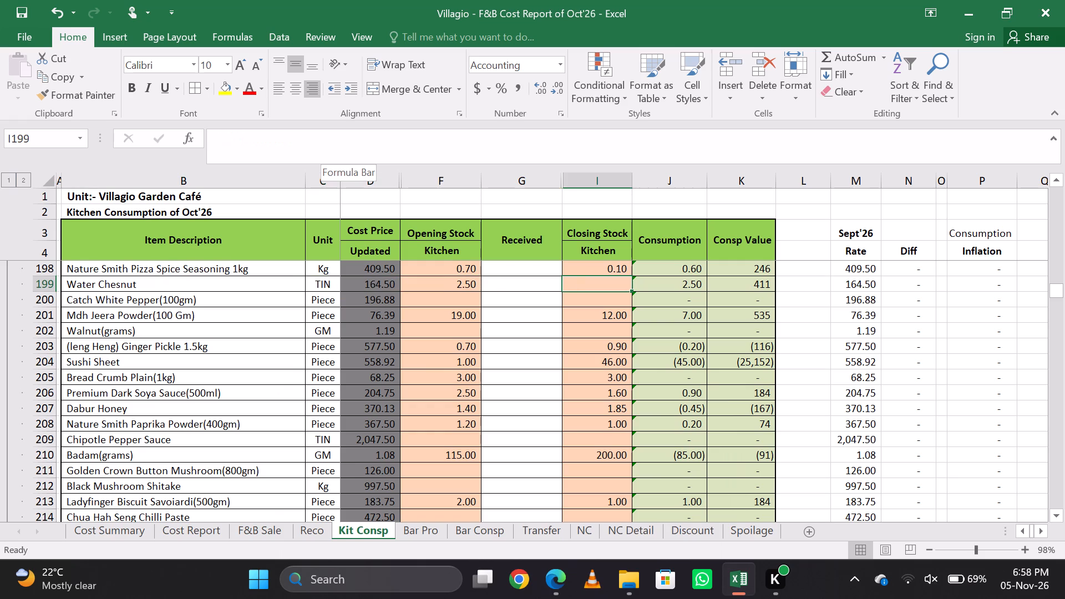
{"action": "type", "text": ".2"}
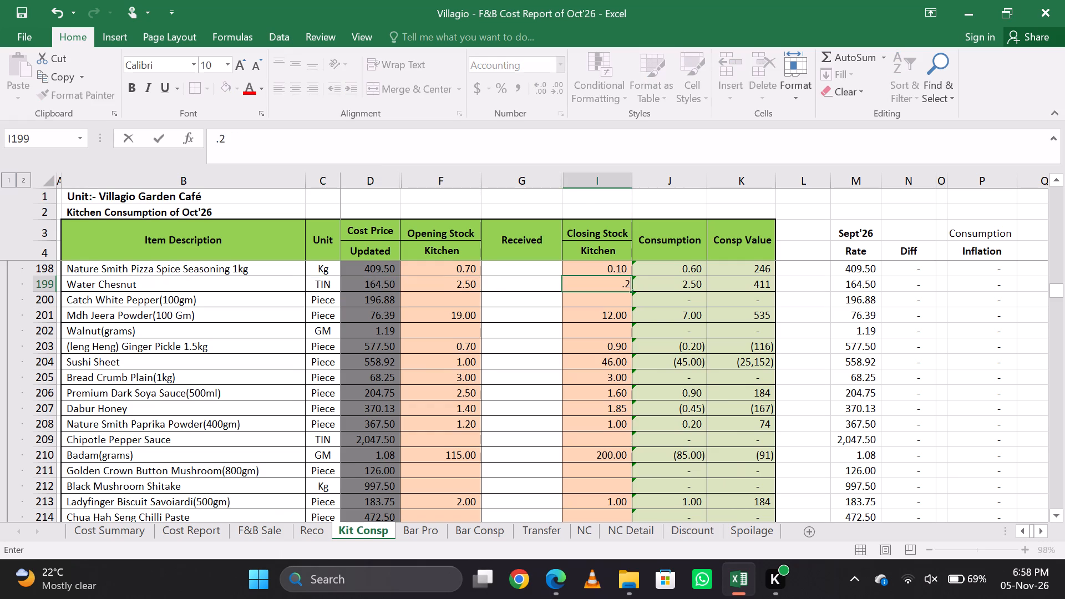
{"action": "key", "text": "BackSpace"}
{"action": "key", "text": "BackSpace"}
{"action": "key", "text": "BackSpace"}
{"action": "key", "text": "period"}
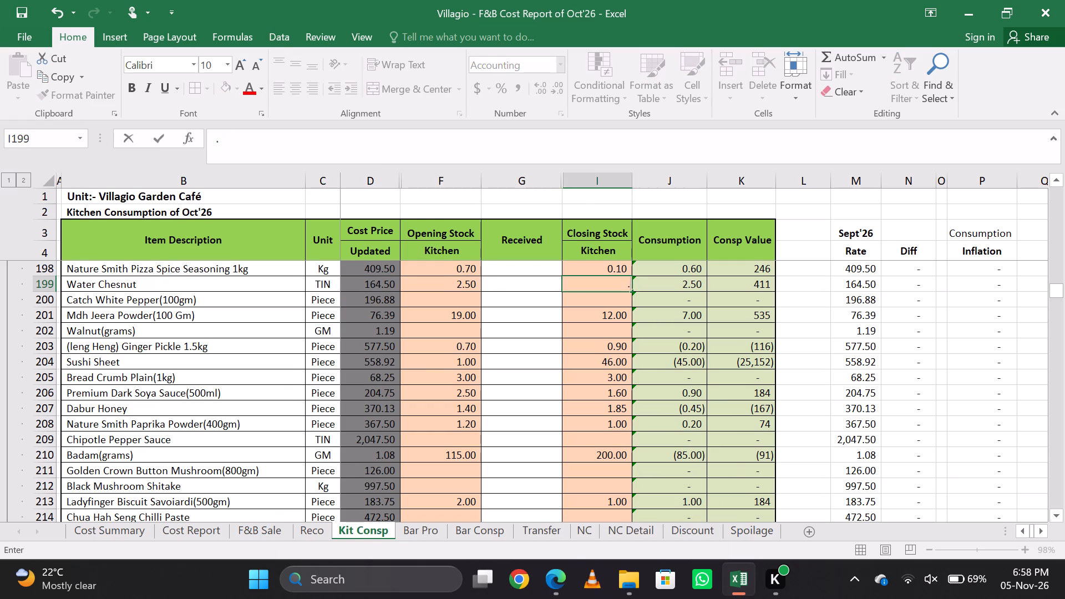
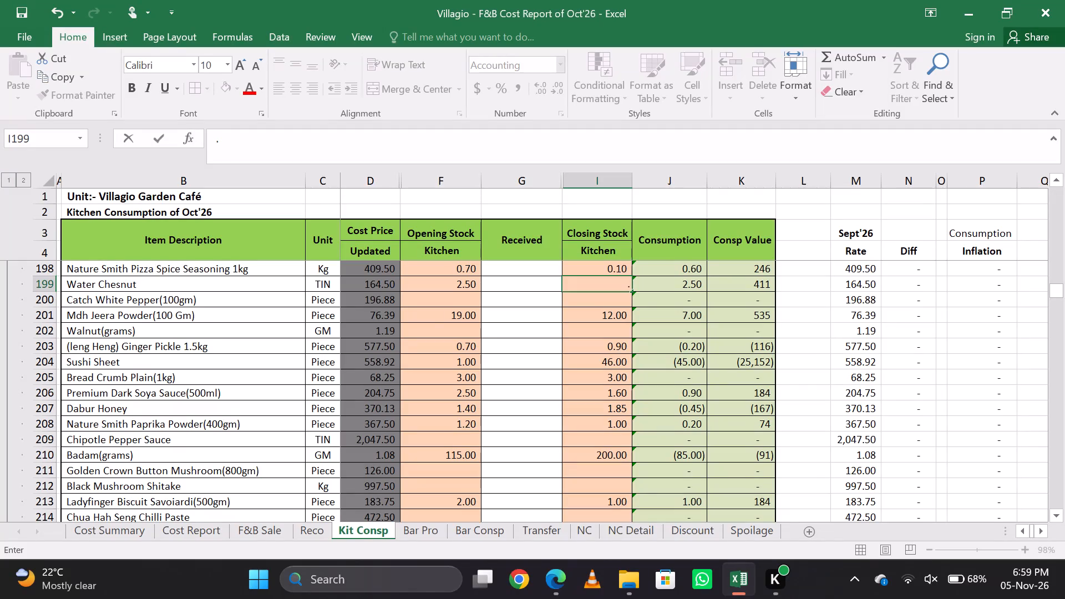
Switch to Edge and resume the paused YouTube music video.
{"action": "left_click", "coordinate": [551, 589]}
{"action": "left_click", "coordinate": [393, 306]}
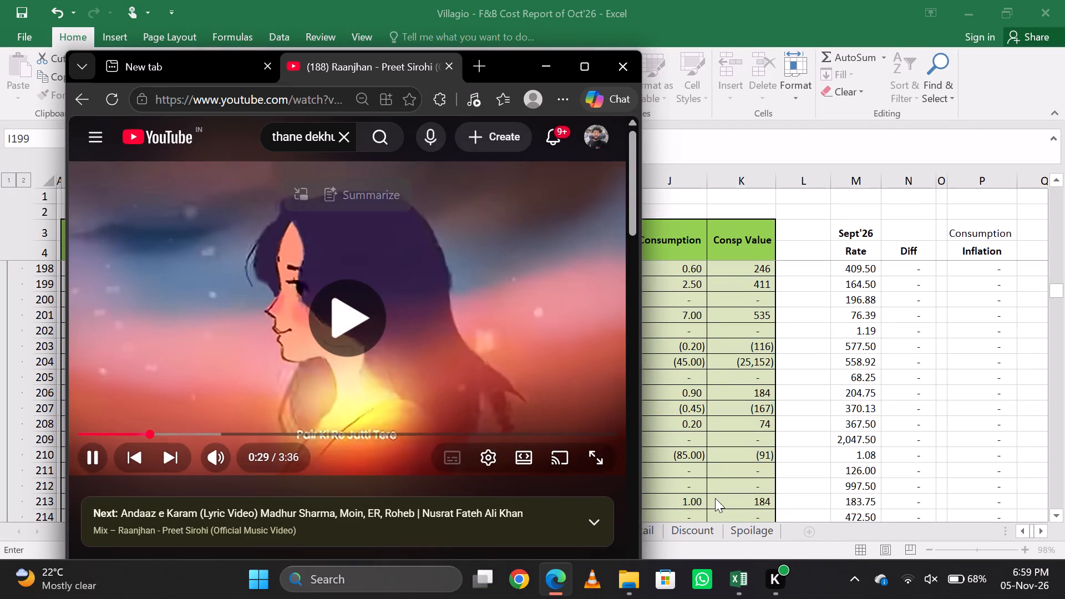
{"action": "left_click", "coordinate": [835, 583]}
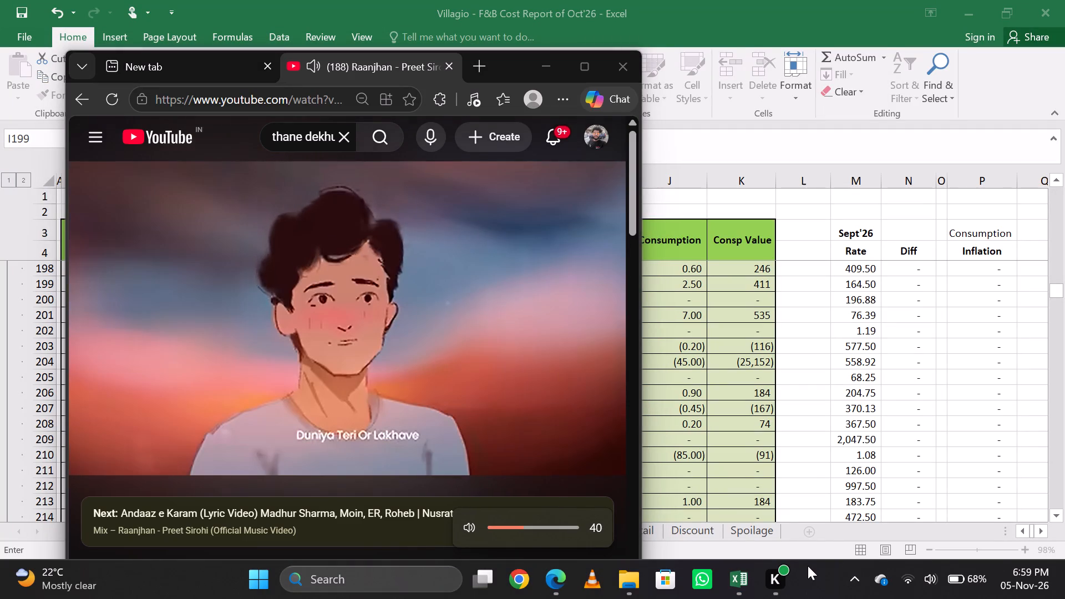
Switch back to Excel and undo the stray "." entry in the closing stock of Water Chesnut.
{"action": "left_click", "coordinate": [717, 408]}
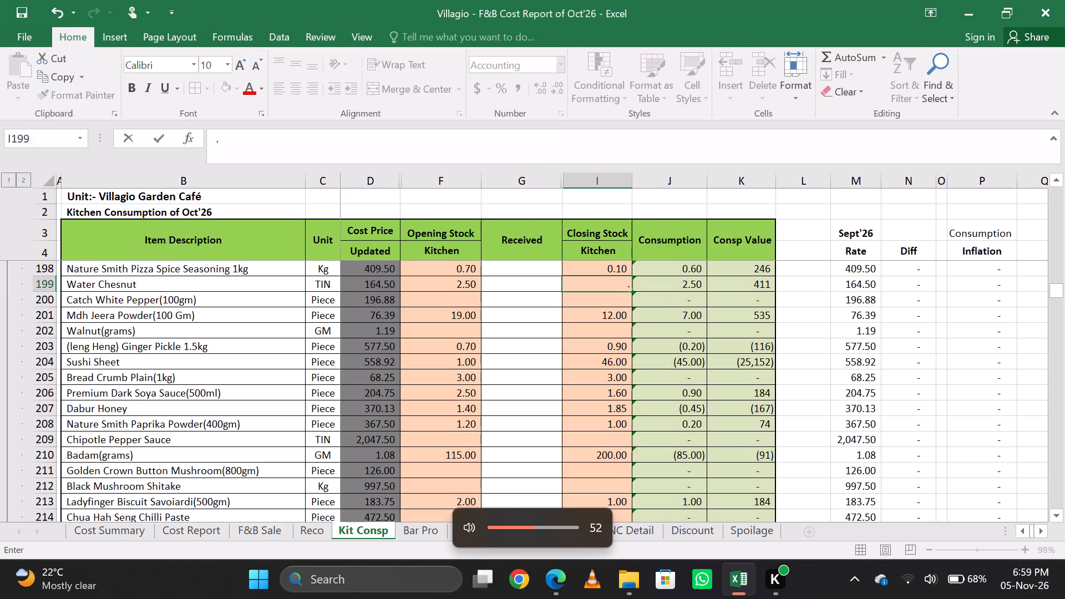
{"action": "left_click", "coordinate": [619, 397]}
{"action": "key", "text": "ctrl+z"}
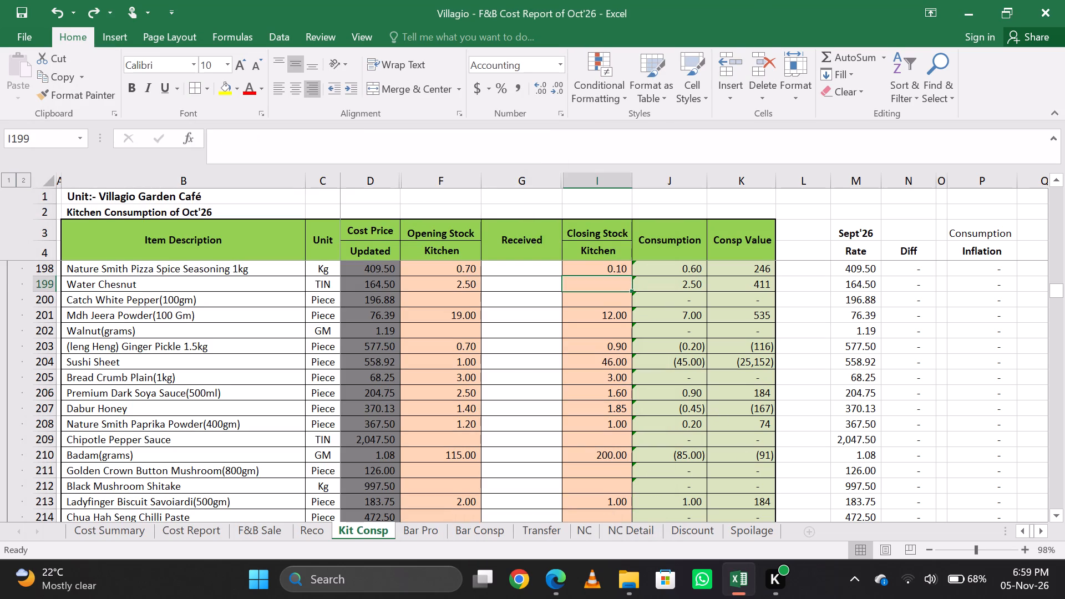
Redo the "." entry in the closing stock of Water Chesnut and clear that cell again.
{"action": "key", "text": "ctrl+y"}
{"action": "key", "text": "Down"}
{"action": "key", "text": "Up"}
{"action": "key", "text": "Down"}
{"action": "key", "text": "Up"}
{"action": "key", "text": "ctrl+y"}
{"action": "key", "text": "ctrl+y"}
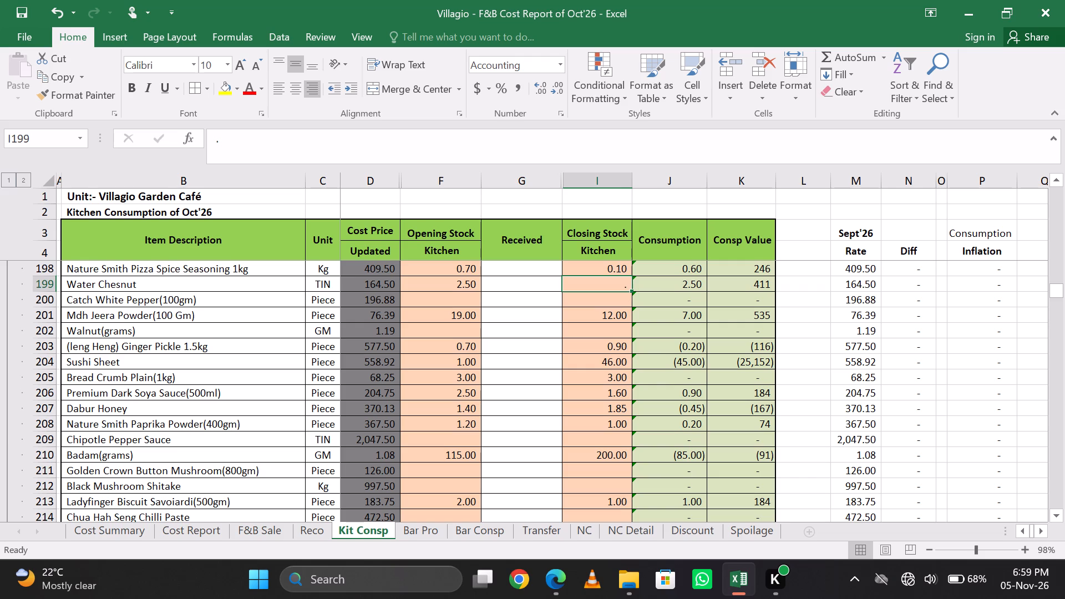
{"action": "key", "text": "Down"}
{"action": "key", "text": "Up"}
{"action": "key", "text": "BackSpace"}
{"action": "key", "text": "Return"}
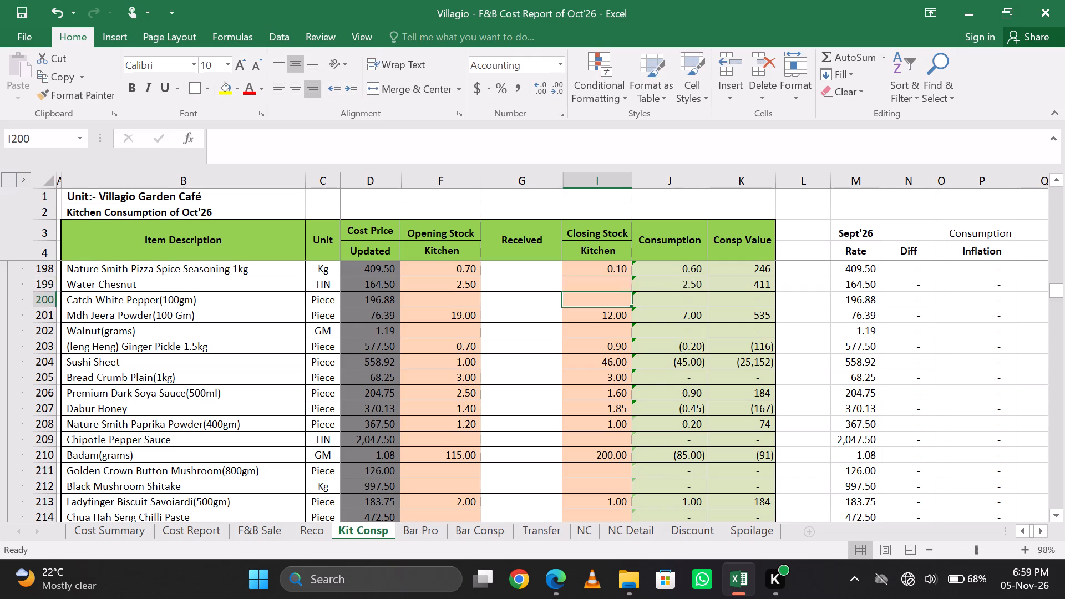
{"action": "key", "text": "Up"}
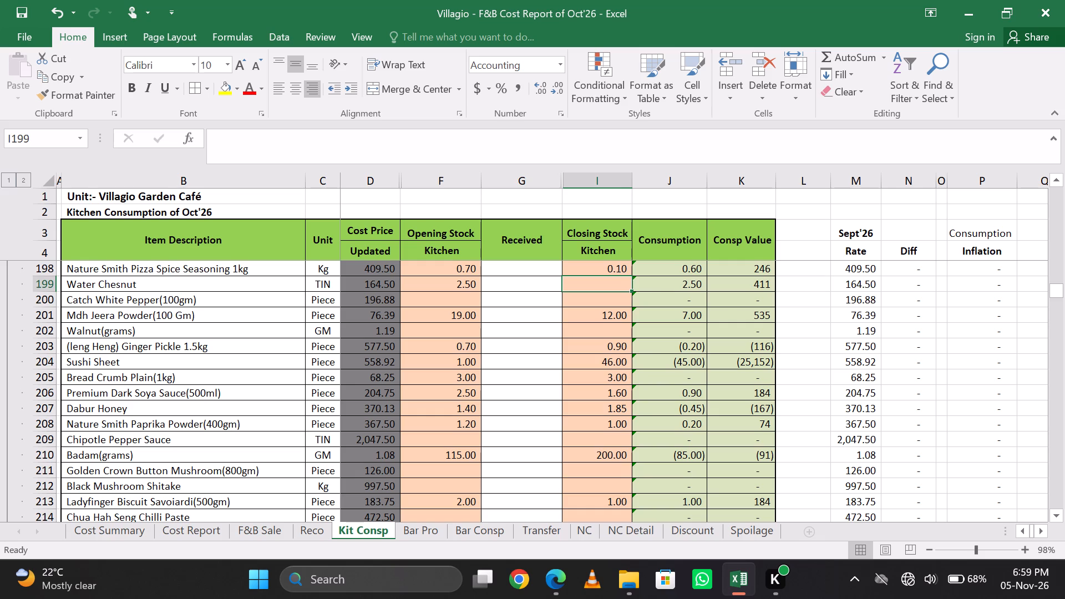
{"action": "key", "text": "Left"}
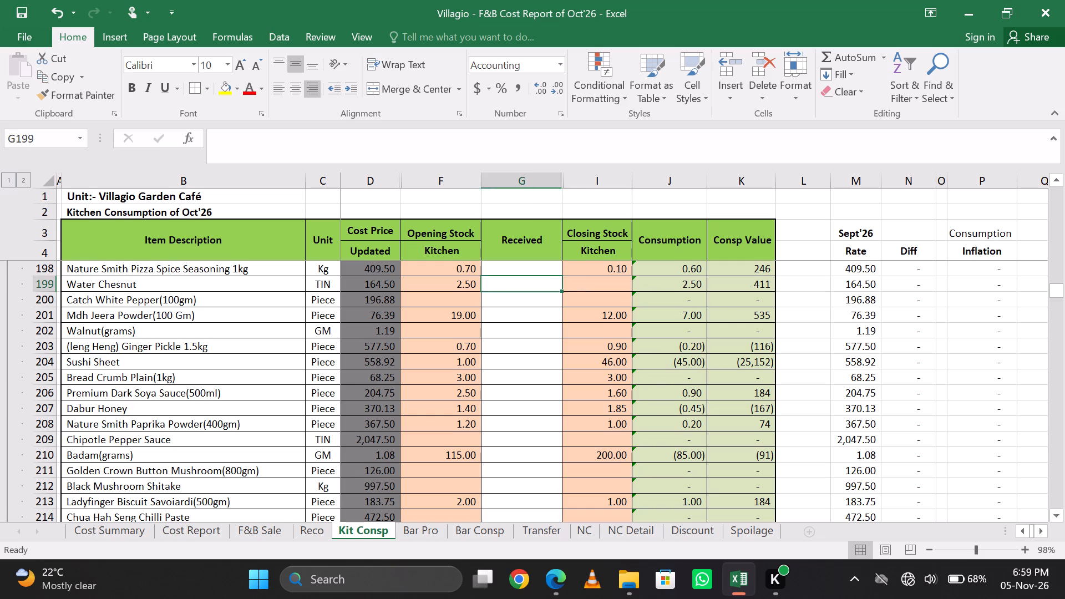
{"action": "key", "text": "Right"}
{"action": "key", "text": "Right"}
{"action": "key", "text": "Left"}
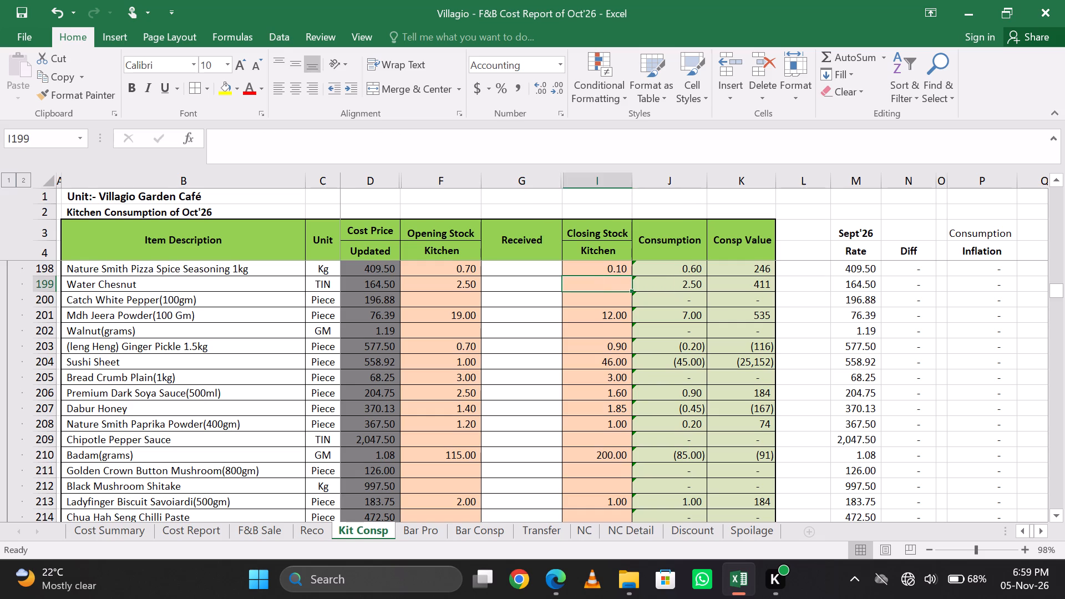
Enter 2 as the kitchen closing stock of Water Chesnut.
{"action": "key", "text": "Right"}
{"action": "key", "text": "Left"}
{"action": "key", "text": "Right"}
{"action": "key", "text": "Left"}
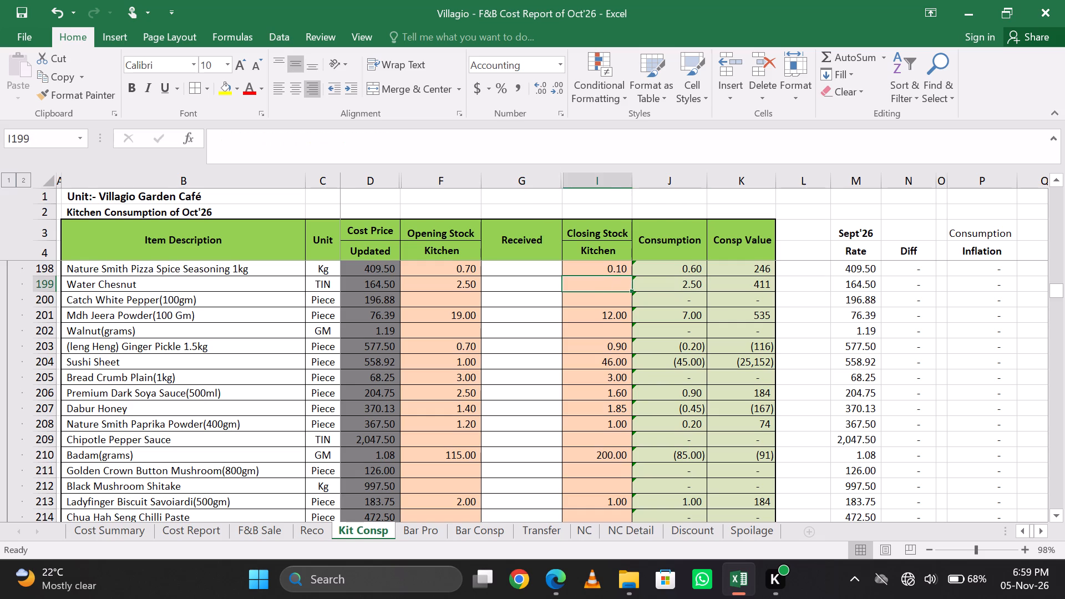
{"action": "key", "text": "2"}
{"action": "key", "text": "Return"}
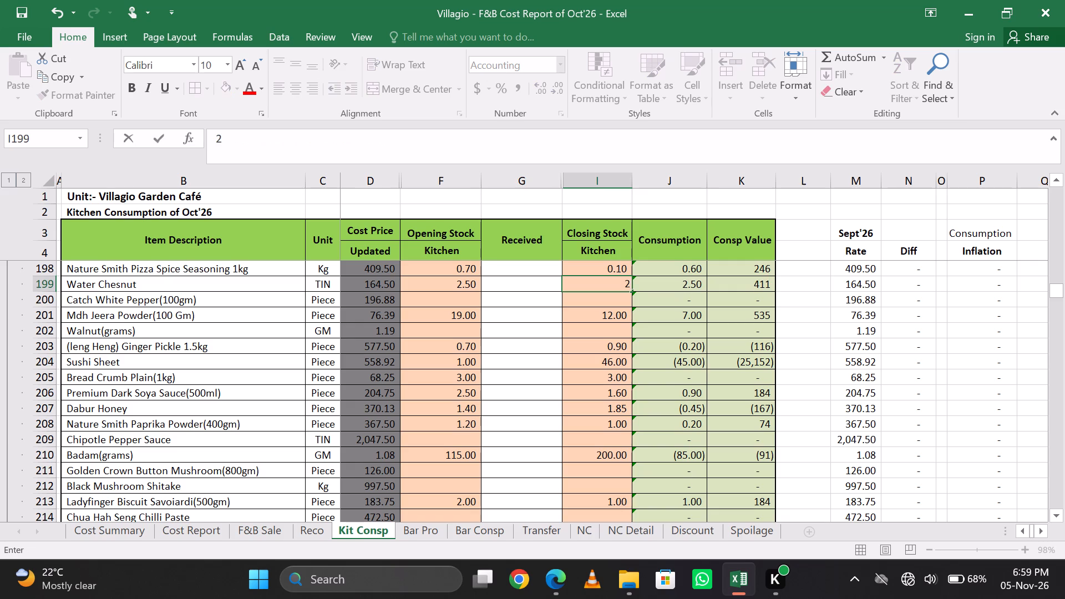
{"action": "key", "text": "Up"}
{"action": "key", "text": "Down"}
{"action": "key", "text": "Up"}
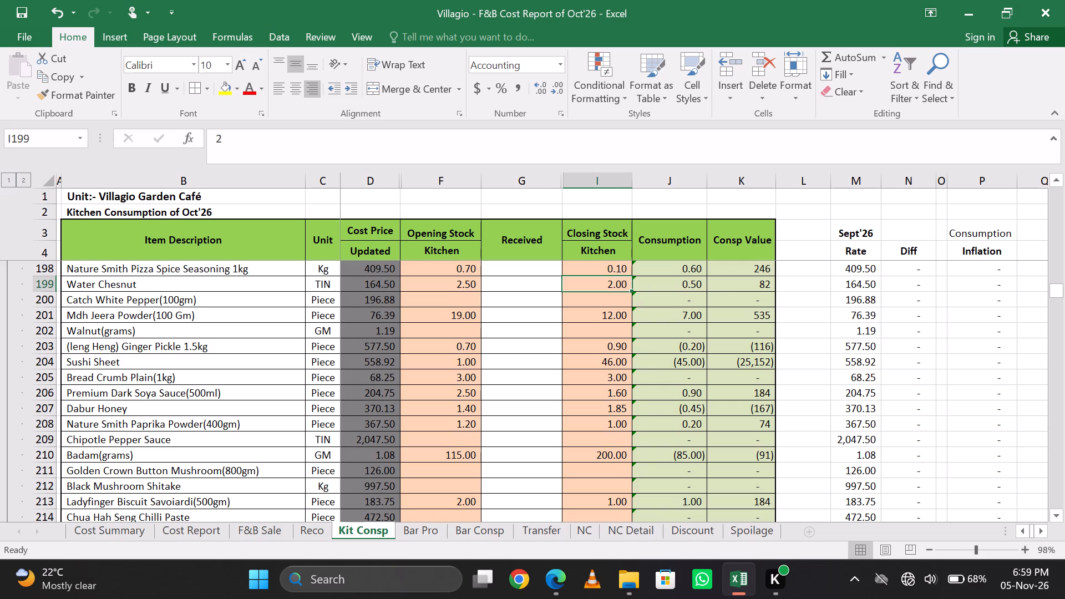
{"action": "key", "text": "Down"}
{"action": "key", "text": "Up"}
{"action": "key", "text": "Down"}
Search for "raja" and check the closing stock of Sriraja Chilli Sauce(793gm).
{"action": "key", "text": "ctrl+f"}
{"action": "type", "text": "rajs"}
{"action": "key", "text": "BackSpace"}
{"action": "key", "text": "a"}
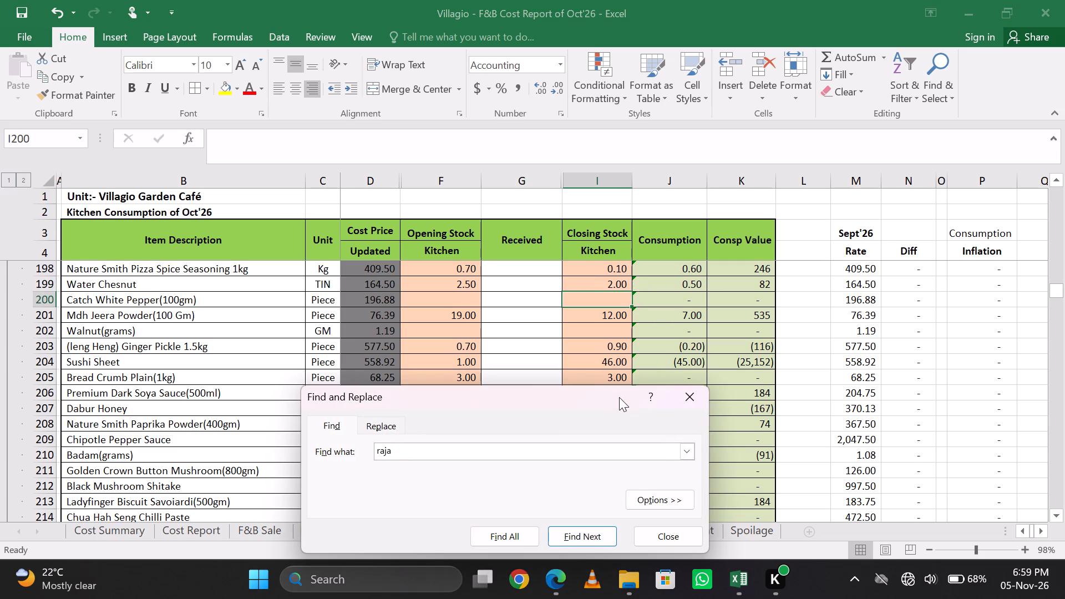
{"action": "key", "text": "Return"}
{"action": "key", "text": "Escape"}
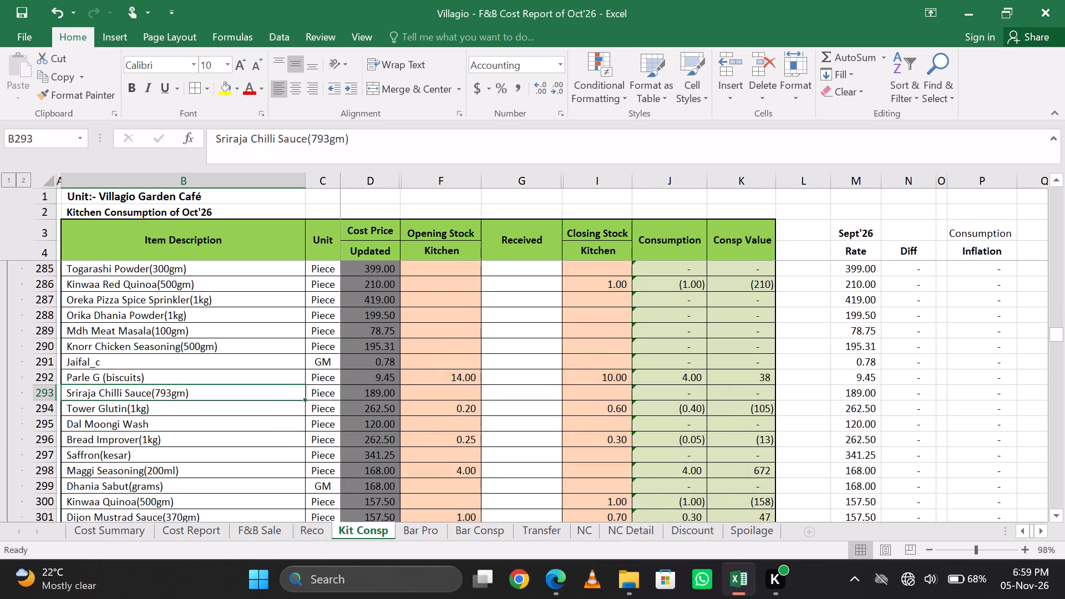
{"action": "key", "text": "Right"}
{"action": "key", "text": "Right"}
{"action": "key", "text": "Right"}
{"action": "key", "text": "Right"}
{"action": "key", "text": "Right"}
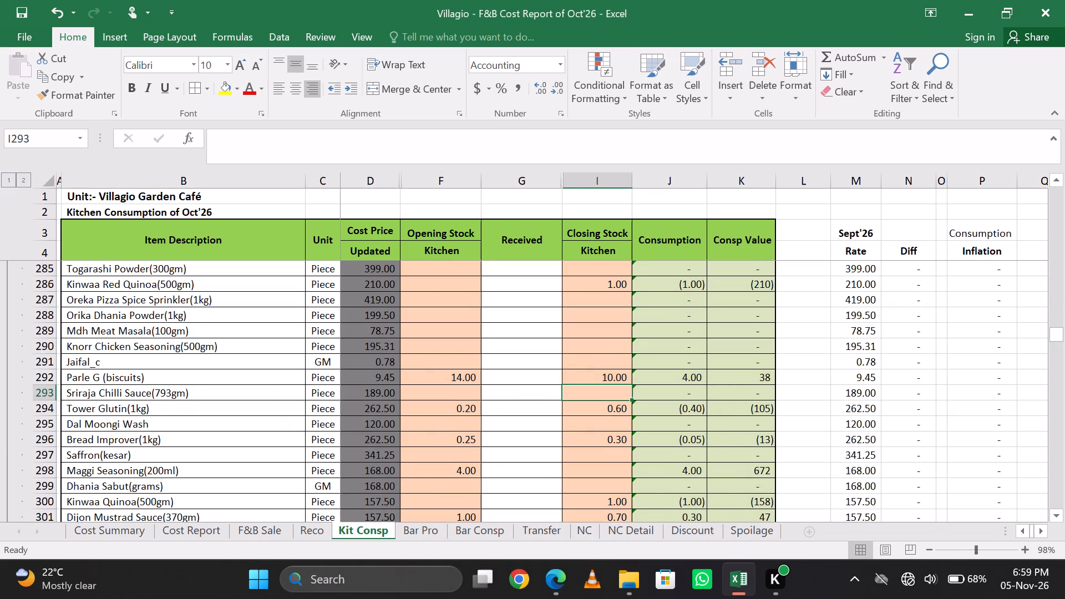
Find the next "raja" match and enter 4.2 as the closing stock of Sriraja Panich Chilli Sauce(570gm).
{"action": "key", "text": "ctrl+f"}
{"action": "key", "text": "Return"}
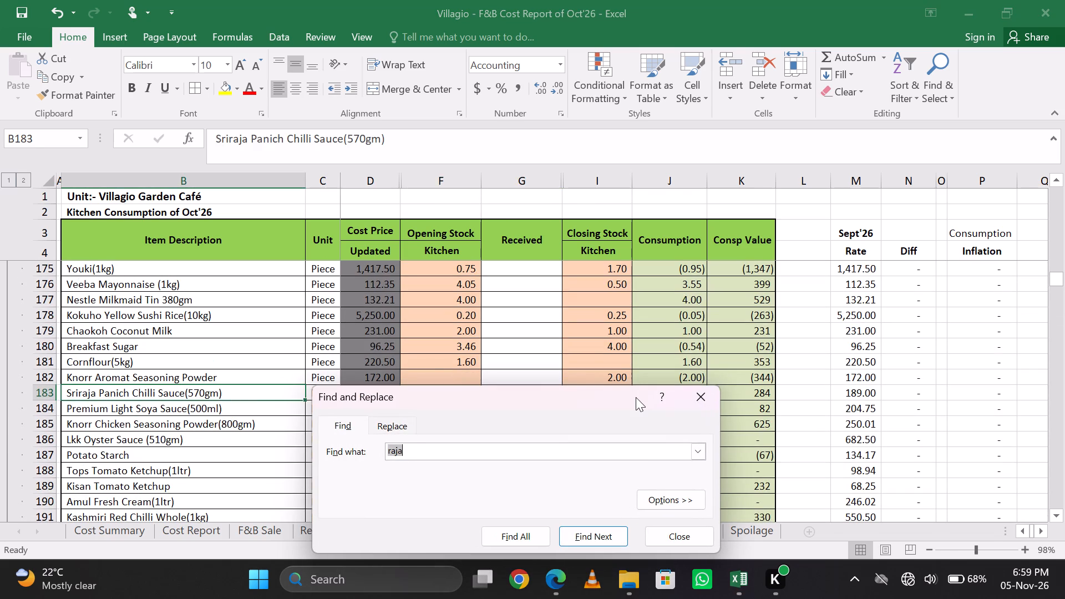
{"action": "key", "text": "Escape"}
{"action": "key", "text": "Right"}
{"action": "key", "text": "Right"}
{"action": "key", "text": "Right"}
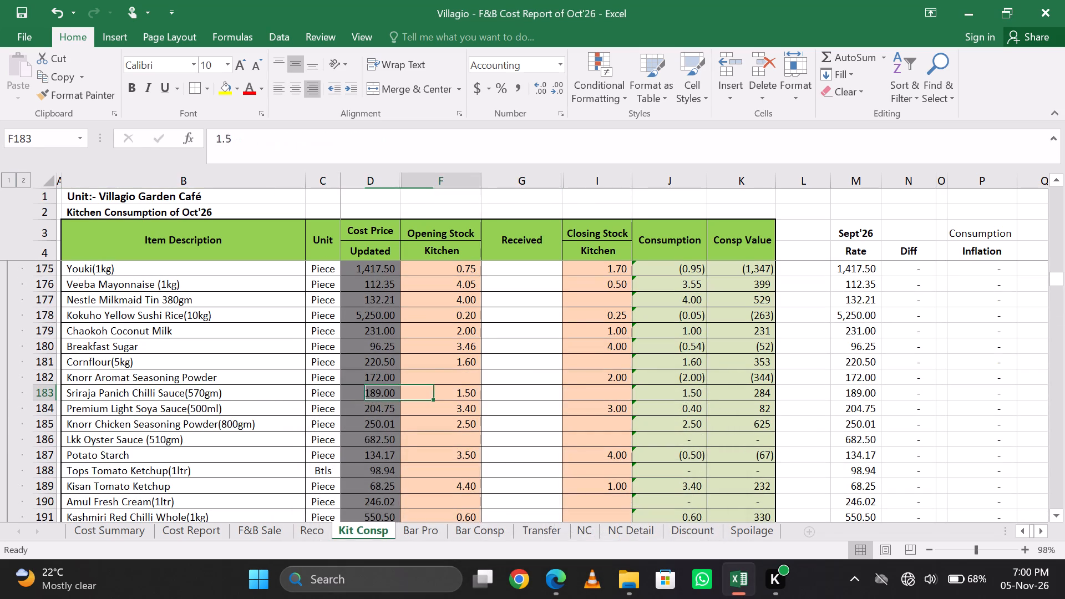
{"action": "key", "text": "Right"}
{"action": "key", "text": "Right"}
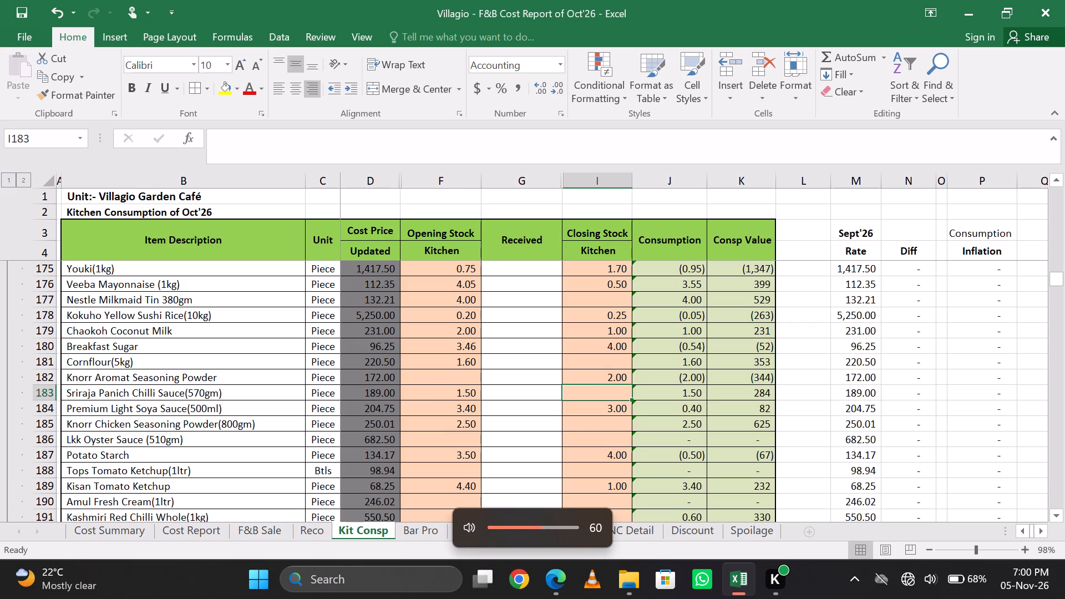
{"action": "key", "text": "Down"}
{"action": "key", "text": "Up"}
{"action": "key", "text": "Down"}
{"action": "key", "text": "Up"}
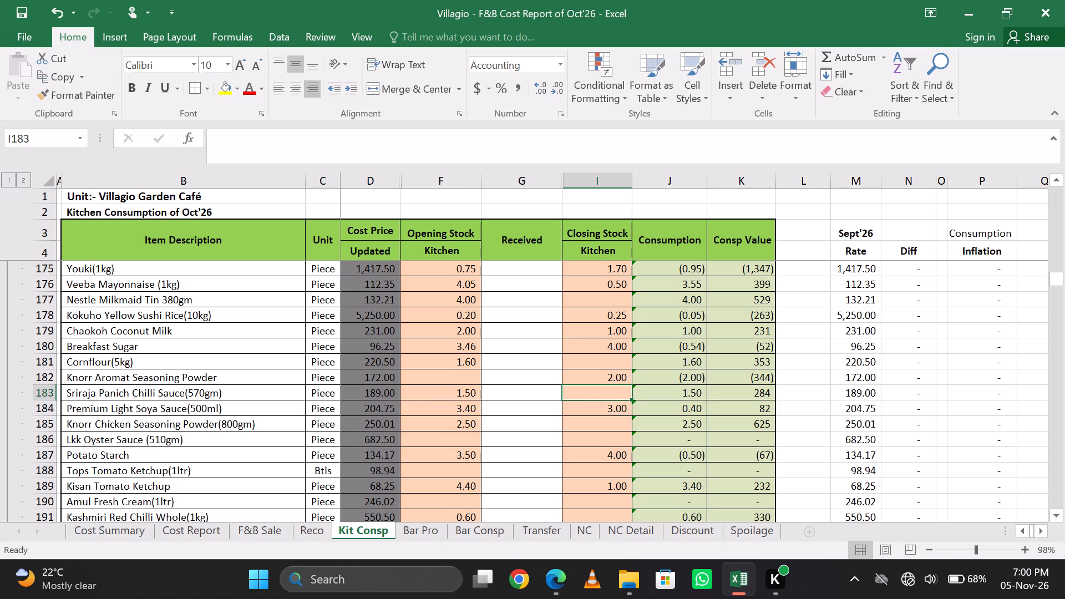
{"action": "key", "text": "Down"}
{"action": "key", "text": "Up"}
{"action": "key", "text": "Down"}
{"action": "key", "text": "Up"}
{"action": "type", "text": "3.7"}
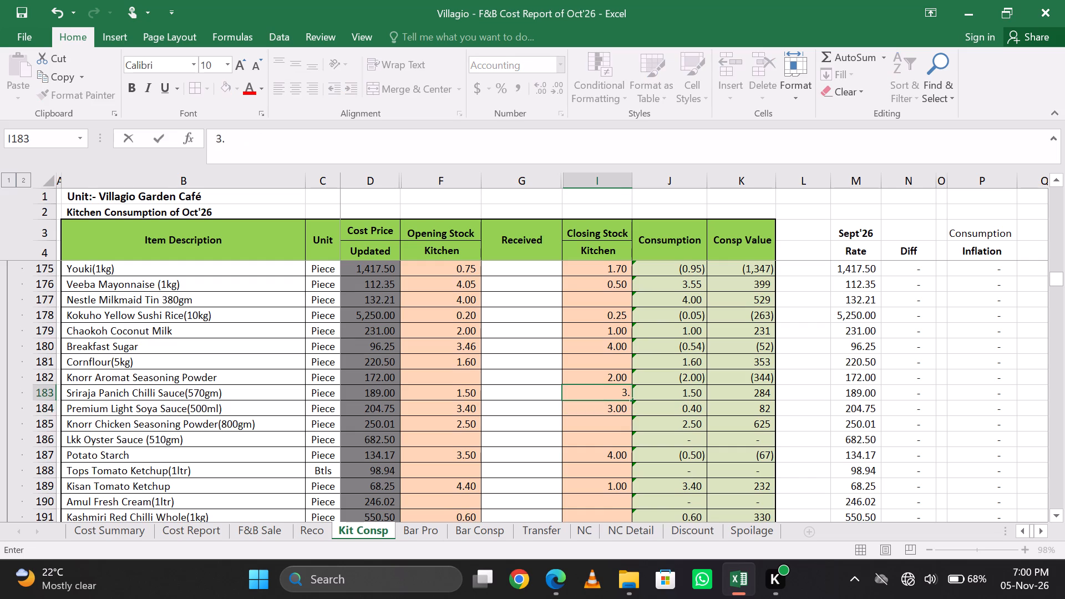
{"action": "key", "text": "BackSpace"}
{"action": "key", "text": "BackSpace"}
{"action": "key", "text": "BackSpace"}
{"action": "type", "text": "4.3"}
{"action": "key", "text": "BackSpace"}
{"action": "key", "text": "2"}
{"action": "key", "text": "BackSpace"}
{"action": "key", "text": "2"}
{"action": "key", "text": "Return"}
{"action": "key", "text": "Up"}
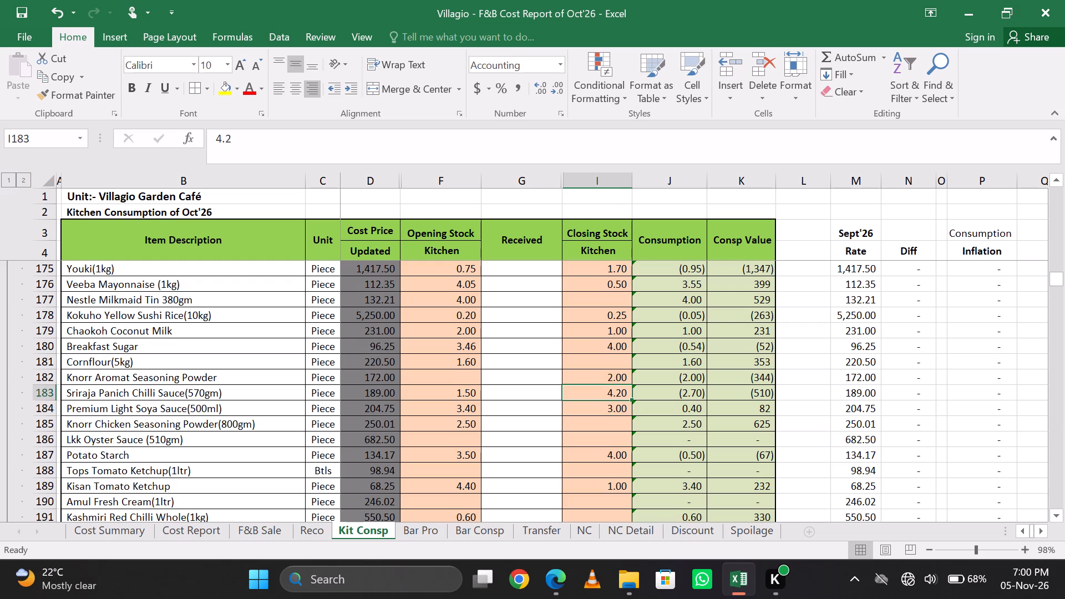
{"action": "key", "text": "Down"}
{"action": "key", "text": "Up"}
{"action": "key", "text": "Down"}
{"action": "key", "text": "Up"}
Search for "kore" and enter 0.3 as the closing stock of Korean Sauce.
{"action": "key", "text": "ctrl+f"}
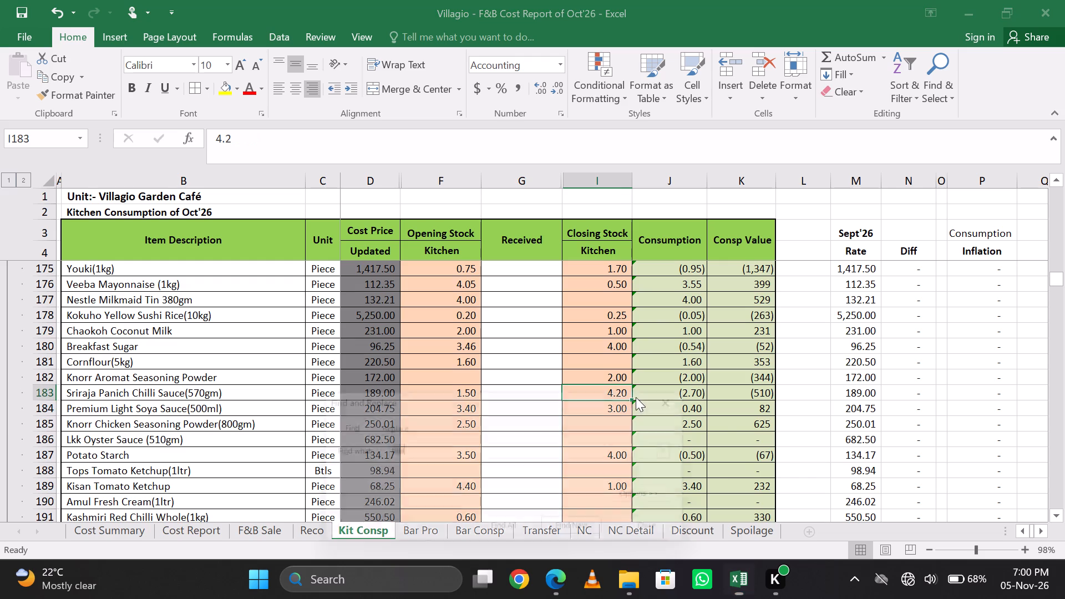
{"action": "type", "text": "kore"}
{"action": "key", "text": "Return"}
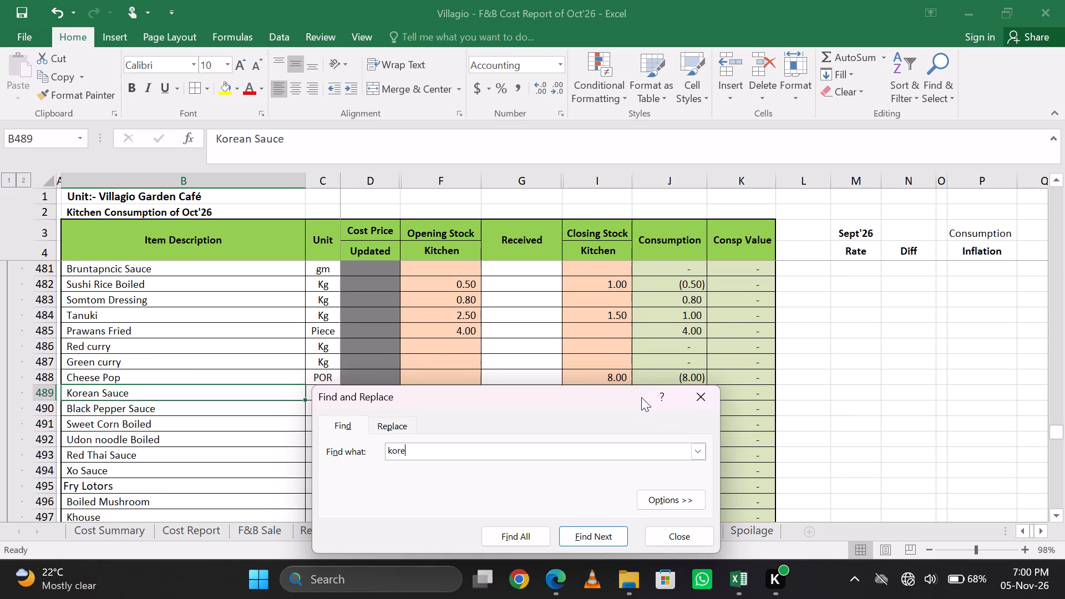
{"action": "key", "text": "Return"}
{"action": "key", "text": "Return"}
{"action": "key", "text": "Escape"}
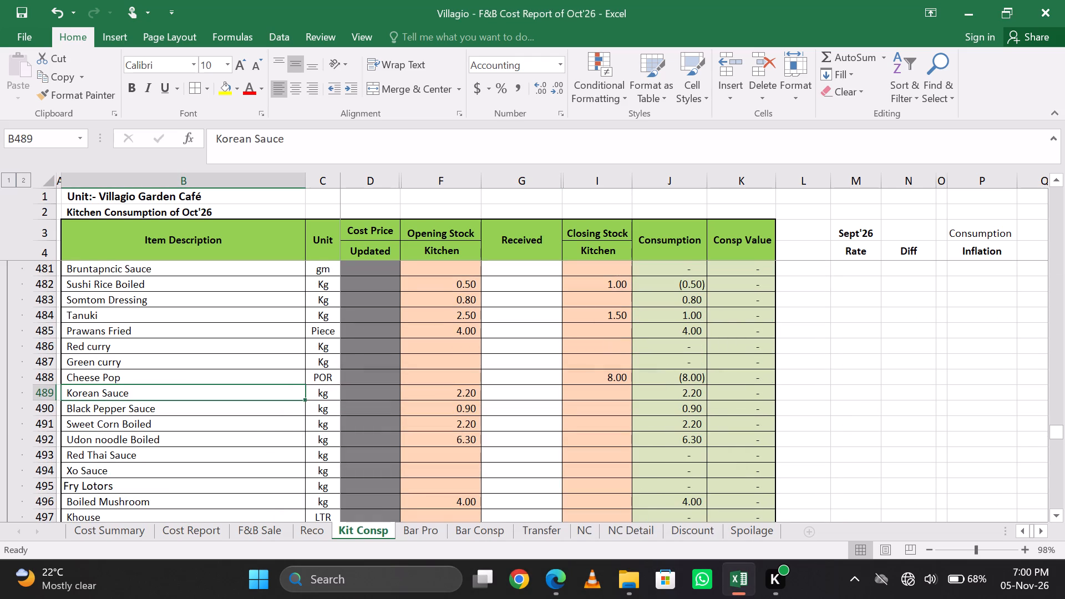
{"action": "key", "text": "Right"}
{"action": "key", "text": "Right"}
{"action": "key", "text": "Right"}
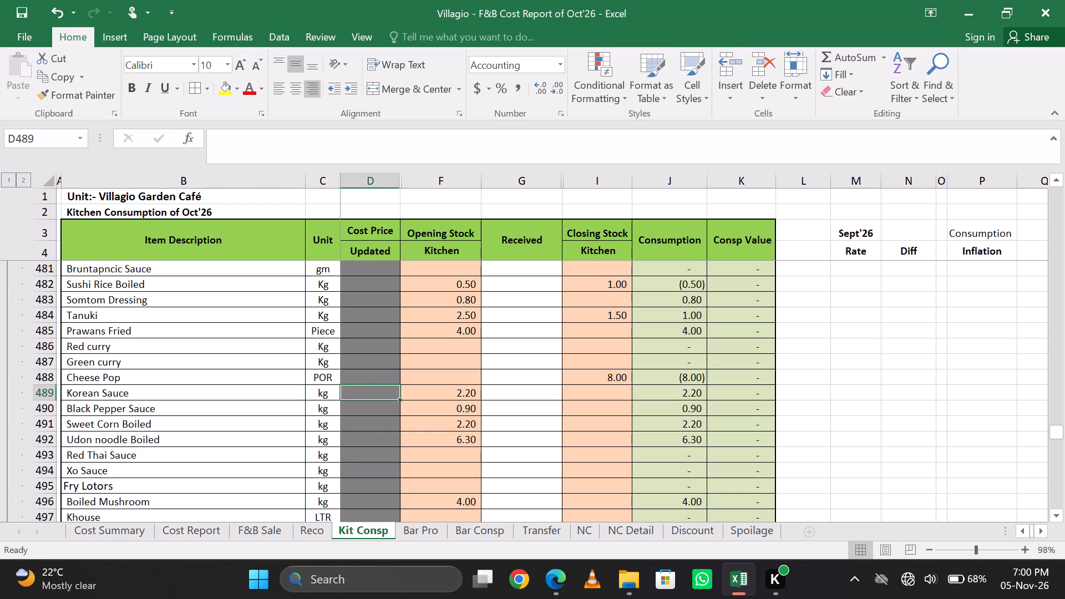
{"action": "key", "text": "Right"}
{"action": "key", "text": "Right"}
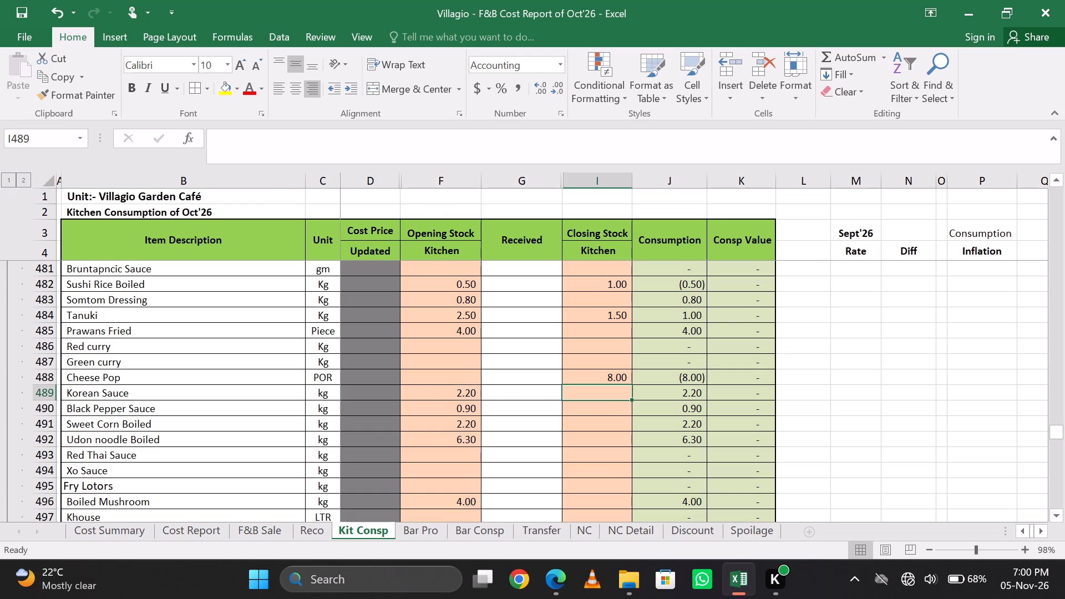
{"action": "type", "text": ".3"}
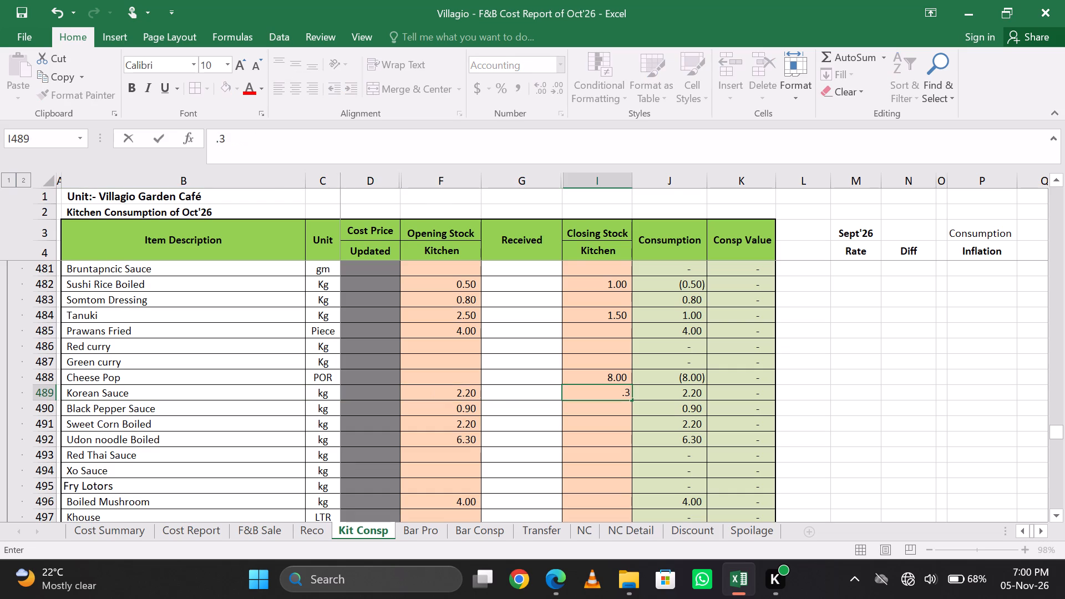
{"action": "key", "text": "Return"}
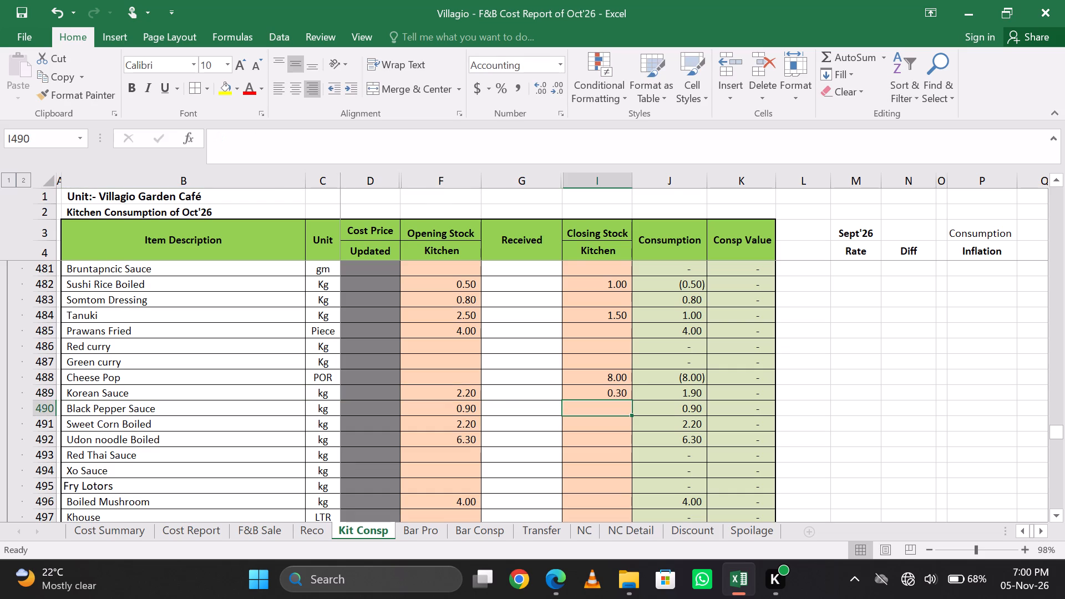
Search for "light s" and extend the closing stock formula of Premium Light Soya Sauce(500ml) with a trailing plus sign.
{"action": "key", "text": "ctrl+f"}
{"action": "type", "text": "light s"}
{"action": "key", "text": "Return"}
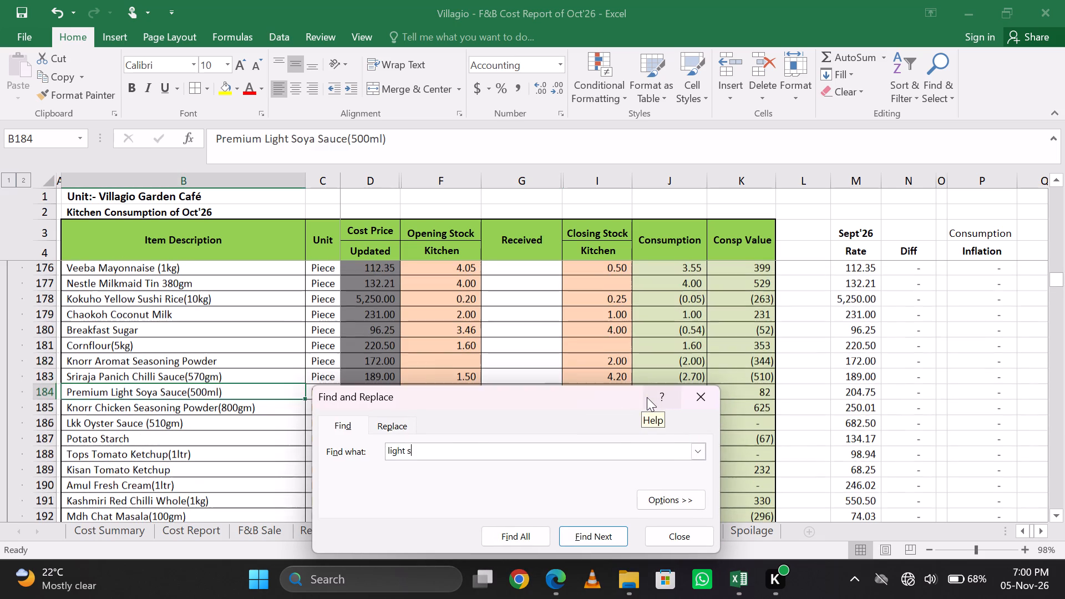
{"action": "key", "text": "Escape"}
{"action": "key", "text": "Right"}
{"action": "key", "text": "Right"}
{"action": "key", "text": "Right"}
{"action": "key", "text": "Right"}
{"action": "key", "text": "Right"}
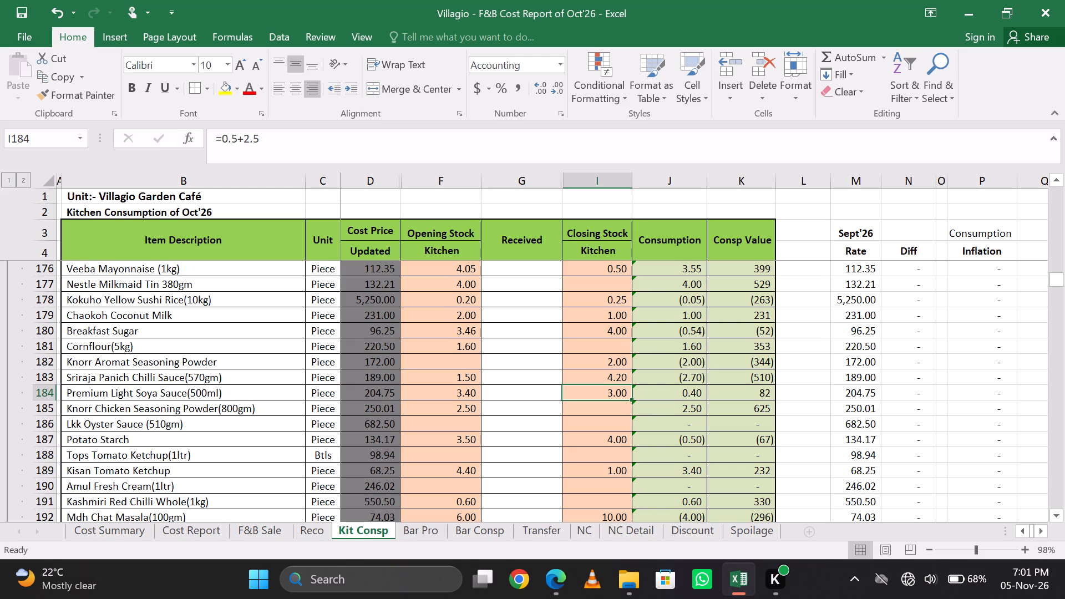
{"action": "key", "text": "Down"}
{"action": "key", "text": "Up"}
{"action": "key", "text": "Down"}
{"action": "key", "text": "Up"}
{"action": "key", "text": "Down"}
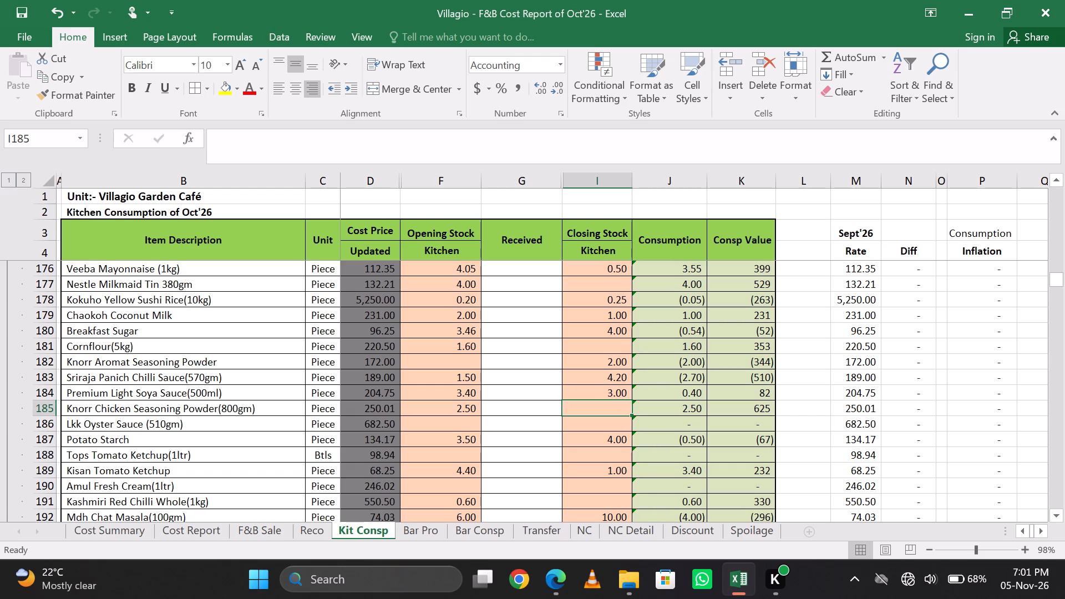
{"action": "key", "text": "Up"}
{"action": "left_click", "coordinate": [354, 153]}
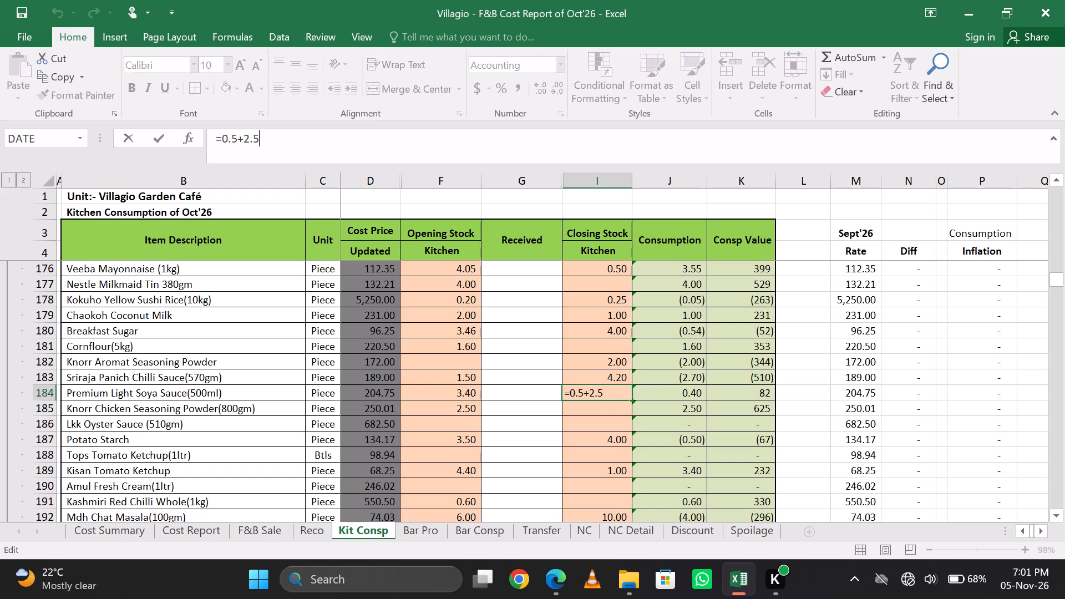
{"action": "key", "text": "shift+plus"}
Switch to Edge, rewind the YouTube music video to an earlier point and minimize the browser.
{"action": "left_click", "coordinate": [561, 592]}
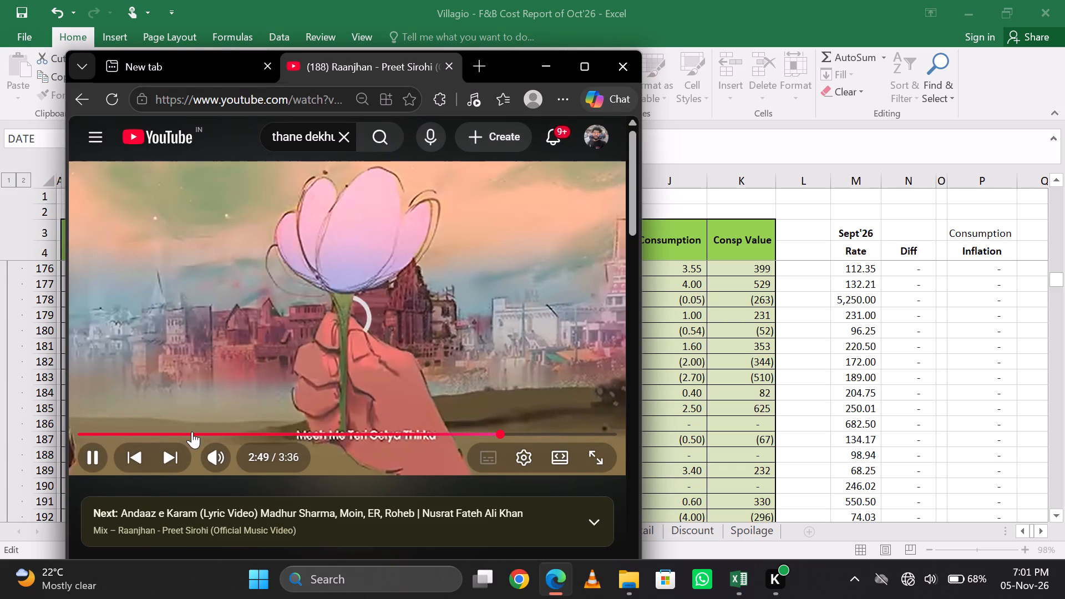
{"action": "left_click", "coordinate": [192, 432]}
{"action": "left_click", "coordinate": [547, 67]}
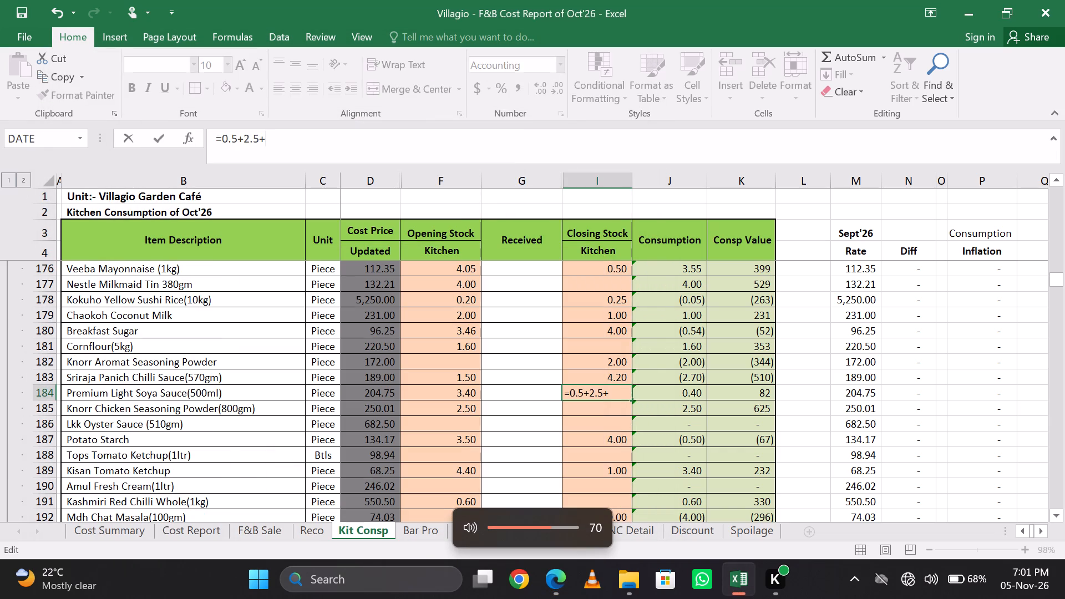
Resume editing the closing stock formula of Premium Light Soya Sauce(500ml).
{"action": "left_click", "coordinate": [340, 145]}
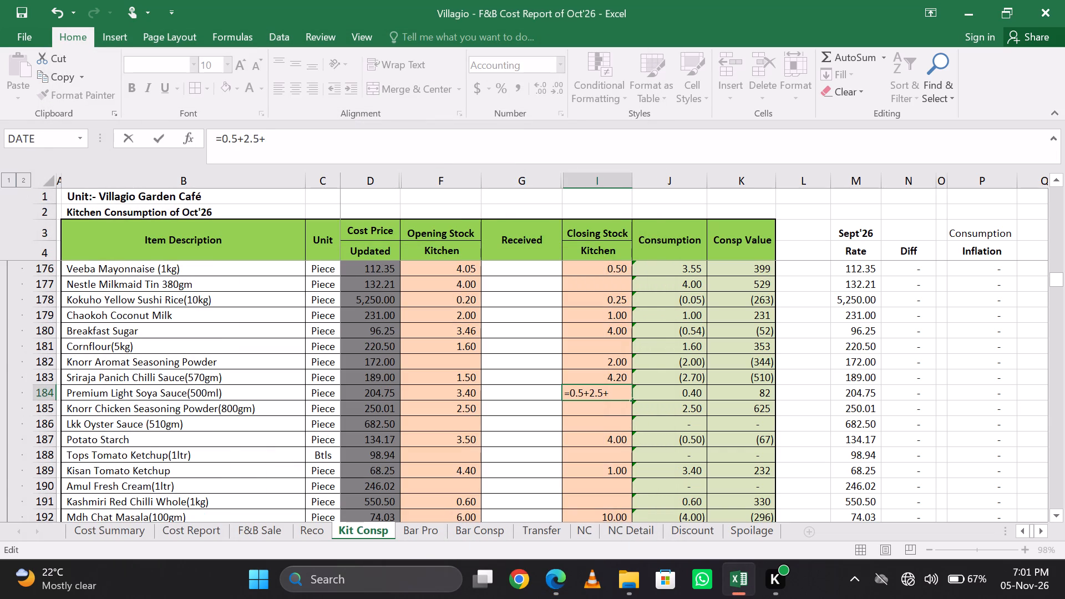
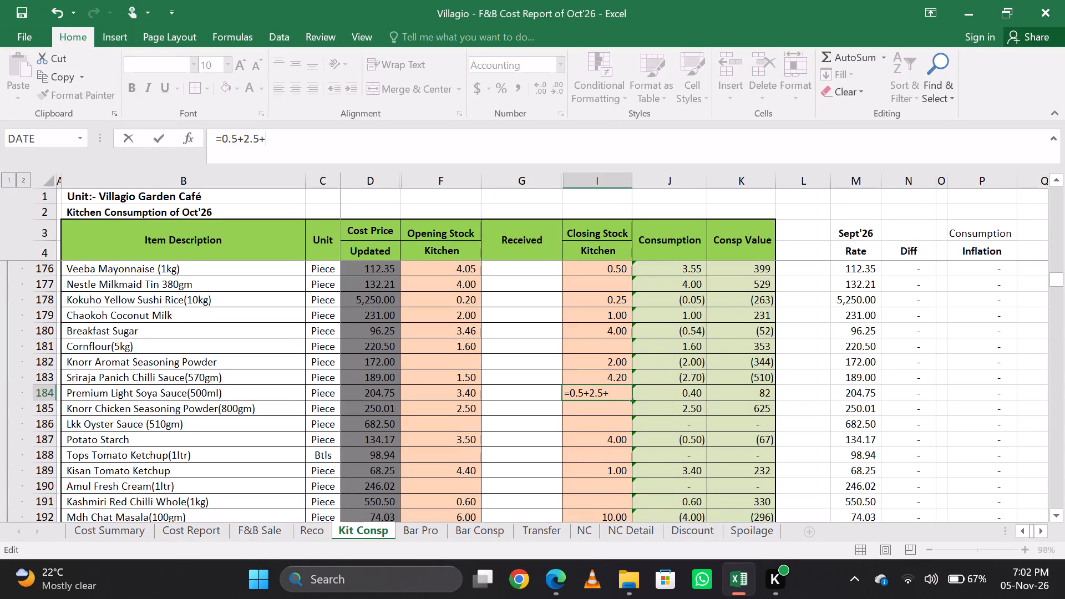
Complete the closing stock formula of Premium Light Soya Sauce(500ml) as =0.5+2.5+2.
{"action": "type", "text": "1."}
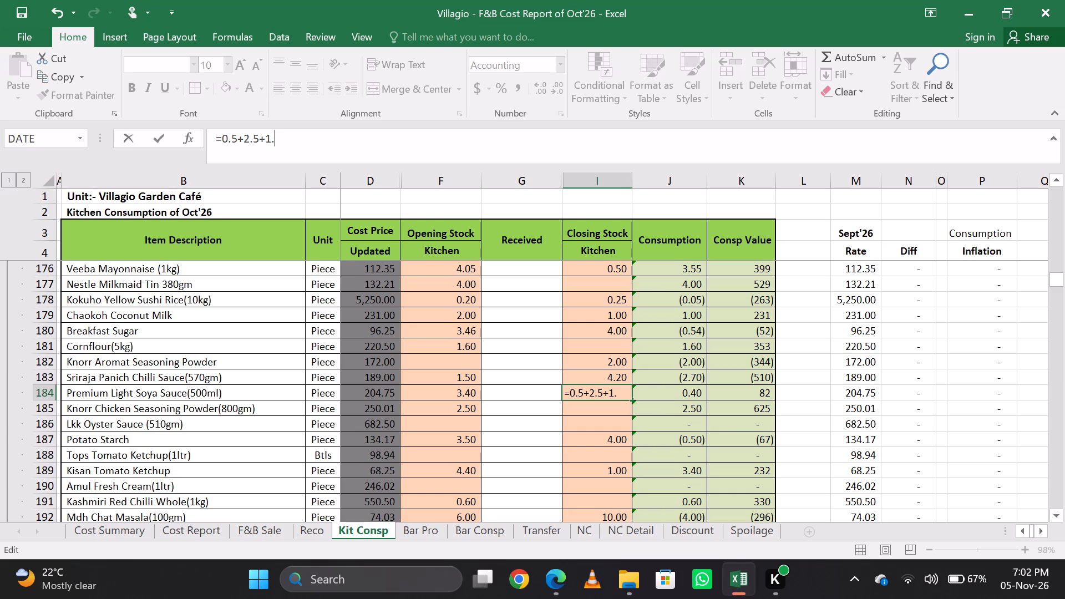
{"action": "key", "text": "BackSpace"}
{"action": "key", "text": "BackSpace"}
{"action": "key", "text": "2"}
{"action": "key", "text": "Return"}
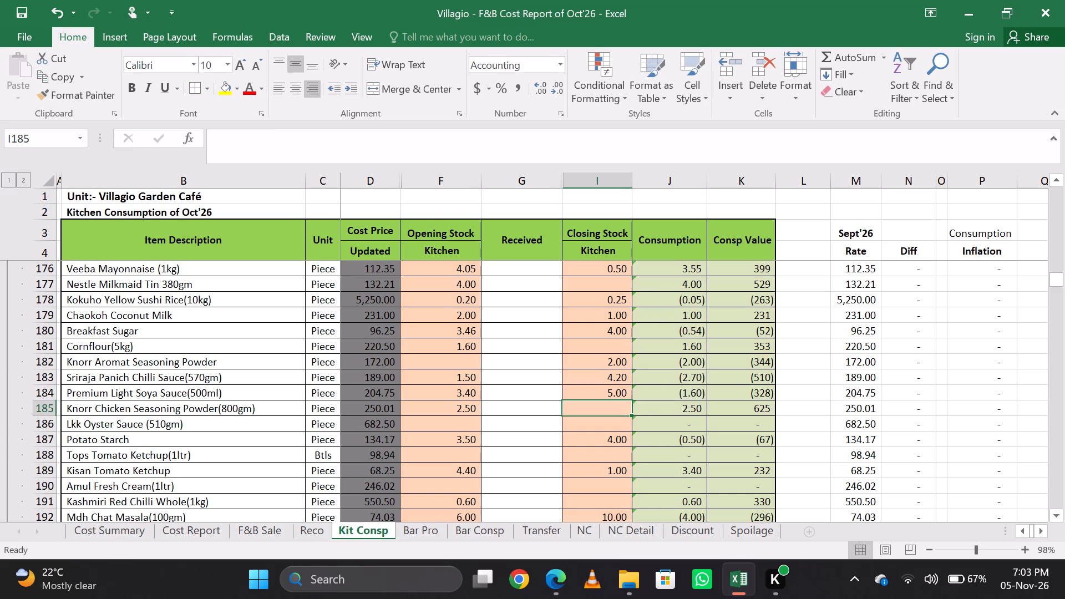
{"action": "key", "text": "Up"}
Search for "tomato ket" and change the closing stock of Kisan Tomato Ketchup to the formula =1+1+2.
{"action": "key", "text": "ctrl+f"}
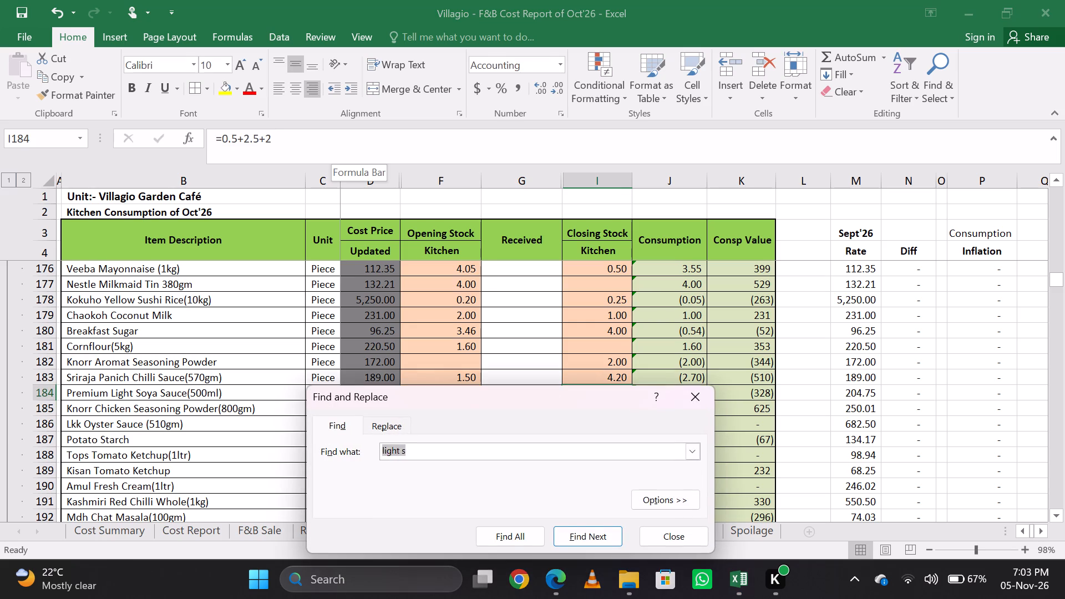
{"action": "key", "text": "BackSpace"}
{"action": "key", "text": "BackSpace"}
{"action": "key", "text": "BackSpace"}
{"action": "key", "text": "BackSpace"}
{"action": "key", "text": "BackSpace"}
{"action": "key", "text": "BackSpace"}
{"action": "key", "text": "BackSpace"}
{"action": "key", "text": "BackSpace"}
{"action": "type", "text": "tomato ket"}
{"action": "key", "text": "Return"}
{"action": "key", "text": "Return"}
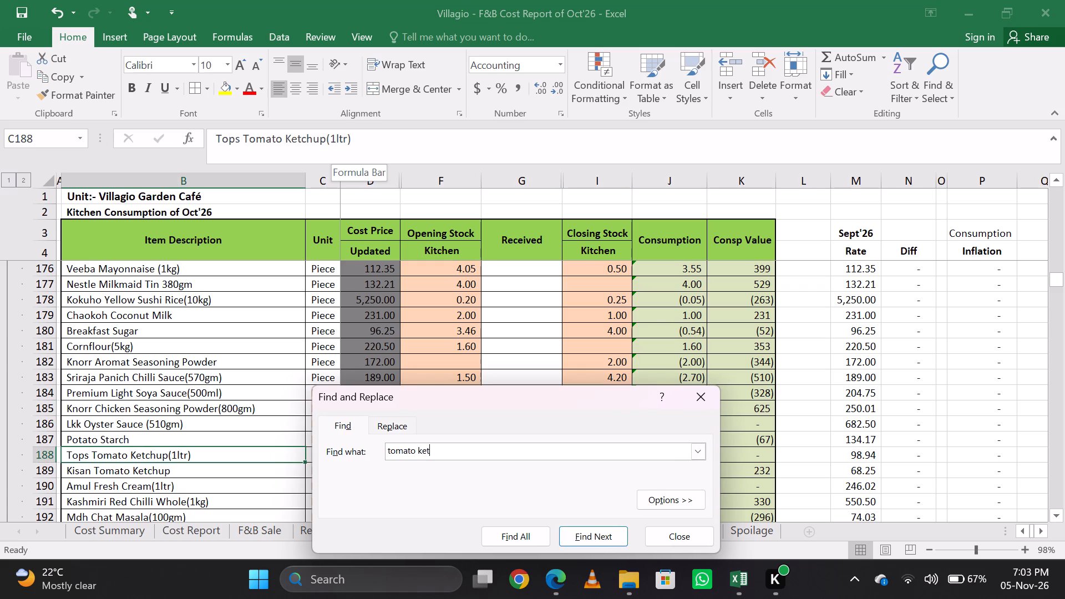
{"action": "key", "text": "Escape"}
{"action": "key", "text": "Right"}
{"action": "key", "text": "Right"}
{"action": "key", "text": "Right"}
{"action": "key", "text": "Right"}
{"action": "key", "text": "Right"}
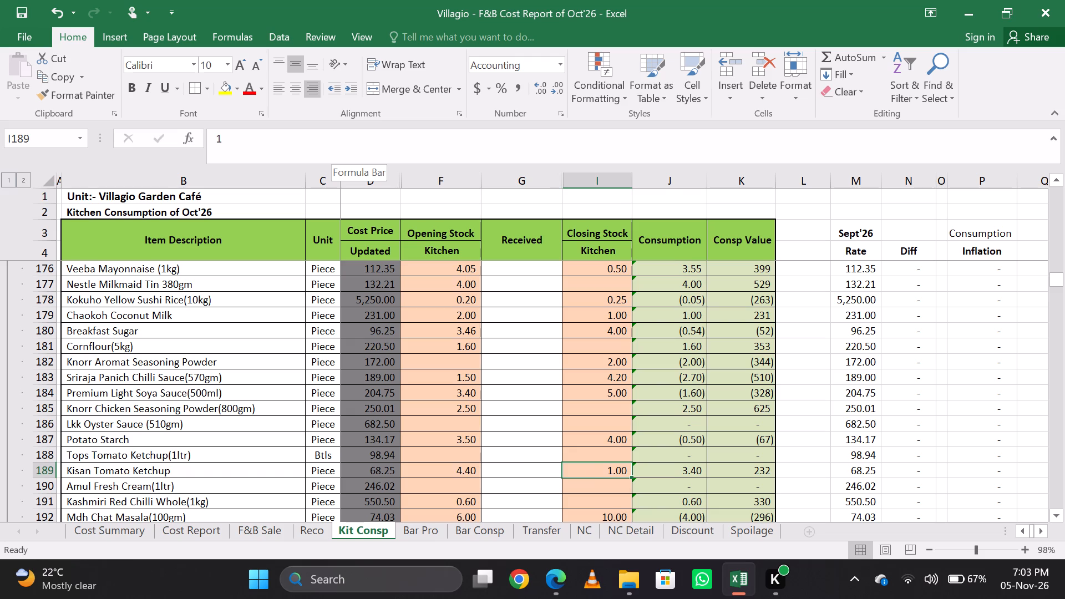
{"action": "key", "text": "Escape"}
{"action": "key", "text": "Down"}
{"action": "key", "text": "Up"}
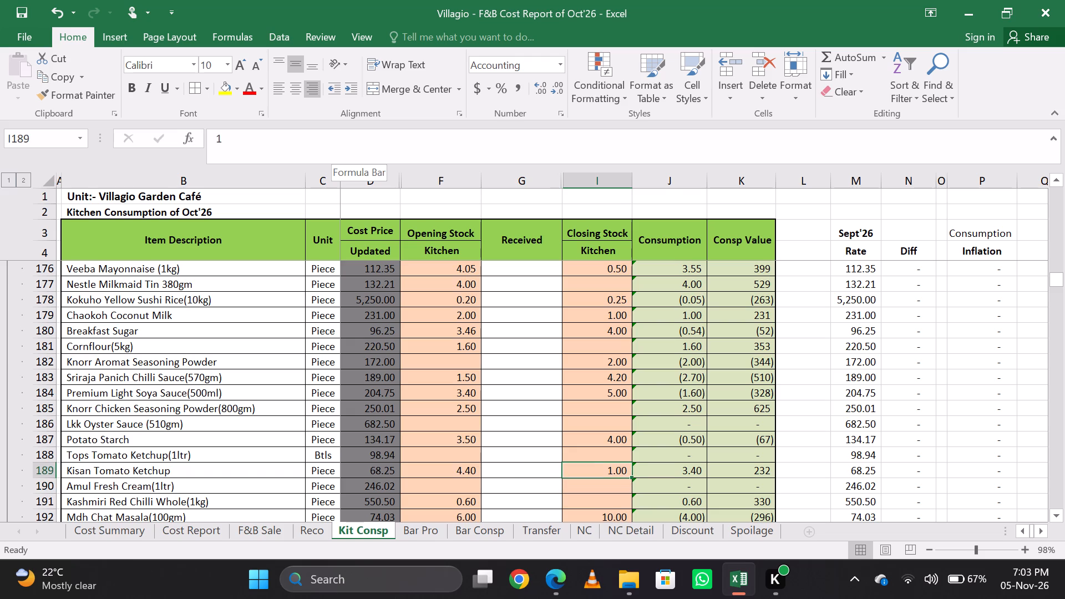
{"action": "key", "text": "Down"}
{"action": "key", "text": "Up"}
{"action": "left_click", "coordinate": [346, 145]}
{"action": "key", "text": "Left"}
{"action": "key", "text": "Left"}
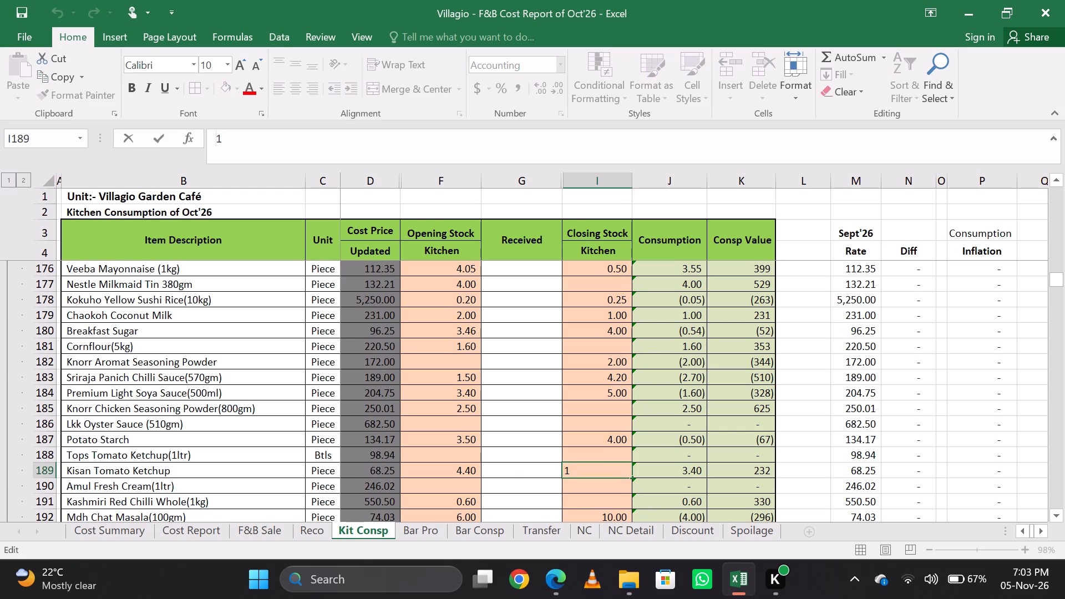
{"action": "key", "text": "equal"}
{"action": "key", "text": "Right"}
{"action": "key", "text": "Right"}
{"action": "key", "text": "Right"}
{"action": "key", "text": "Right"}
{"action": "key", "text": "Right"}
{"action": "key", "text": "Right"}
{"action": "key", "text": "Right"}
{"action": "key", "text": "Right"}
{"action": "key", "text": "shift+plus"}
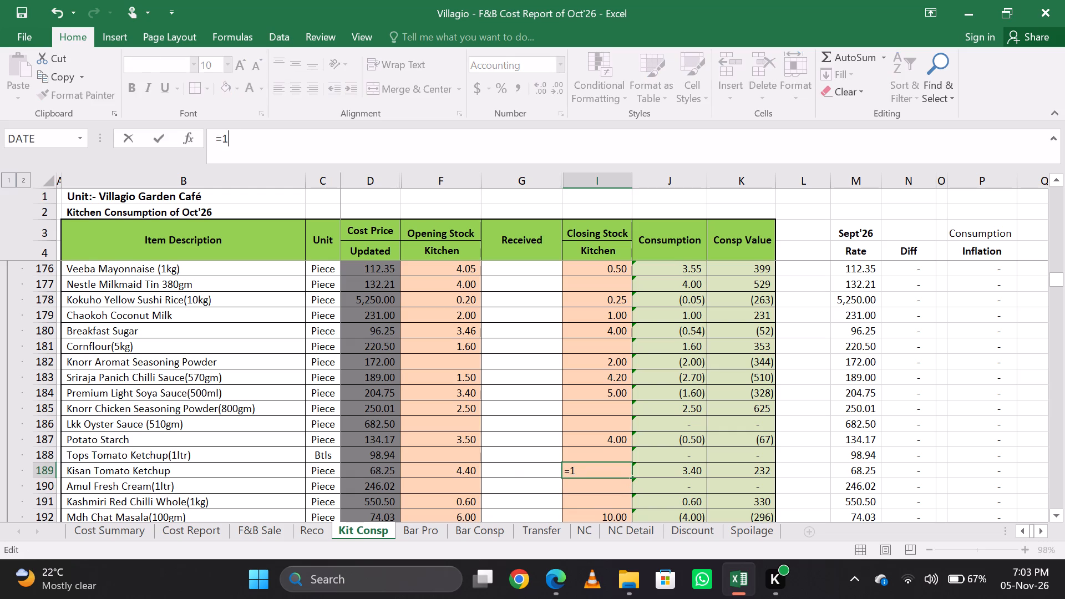
{"action": "key", "text": "1"}
{"action": "key", "text": "shift+plus"}
{"action": "key", "text": "2"}
{"action": "key", "text": "Return"}
{"action": "key", "text": "Up"}
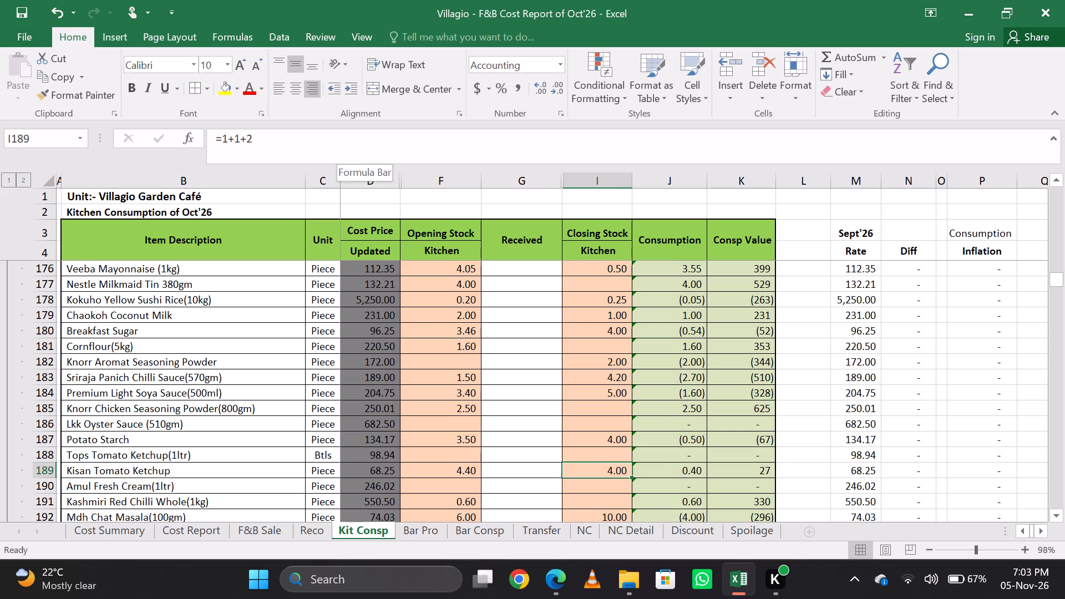
Correct the closing stock formula of Kisan Tomato Ketchup to =1+1+0.3.
{"action": "key", "text": "Down"}
{"action": "key", "text": "Up"}
{"action": "left_click", "coordinate": [346, 145]}
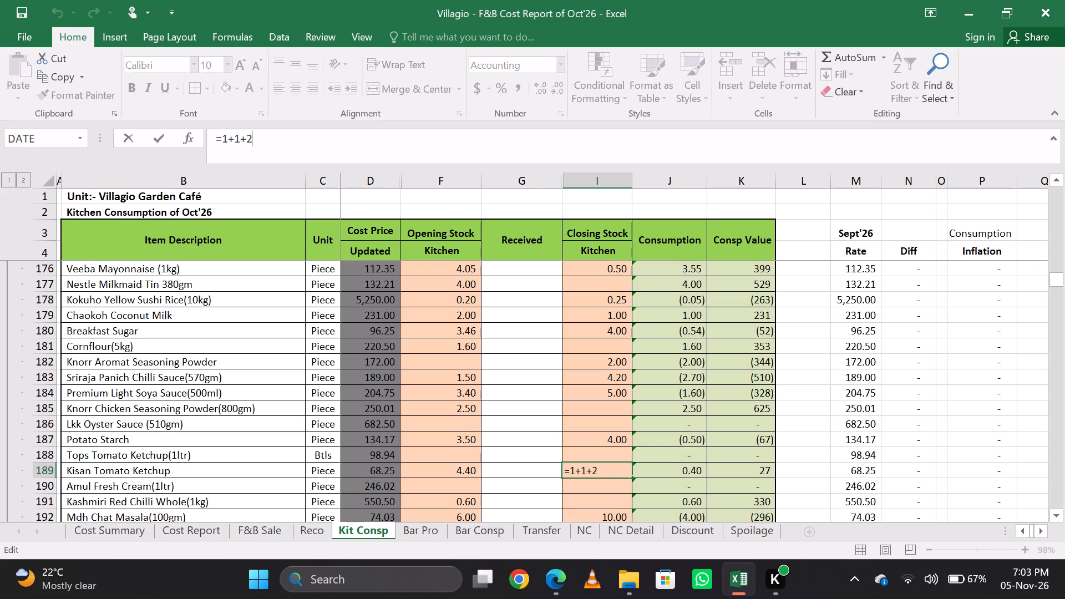
{"action": "key", "text": "backslash"}
{"action": "key", "text": "BackSpace"}
{"action": "key", "text": "BackSpace"}
{"action": "type", "text": ".3"}
{"action": "key", "text": "Return"}
{"action": "key", "text": "Up"}
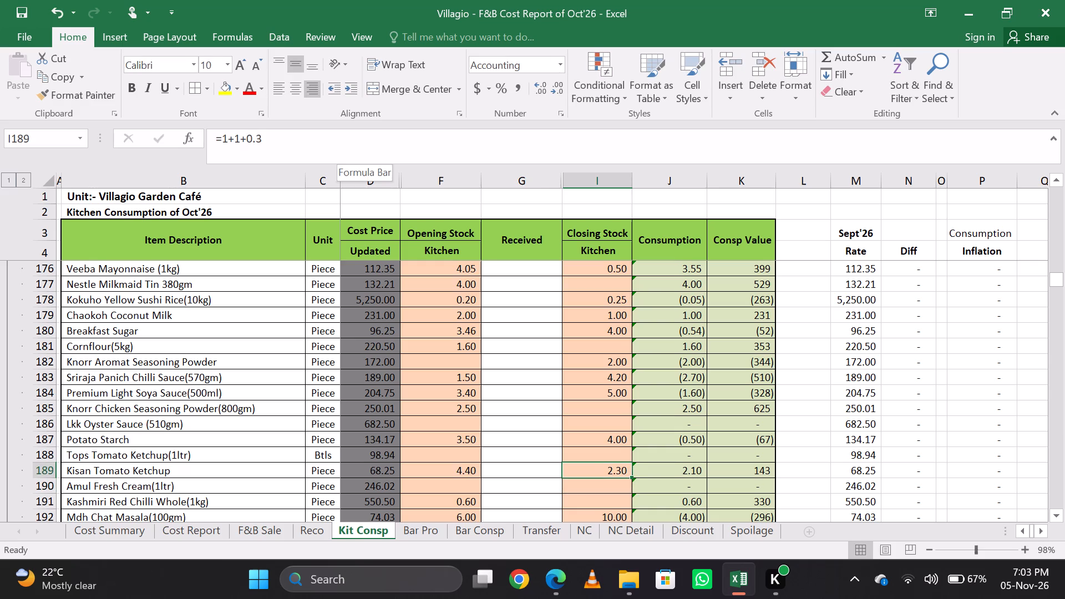
{"action": "key", "text": "Down"}
{"action": "key", "text": "Up"}
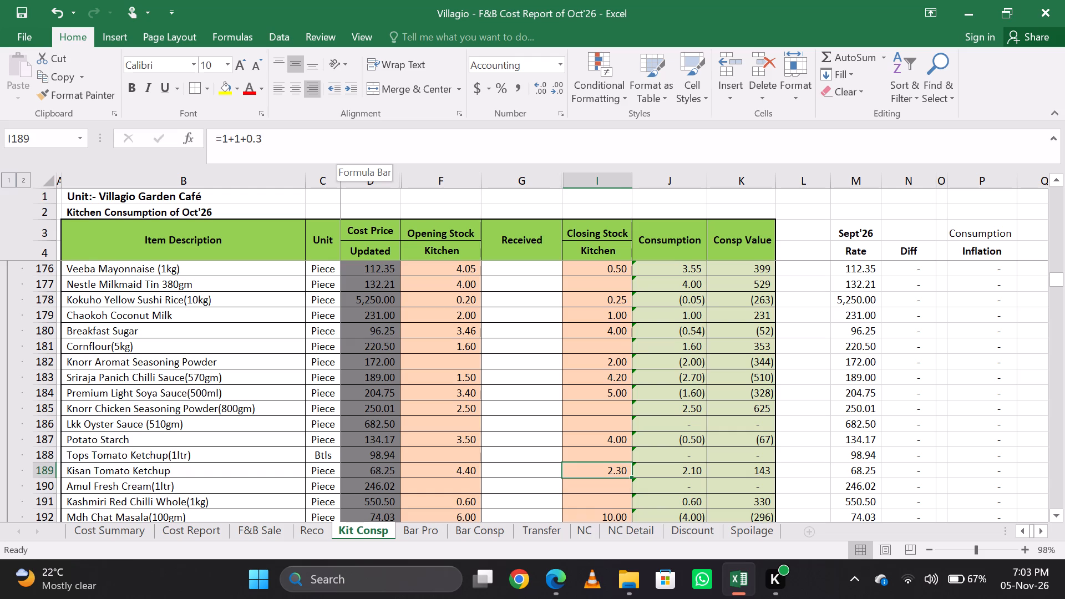
Search for "black p" and enter 0.4 as the closing stock of Black Pepper Sauce.
{"action": "key", "text": "ctrl+f"}
{"action": "type", "text": "black p"}
{"action": "key", "text": "Return"}
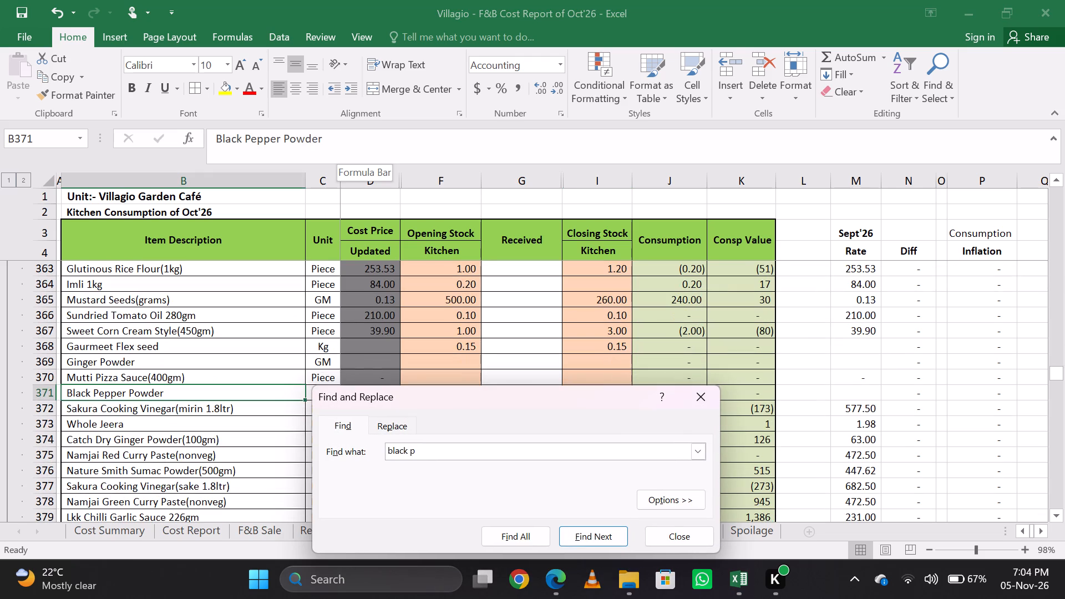
{"action": "key", "text": "Return"}
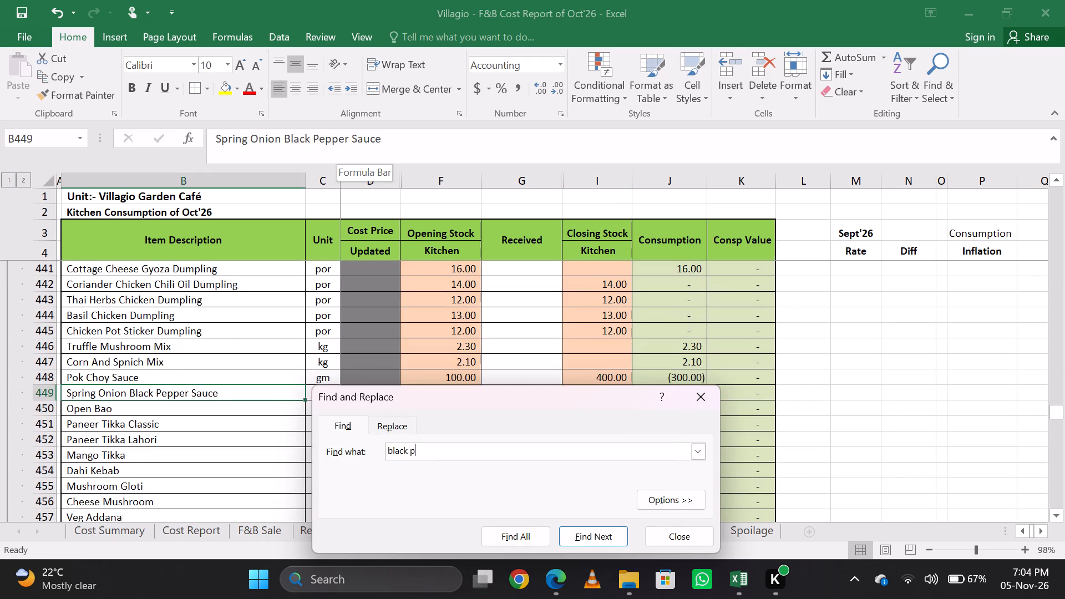
{"action": "key", "text": "Escape"}
{"action": "key", "text": "Right"}
{"action": "key", "text": "Right"}
{"action": "key", "text": "Right"}
{"action": "key", "text": "Right"}
{"action": "key", "text": "Right"}
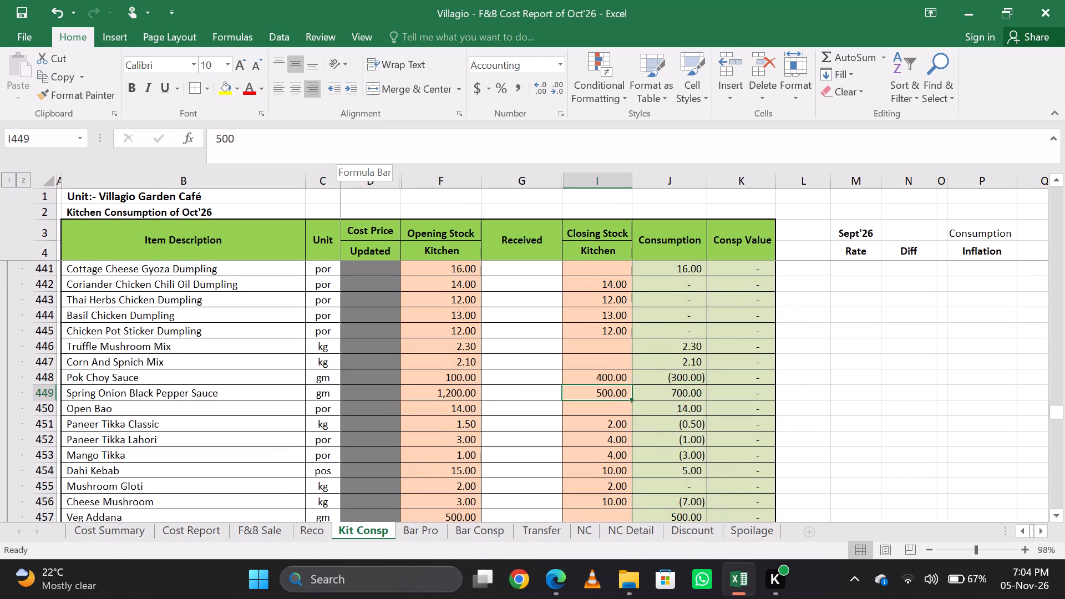
{"action": "key", "text": "ctrl+f"}
{"action": "key", "text": "Return"}
{"action": "key", "text": "Escape"}
{"action": "key", "text": "Right"}
{"action": "key", "text": "Right"}
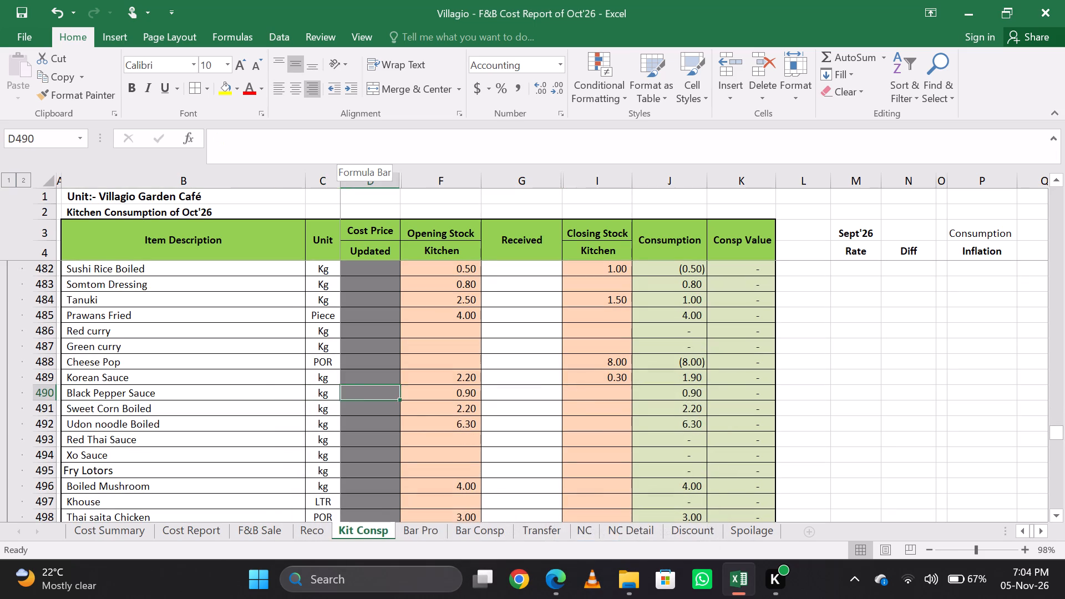
{"action": "key", "text": "Right"}
{"action": "key", "text": "Right"}
{"action": "key", "text": "Right"}
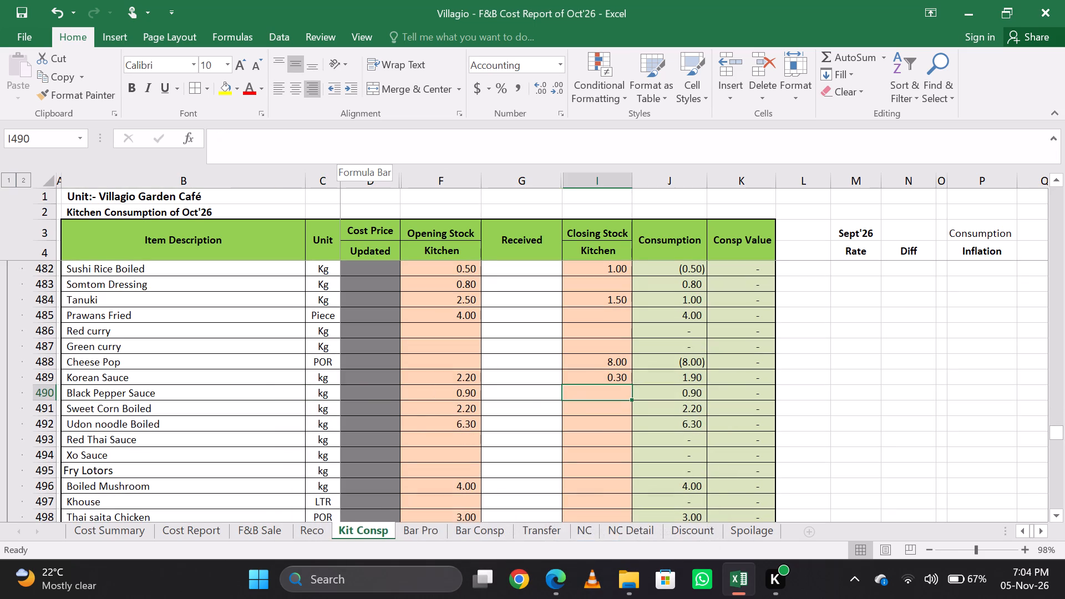
{"action": "type", "text": ".4"}
{"action": "key", "text": "Return"}
Search for "kore" and change the closing stock of Korean Sauce to the formula =0.3+3.35.
{"action": "key", "text": "ctrl+f"}
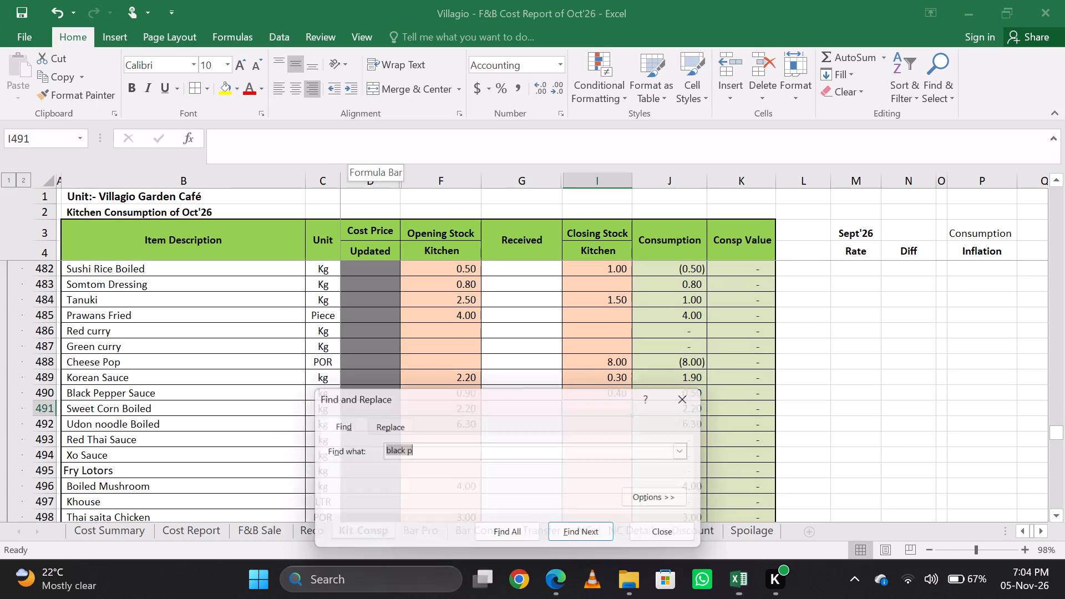
{"action": "key", "text": "BackSpace"}
{"action": "key", "text": "BackSpace"}
{"action": "key", "text": "BackSpace"}
{"action": "key", "text": "BackSpace"}
{"action": "key", "text": "BackSpace"}
{"action": "key", "text": "BackSpace"}
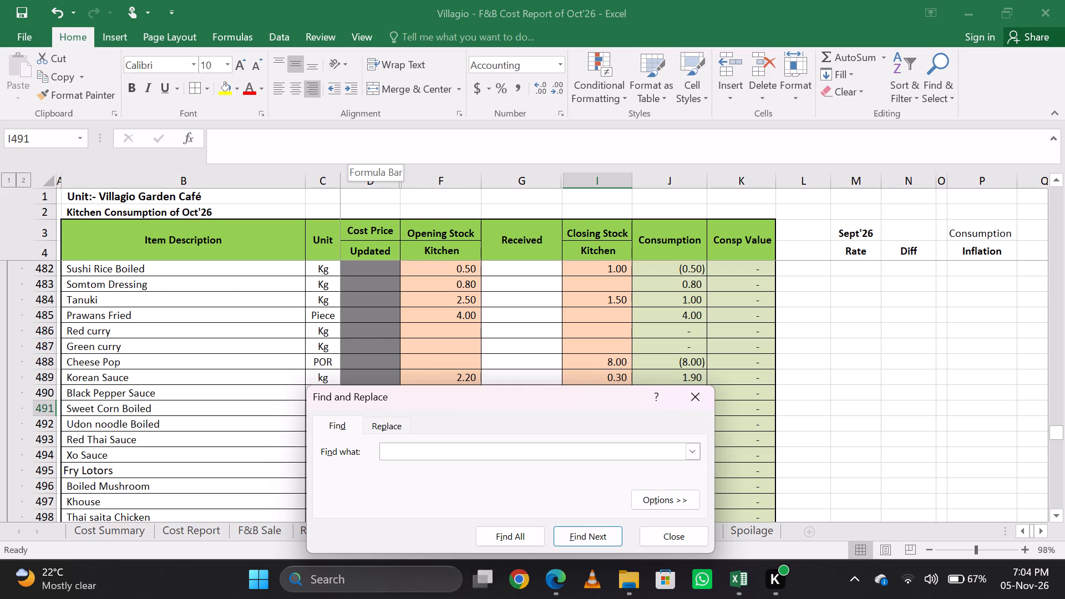
{"action": "type", "text": "kore"}
{"action": "key", "text": "Return"}
{"action": "key", "text": "Escape"}
{"action": "key", "text": "Right"}
{"action": "key", "text": "Right"}
{"action": "key", "text": "Right"}
{"action": "key", "text": "Right"}
{"action": "key", "text": "Right"}
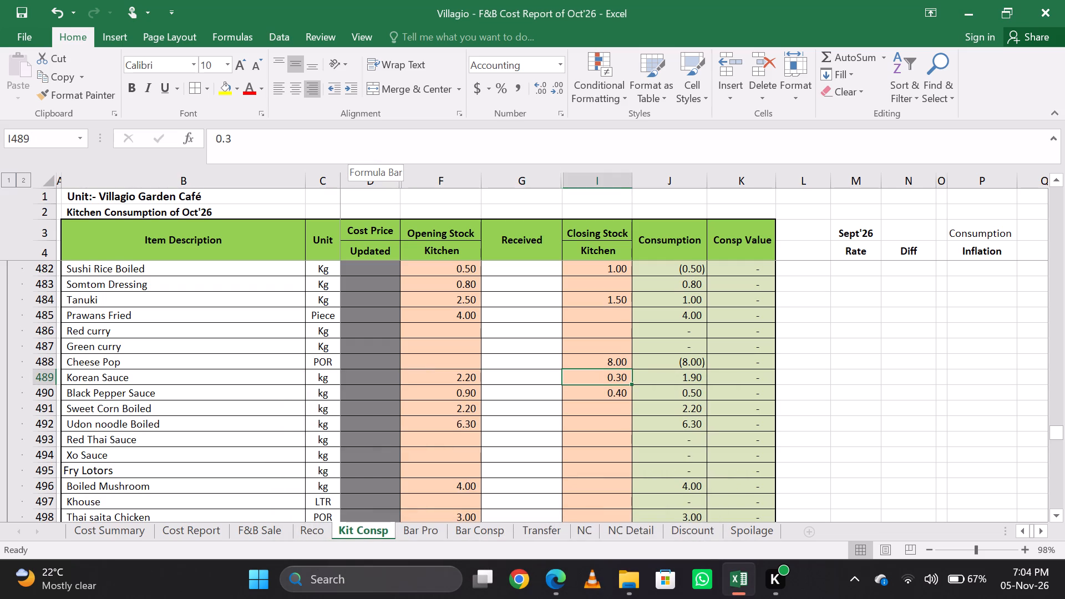
{"action": "left_click", "coordinate": [362, 145]}
{"action": "key", "text": "shift+plus"}
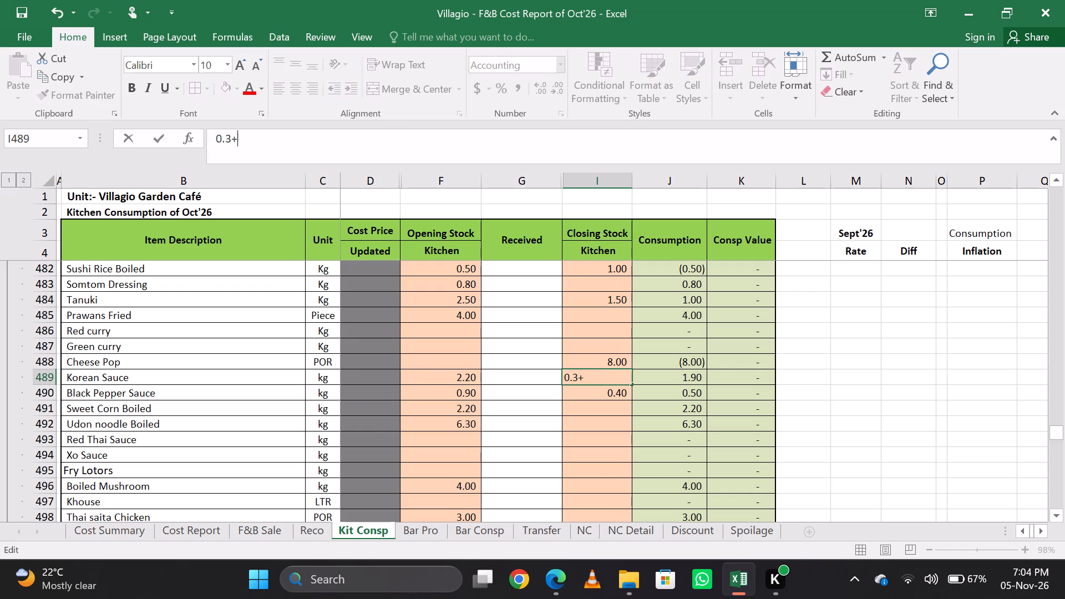
{"action": "key", "text": "3"}
{"action": "type", "text": ".35"}
{"action": "key", "text": "Left"}
{"action": "key", "text": "Left"}
{"action": "key", "text": "Left"}
{"action": "key", "text": "Left"}
{"action": "key", "text": "Left"}
{"action": "key", "text": "Left"}
{"action": "key", "text": "Left"}
{"action": "key", "text": "Left"}
{"action": "key", "text": "Left"}
{"action": "key", "text": "Left"}
{"action": "key", "text": "Left"}
{"action": "key", "text": "Left"}
{"action": "key", "text": "Left"}
{"action": "key", "text": "equal"}
{"action": "key", "text": "Return"}
{"action": "key", "text": "Up"}
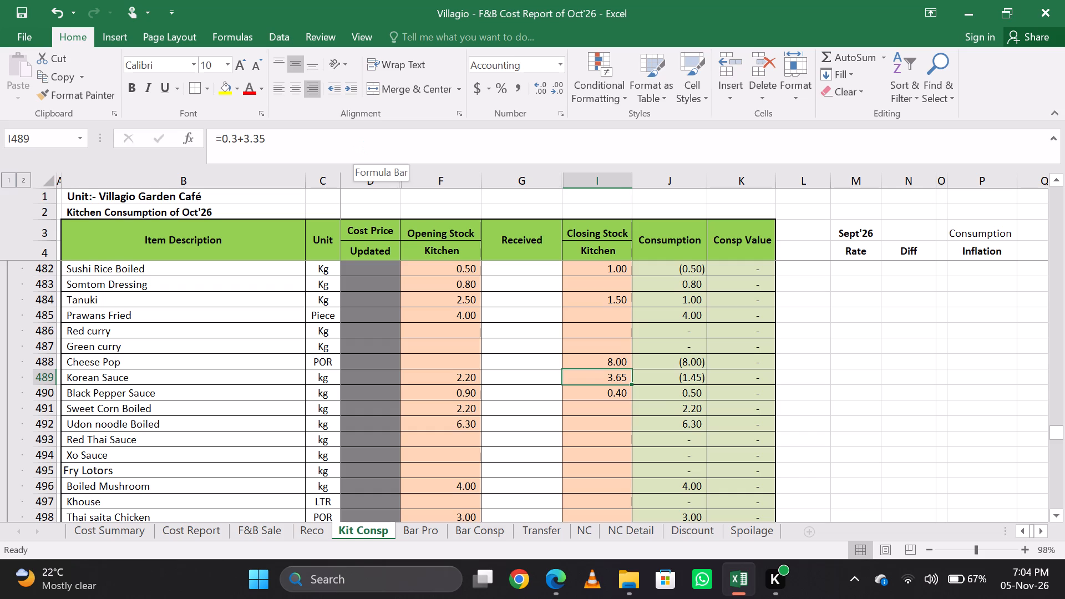
Search for "sweet c" and enter 4.3 as the closing stock of Sweet Corn Boiled.
{"action": "key", "text": "ctrl+f"}
{"action": "type", "text": "sweet c"}
{"action": "key", "text": "Return"}
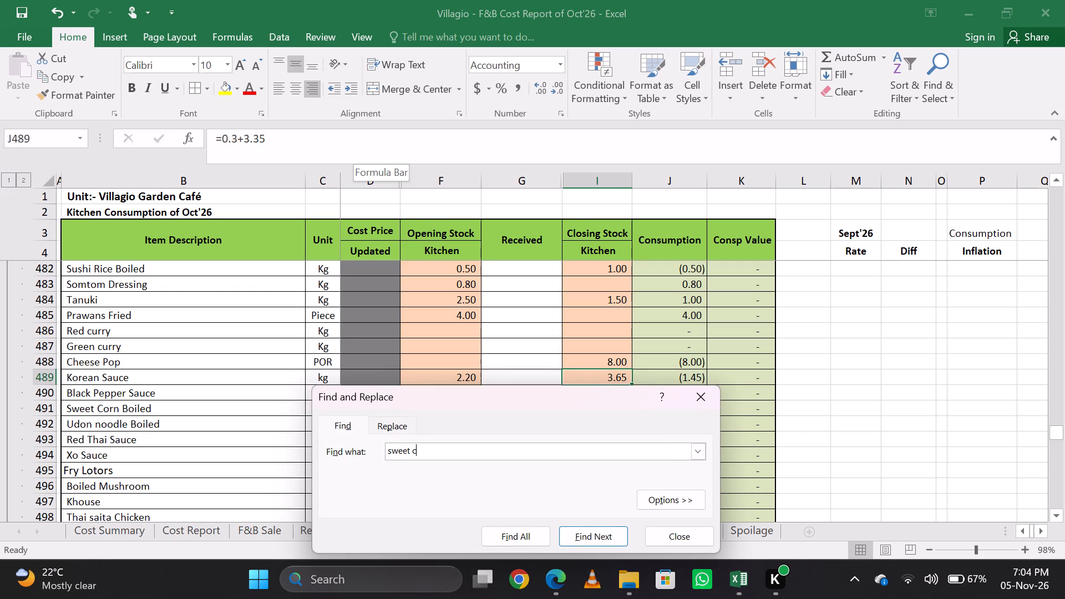
{"action": "key", "text": "Return"}
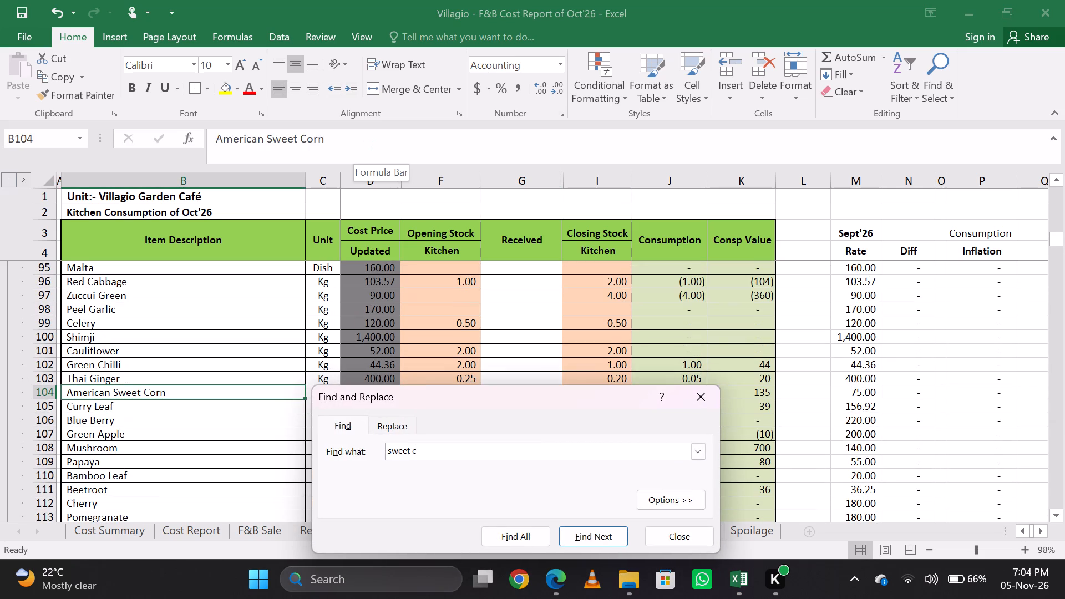
{"action": "key", "text": "Return"}
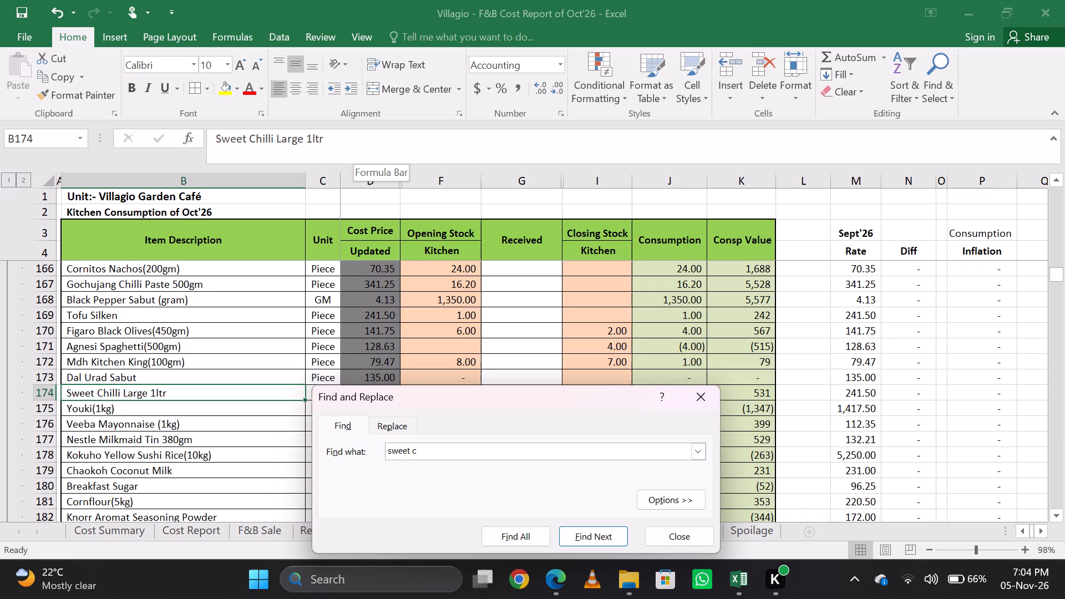
{"action": "key", "text": "Return"}
{"action": "key", "text": "Return"}
{"action": "key", "text": "Return"}
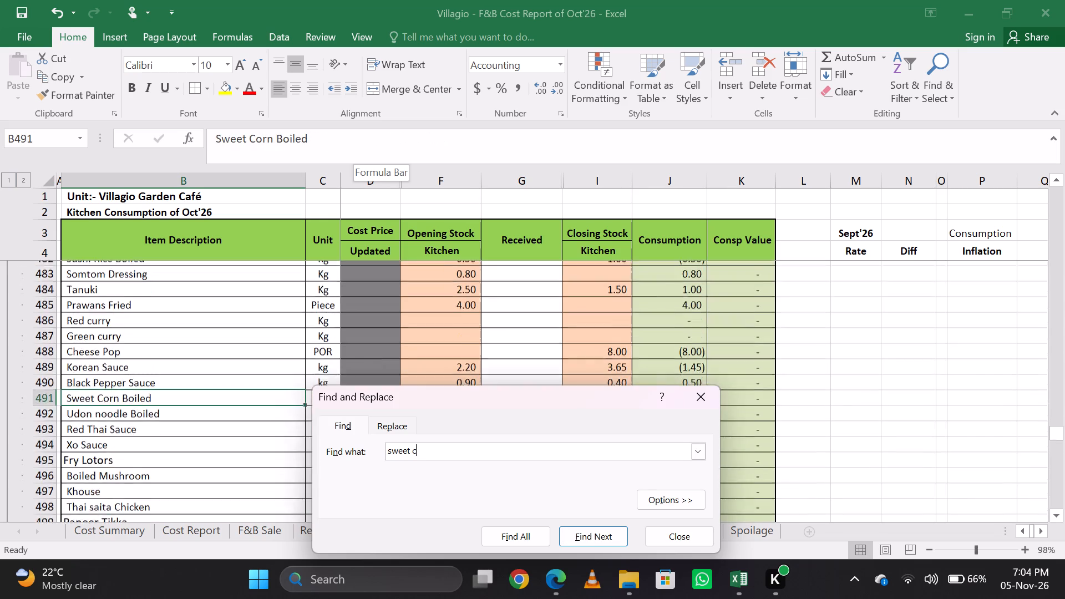
{"action": "key", "text": "Return"}
{"action": "key", "text": "Return"}
{"action": "key", "text": "Return"}
{"action": "key", "text": "Return"}
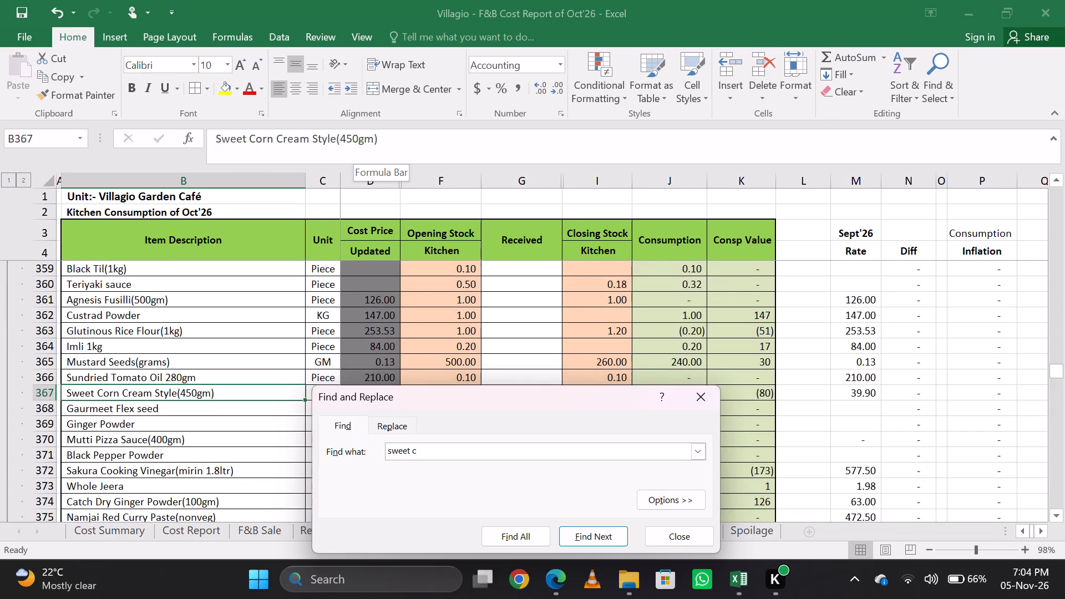
{"action": "key", "text": "Return"}
{"action": "key", "text": "Escape"}
{"action": "key", "text": "Right"}
{"action": "key", "text": "Right"}
{"action": "key", "text": "Right"}
{"action": "key", "text": "Right"}
{"action": "key", "text": "Right"}
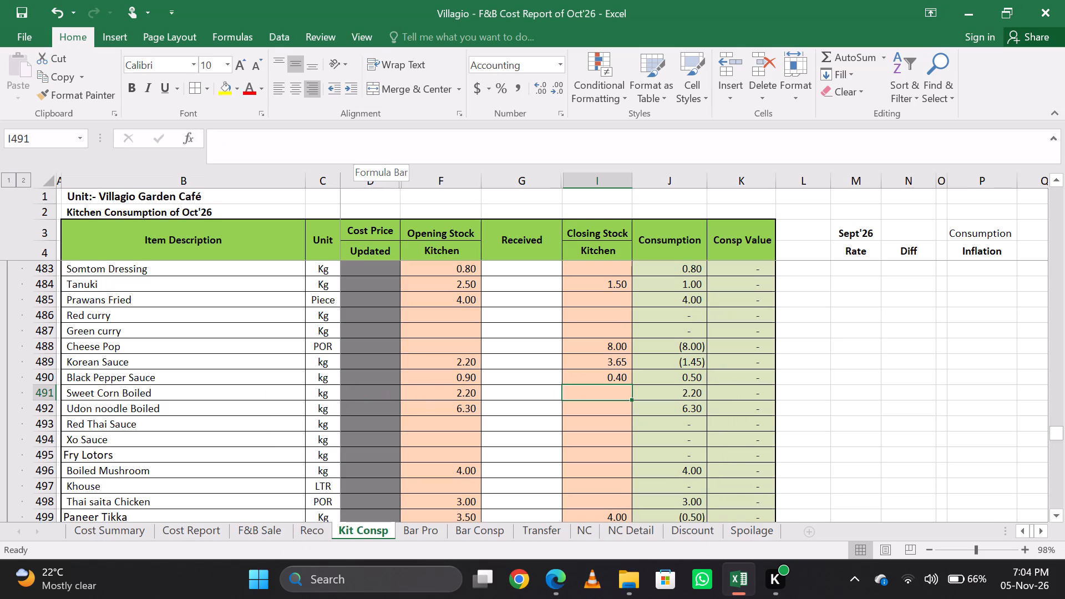
{"action": "type", "text": "4.3"}
{"action": "key", "text": "Down"}
{"action": "key", "text": "Up"}
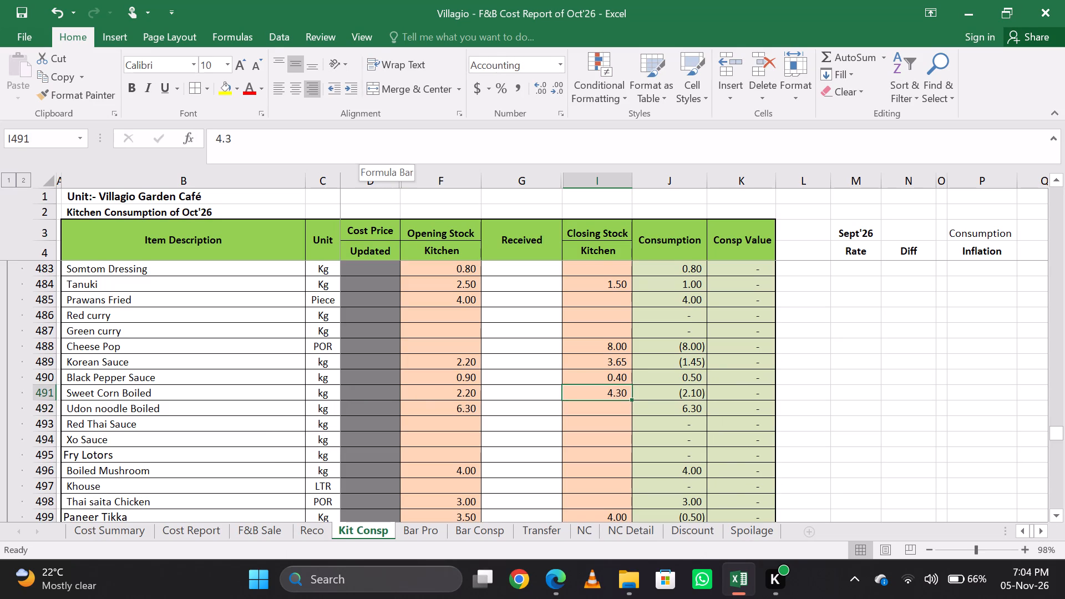
Search for "fish" and enter 0.5 as the closing stock of the semi-finished item Fish.
{"action": "key", "text": "ctrl+f"}
{"action": "key", "text": "BackSpace"}
{"action": "key", "text": "BackSpace"}
{"action": "key", "text": "BackSpace"}
{"action": "type", "text": "fish"}
{"action": "key", "text": "Return"}
{"action": "key", "text": "Return"}
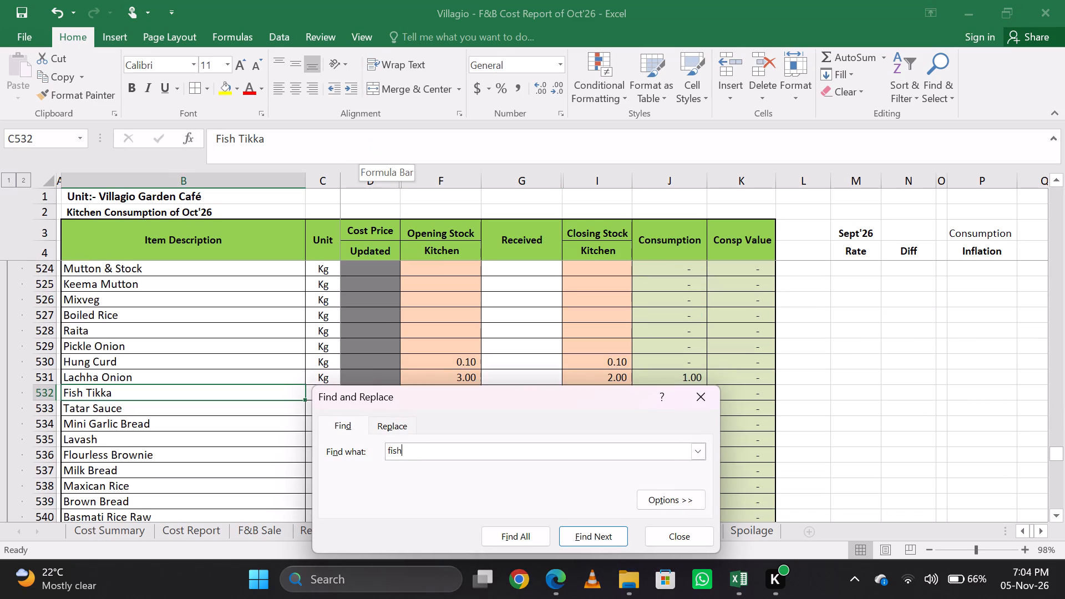
{"action": "key", "text": "Escape"}
{"action": "key", "text": "Right"}
{"action": "key", "text": "Right"}
{"action": "key", "text": "Right"}
{"action": "key", "text": "Right"}
{"action": "key", "text": "Right"}
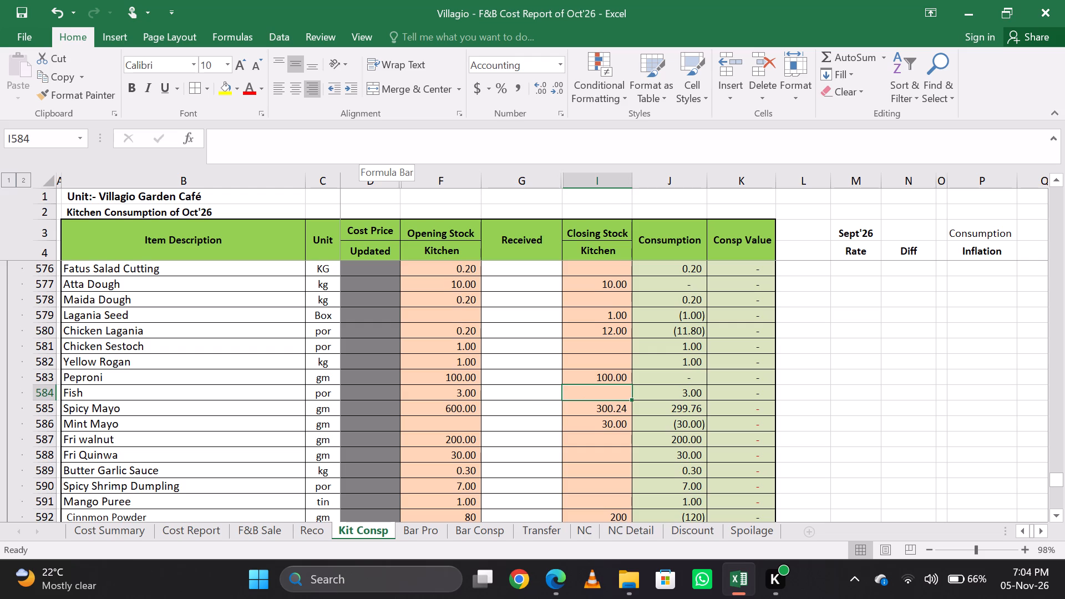
{"action": "type", "text": ".5"}
{"action": "key", "text": "Return"}
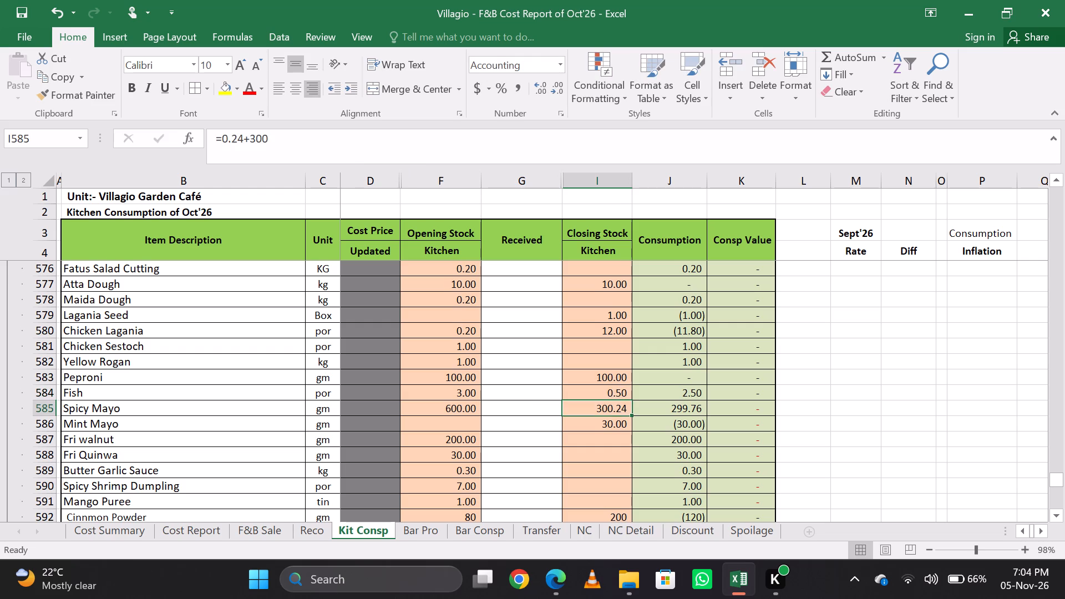
Search for "egg" and change the closing stock of Egg Tray to 68.
{"action": "key", "text": "ctrl+f"}
{"action": "key", "text": "BackSpace"}
{"action": "key", "text": "BackSpace"}
{"action": "key", "text": "BackSpace"}
{"action": "type", "text": "egg"}
{"action": "key", "text": "Return"}
{"action": "key", "text": "Escape"}
{"action": "key", "text": "Right"}
{"action": "key", "text": "Right"}
{"action": "key", "text": "Right"}
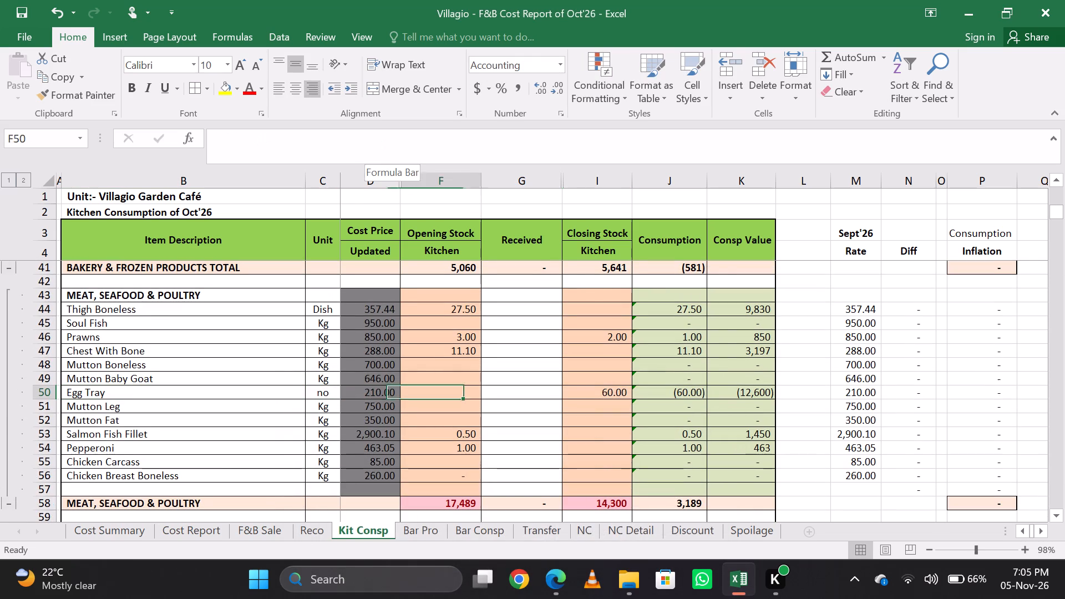
{"action": "key", "text": "Right"}
{"action": "key", "text": "Right"}
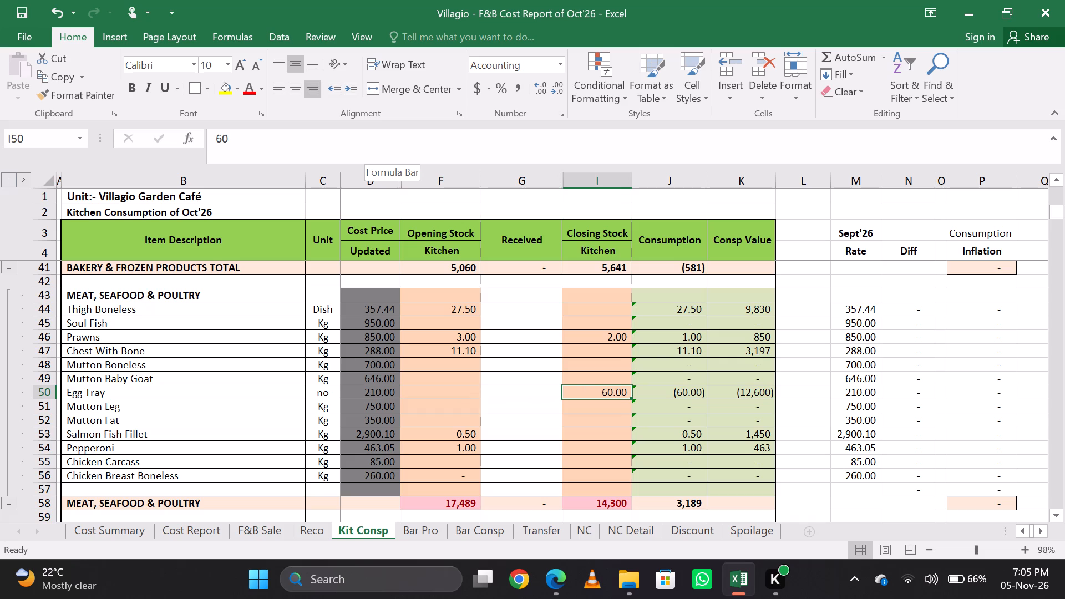
{"action": "left_click", "coordinate": [380, 141]}
{"action": "key", "text": "BackSpace"}
{"action": "key", "text": "8"}
{"action": "key", "text": "Return"}
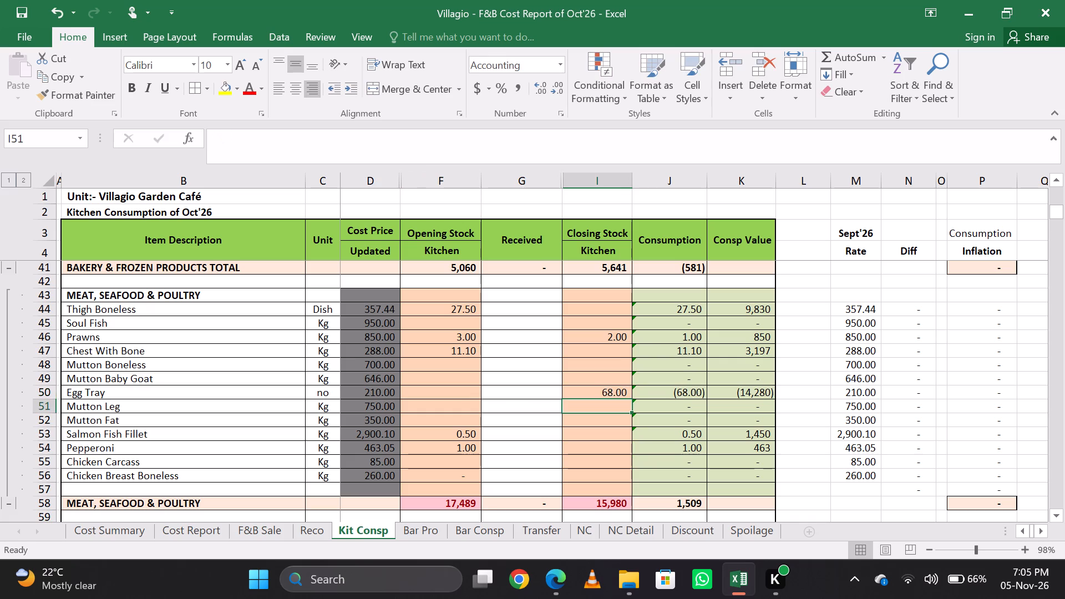
Search the item list for "thai" and go through the matching items.
{"action": "key", "text": "ctrl+f"}
{"action": "key", "text": "BackSpace"}
{"action": "key", "text": "BackSpace"}
{"action": "key", "text": "BackSpace"}
{"action": "key", "text": "BackSpace"}
{"action": "key", "text": "BackSpace"}
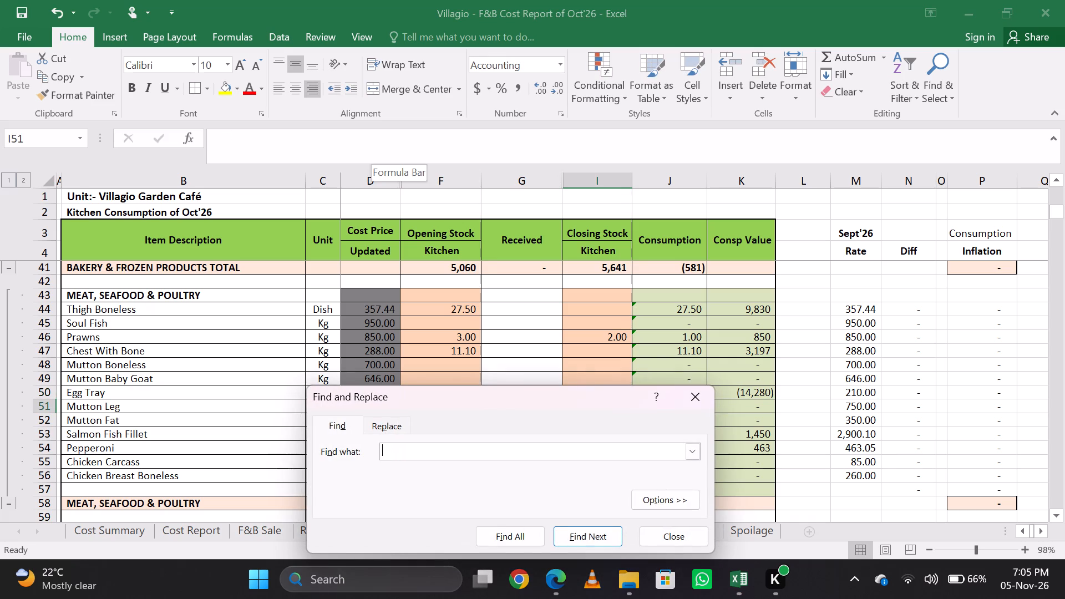
{"action": "key", "text": "y"}
{"action": "key", "text": "BackSpace"}
{"action": "type", "text": "tahi"}
{"action": "key", "text": "BackSpace"}
{"action": "key", "text": "BackSpace"}
{"action": "key", "text": "BackSpace"}
{"action": "type", "text": "ha"}
{"action": "key", "text": "BackSpace"}
{"action": "key", "text": "BackSpace"}
{"action": "type", "text": "ai"}
{"action": "key", "text": "Return"}
{"action": "key", "text": "Return"}
{"action": "key", "text": "BackSpace"}
{"action": "key", "text": "BackSpace"}
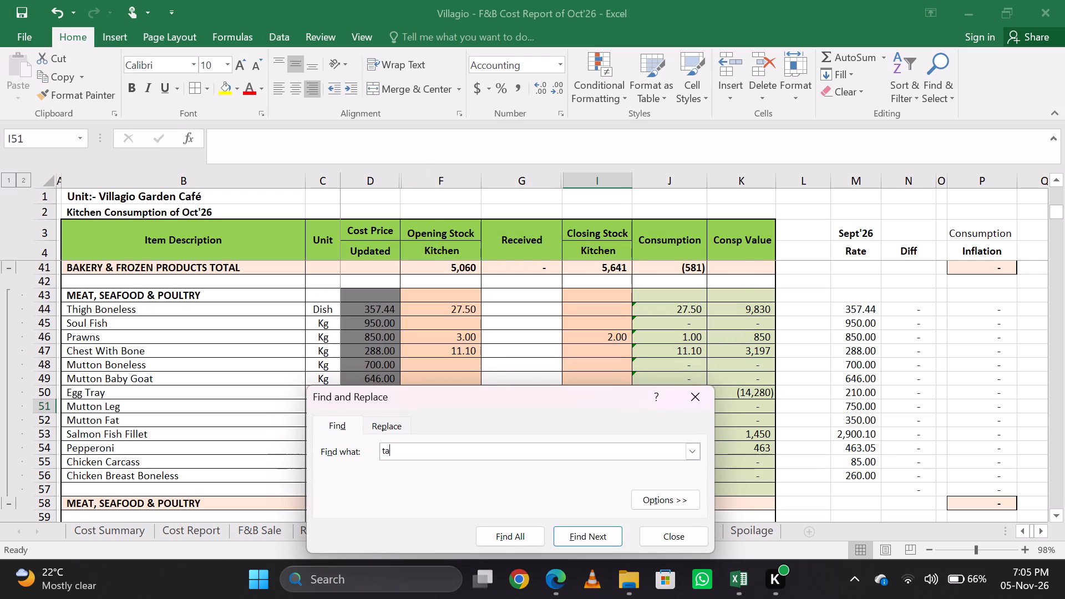
{"action": "type", "text": "hai"}
{"action": "key", "text": "Return"}
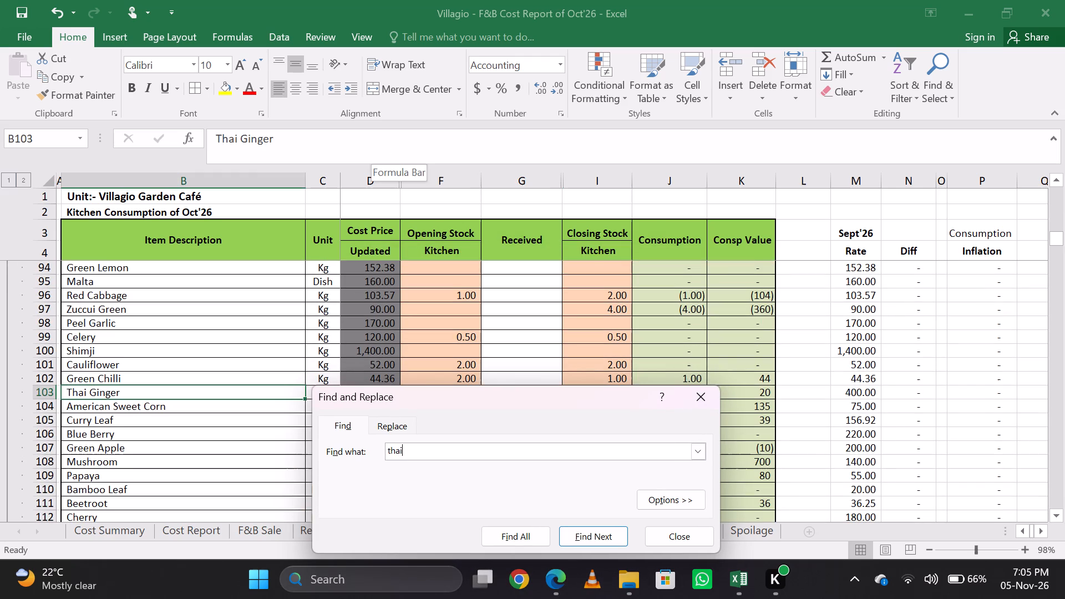
{"action": "key", "text": "Return"}
{"action": "key", "text": "Return"}
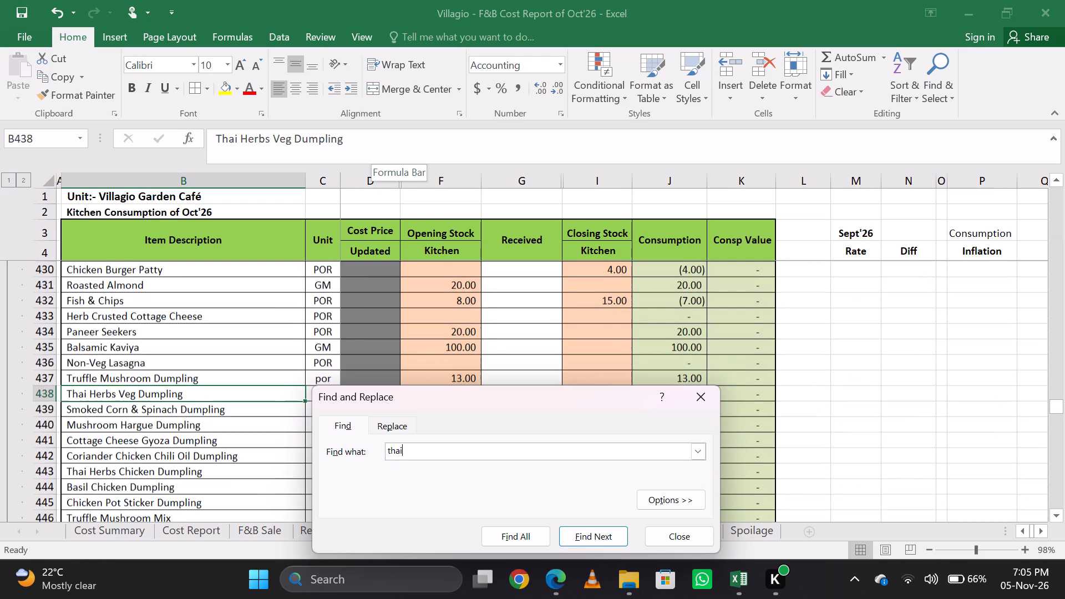
{"action": "key", "text": "Return"}
{"action": "key", "text": "Return"}
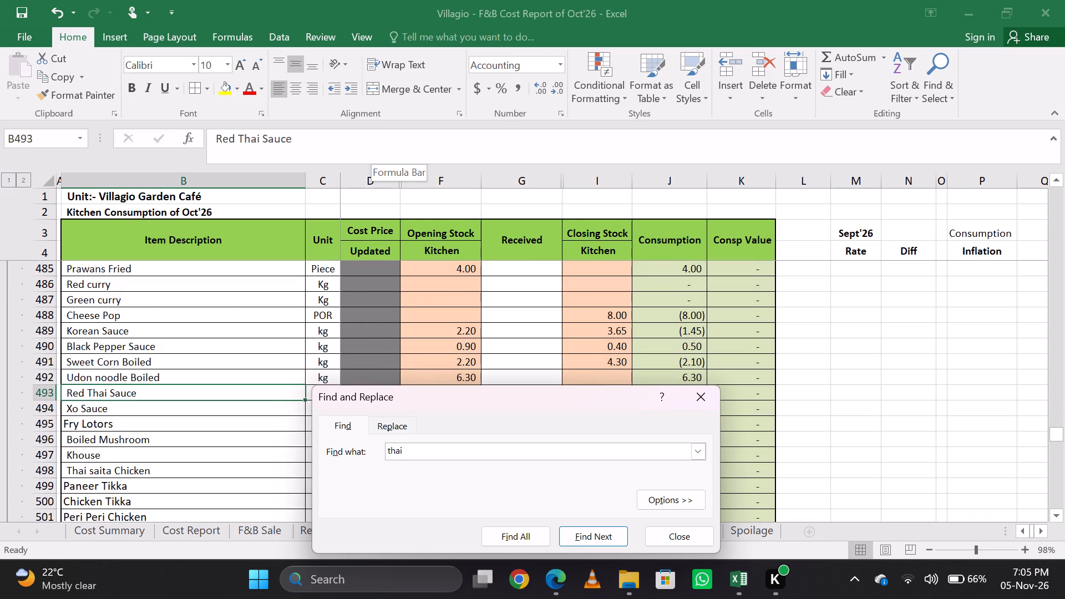
{"action": "key", "text": "Return"}
{"action": "key", "text": "Return"}
{"action": "key", "text": "Return"}
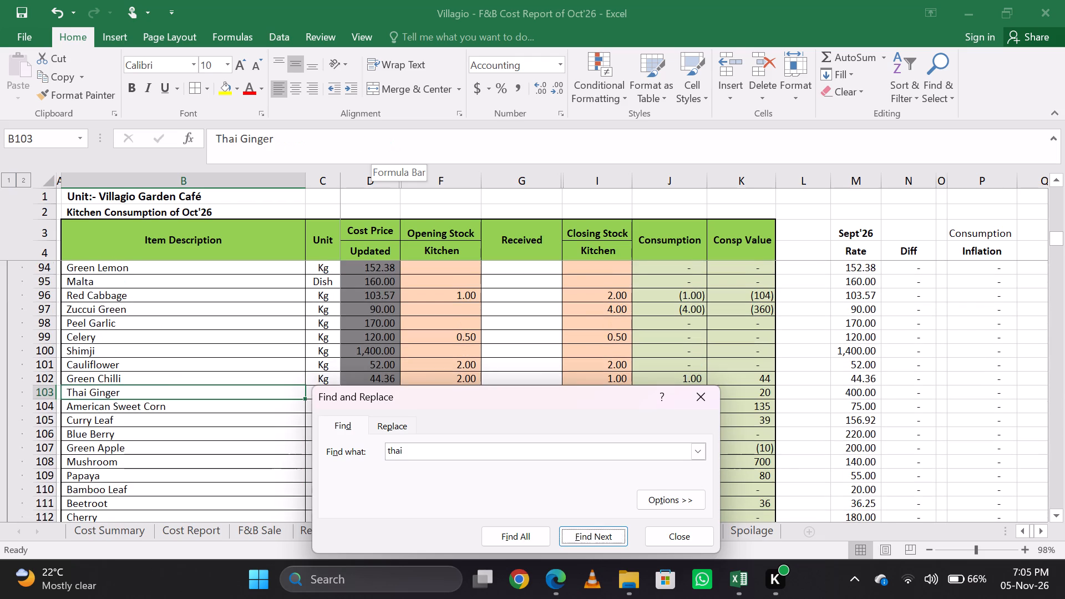
{"action": "key", "text": "Return"}
{"action": "key", "text": "Return"}
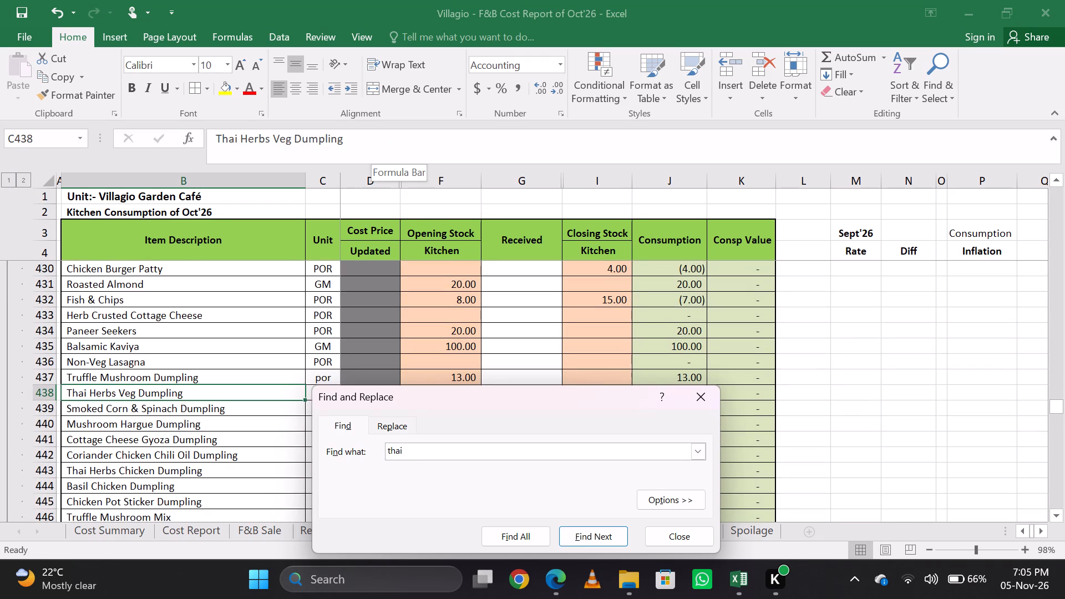
{"action": "key", "text": "Return"}
Try to narrow the item search with a leading space before "thai" and with "thai c".
{"action": "key", "text": "Left"}
{"action": "key", "text": "Left"}
{"action": "key", "text": "Left"}
{"action": "key", "text": "Left"}
{"action": "key", "text": "Left"}
{"action": "key", "text": "Left"}
{"action": "key", "text": "Left"}
{"action": "key", "text": "Left"}
{"action": "key", "text": "Left"}
{"action": "key", "text": "Left"}
{"action": "key", "text": "Left"}
{"action": "key", "text": "Left"}
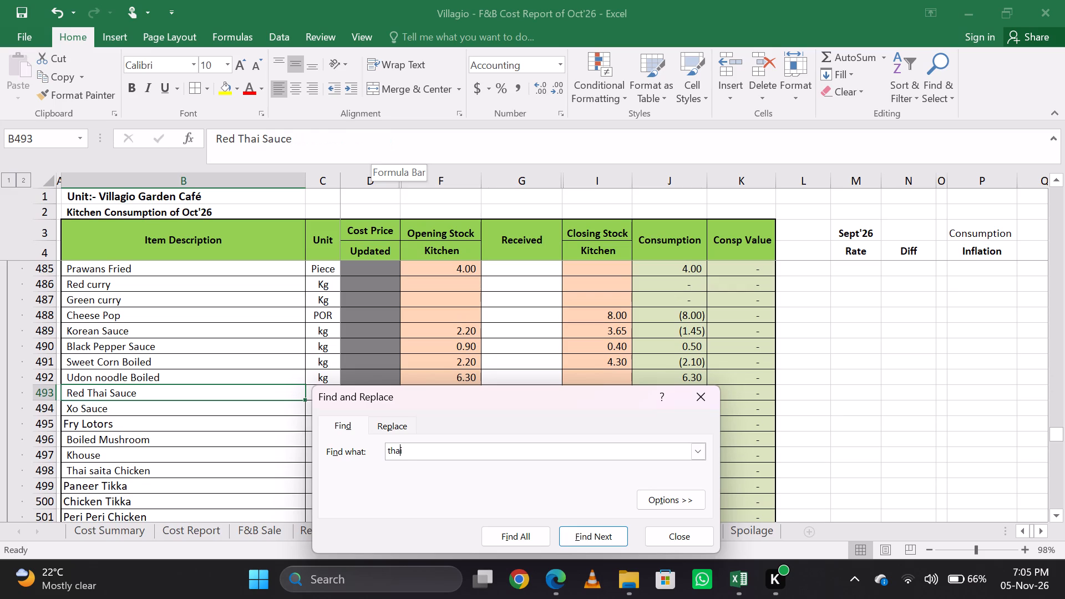
{"action": "key", "text": "space"}
{"action": "key", "text": "Return"}
{"action": "key", "text": "Return"}
{"action": "key", "text": "Return"}
{"action": "key", "text": "Return"}
{"action": "key", "text": "Return"}
{"action": "key", "text": "BackSpace"}
{"action": "key", "text": "Right"}
{"action": "key", "text": "Right"}
{"action": "key", "text": "Right"}
{"action": "key", "text": "Right"}
{"action": "key", "text": "Right"}
{"action": "key", "text": "Right"}
{"action": "key", "text": "Right"}
{"action": "key", "text": "Right"}
{"action": "key", "text": "Right"}
{"action": "key", "text": "Right"}
{"action": "key", "text": "Right"}
{"action": "key", "text": "Right"}
{"action": "key", "text": "space"}
{"action": "type", "text": "c"}
{"action": "key", "text": "Return"}
{"action": "key", "text": "Return"}
Search the item list for "chick" and go through the nearby chicken items.
{"action": "key", "text": "BackSpace"}
{"action": "key", "text": "BackSpace"}
{"action": "key", "text": "BackSpace"}
{"action": "key", "text": "BackSpace"}
{"action": "key", "text": "BackSpace"}
{"action": "key", "text": "BackSpace"}
{"action": "key", "text": "BackSpace"}
{"action": "key", "text": "BackSpace"}
{"action": "key", "text": "BackSpace"}
{"action": "key", "text": "BackSpace"}
{"action": "key", "text": "BackSpace"}
{"action": "key", "text": "BackSpace"}
{"action": "key", "text": "BackSpace"}
{"action": "key", "text": "BackSpace"}
{"action": "key", "text": "BackSpace"}
{"action": "key", "text": "BackSpace"}
{"action": "key", "text": "BackSpace"}
{"action": "key", "text": "BackSpace"}
{"action": "key", "text": "BackSpace"}
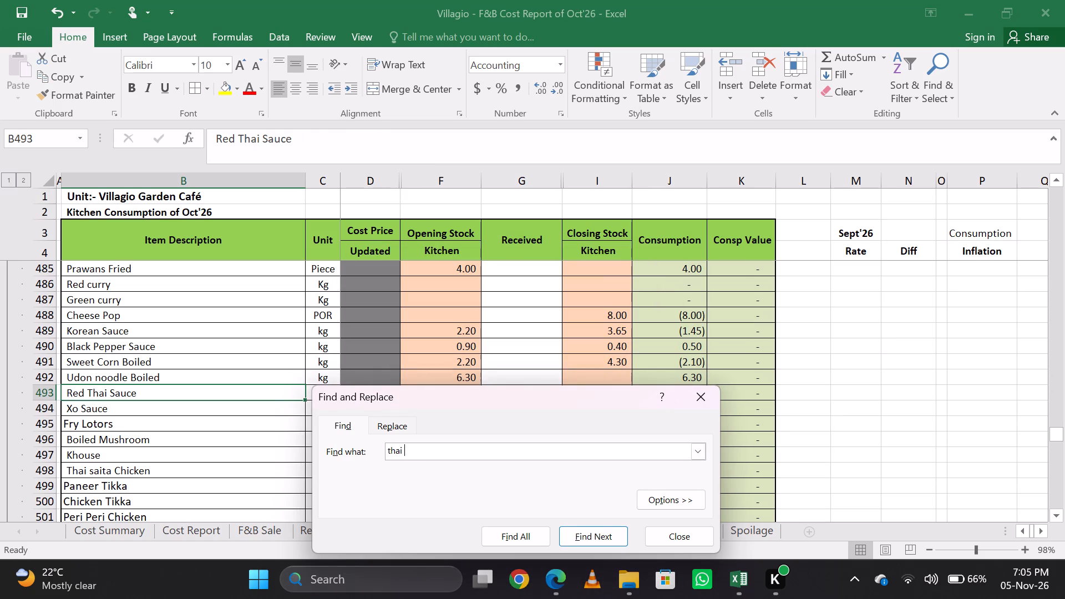
{"action": "type", "text": "chcik"}
{"action": "key", "text": "Return"}
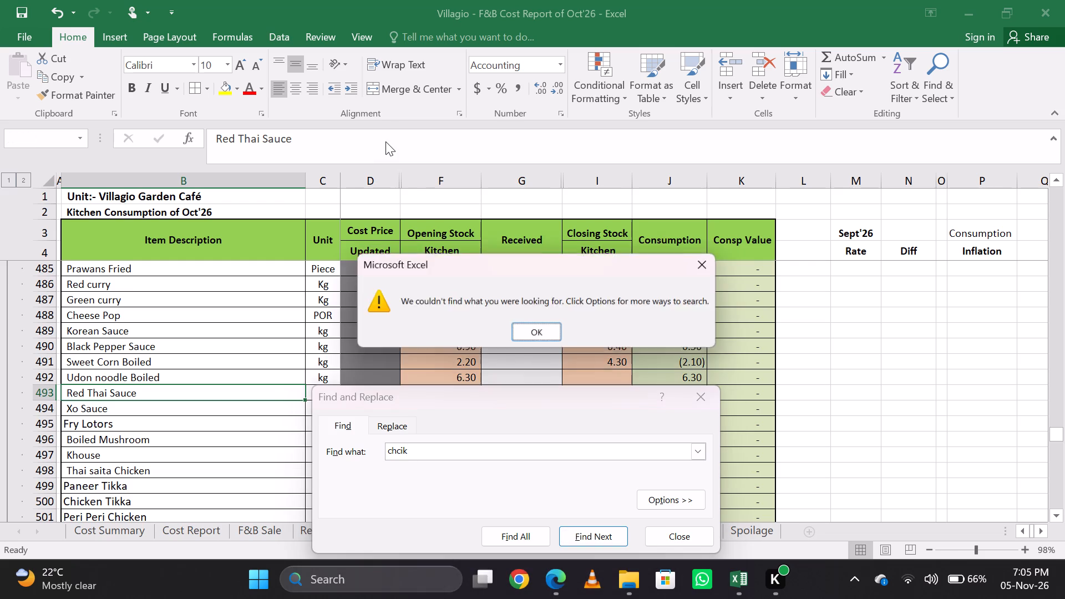
{"action": "key", "text": "Return"}
{"action": "key", "text": "BackSpace"}
{"action": "key", "text": "BackSpace"}
{"action": "key", "text": "BackSpace"}
{"action": "type", "text": "ick"}
{"action": "key", "text": "Return"}
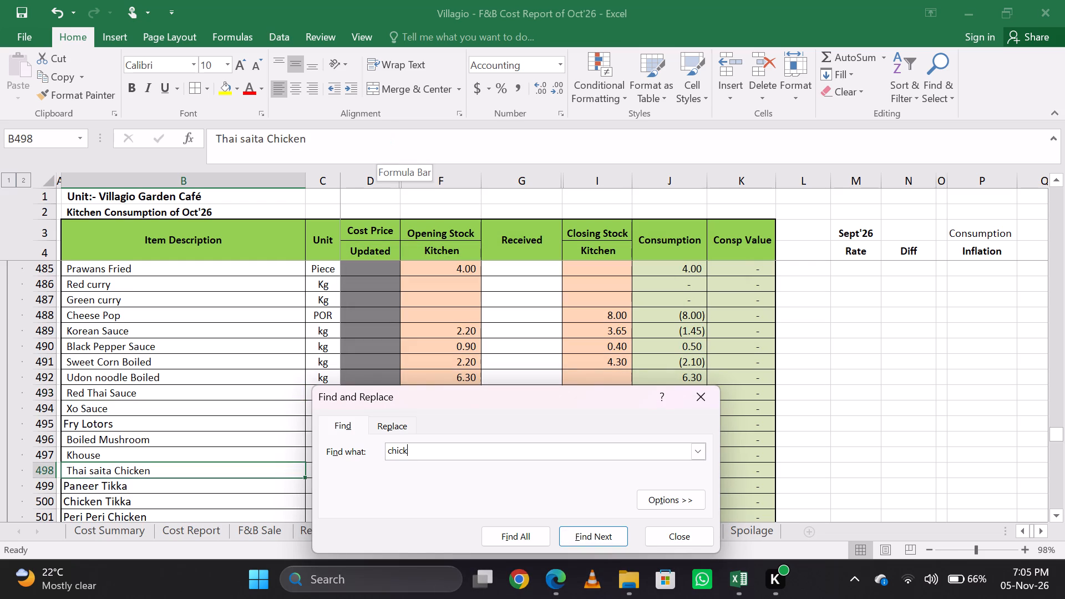
{"action": "key", "text": "Return"}
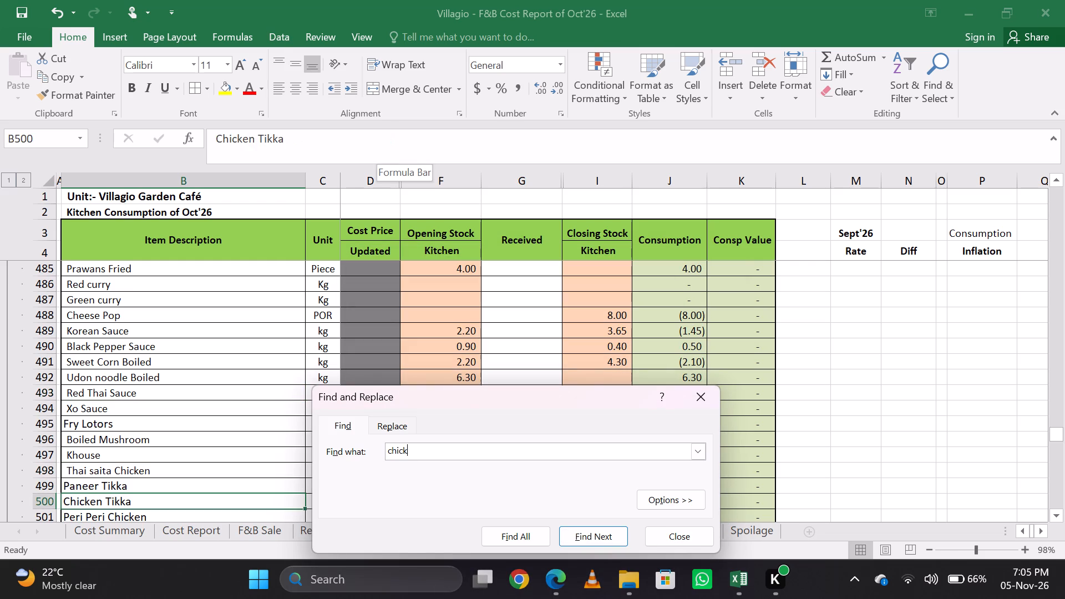
Examine the opening and closing stock entries of the semi-finished item Thai saita Chicken.
{"action": "key", "text": "Escape"}
{"action": "key", "text": "Up"}
{"action": "key", "text": "Up"}
{"action": "key", "text": "Right"}
{"action": "key", "text": "Right"}
{"action": "key", "text": "Right"}
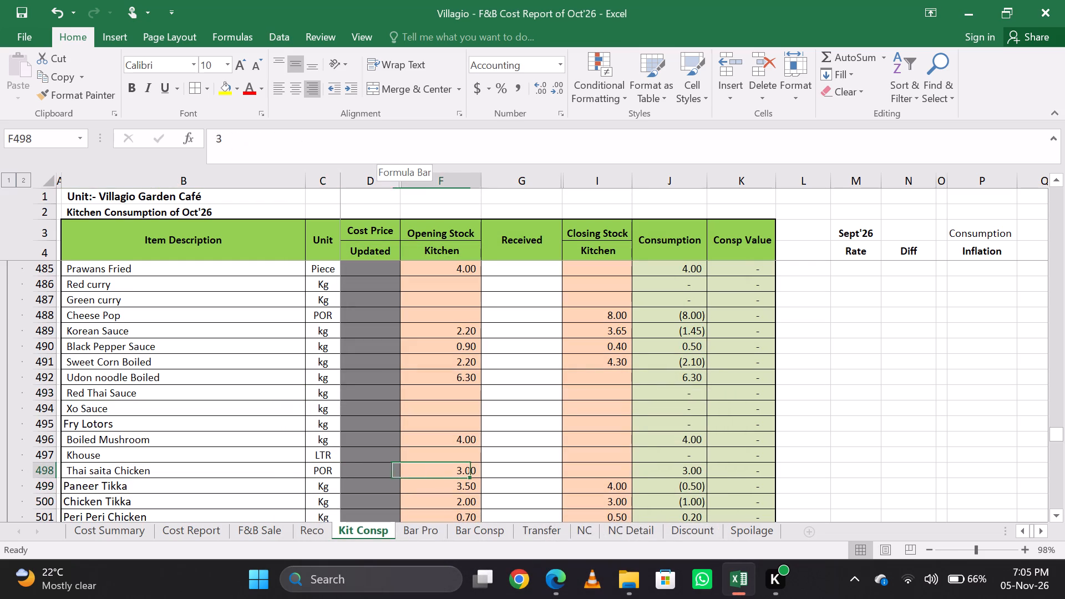
{"action": "key", "text": "Right"}
{"action": "key", "text": "Right"}
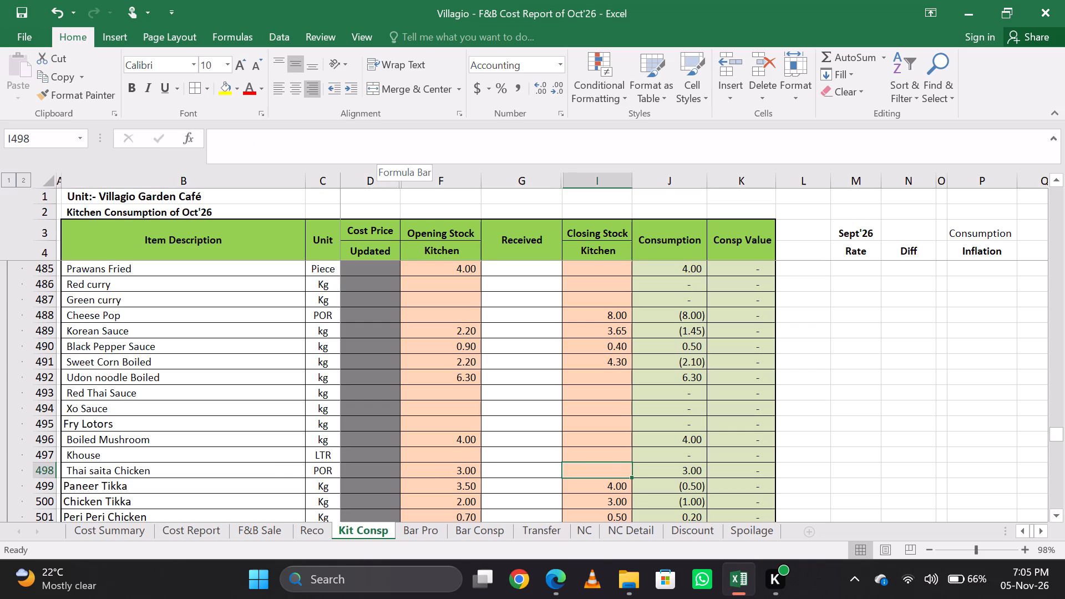
{"action": "key", "text": "Left"}
{"action": "key", "text": "Right"}
{"action": "key", "text": "Left"}
{"action": "key", "text": "Left"}
{"action": "key", "text": "Left"}
{"action": "key", "text": "Left"}
{"action": "key", "text": "Right"}
{"action": "key", "text": "Right"}
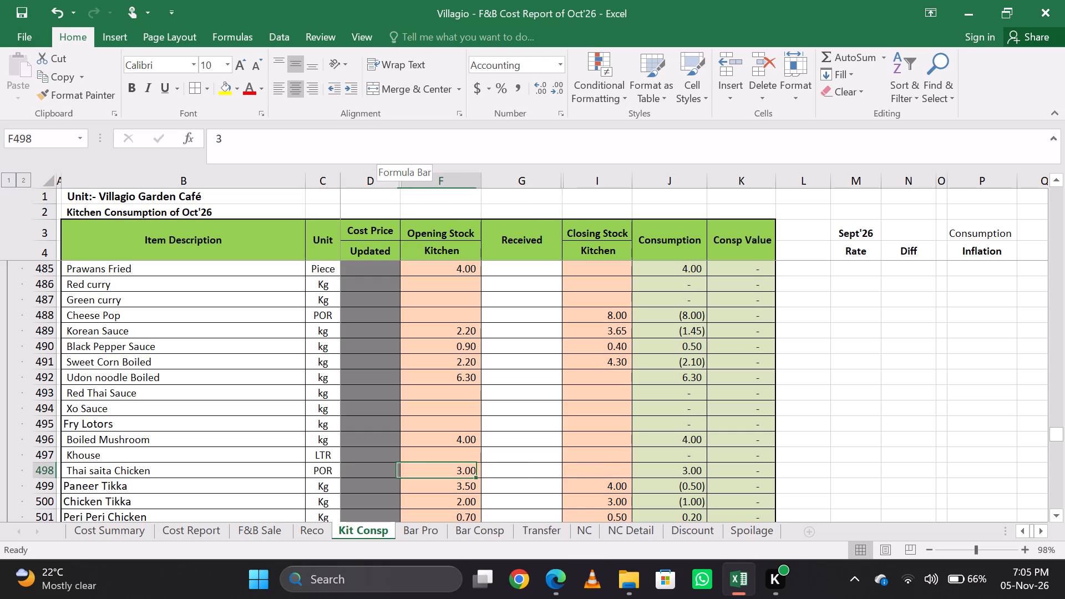
Insert a new row directly below Brown Onion at the end of the semi-finished items.
{"action": "key", "text": "Down"}
{"action": "key", "text": "Right"}
{"action": "key", "text": "Right"}
{"action": "key", "text": "Down"}
{"action": "key", "text": "Down"}
{"action": "key", "text": "Down"}
{"action": "key", "text": "Down"}
{"action": "key", "text": "Down"}
{"action": "key", "text": "Down"}
{"action": "key", "text": "Down"}
{"action": "key", "text": "Down"}
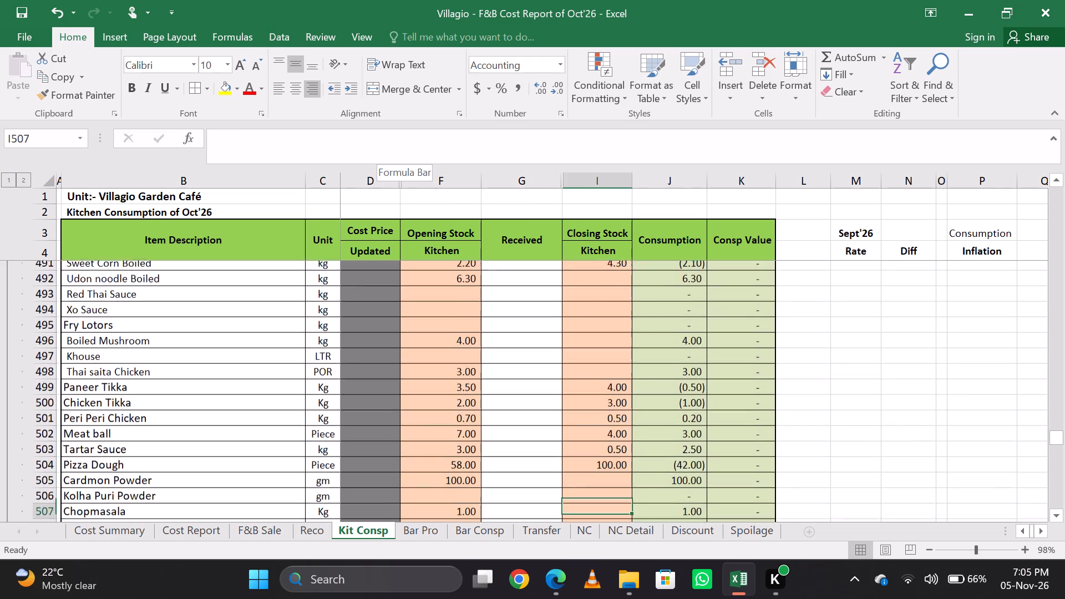
{"action": "key", "text": "Down"}
{"action": "key", "text": "Down"}
{"action": "key", "text": "Down"}
{"action": "key", "text": "Down"}
{"action": "key", "text": "Down"}
{"action": "key", "text": "Down"}
{"action": "key", "text": "Down"}
{"action": "key", "text": "Down"}
{"action": "key", "text": "Down"}
{"action": "key", "text": "Down"}
{"action": "key", "text": "Down"}
{"action": "key", "text": "Down"}
{"action": "key", "text": "Down"}
{"action": "key", "text": "Down"}
{"action": "key", "text": "Down"}
{"action": "key", "text": "Down"}
{"action": "key", "text": "Down"}
{"action": "key", "text": "Down"}
{"action": "key", "text": "Down"}
{"action": "key", "text": "Down"}
{"action": "key", "text": "Down"}
{"action": "key", "text": "Down"}
{"action": "key", "text": "Down"}
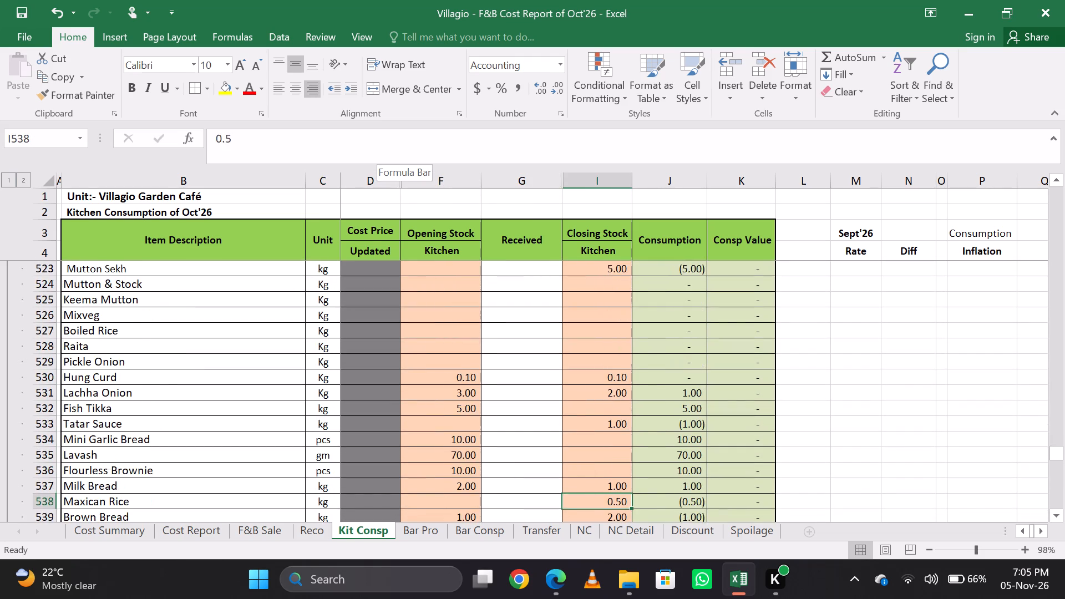
{"action": "key", "text": "Down"}
{"action": "key", "text": "Down"}
{"action": "key", "text": "Down"}
{"action": "key", "text": "Down"}
{"action": "key", "text": "Down"}
{"action": "key", "text": "Down"}
{"action": "key", "text": "Down"}
{"action": "key", "text": "Down"}
{"action": "key", "text": "Down"}
{"action": "key", "text": "Down"}
{"action": "key", "text": "Down"}
{"action": "key", "text": "Down"}
{"action": "key", "text": "Down"}
{"action": "key", "text": "Down"}
{"action": "key", "text": "Down"}
{"action": "key", "text": "Down"}
{"action": "key", "text": "Down"}
{"action": "key", "text": "Down"}
{"action": "key", "text": "Down"}
{"action": "key", "text": "Down"}
{"action": "key", "text": "Down"}
{"action": "key", "text": "Down"}
{"action": "key", "text": "Down"}
{"action": "key", "text": "Down"}
{"action": "key", "text": "Down"}
{"action": "key", "text": "Down"}
{"action": "key", "text": "Down"}
{"action": "key", "text": "Down"}
{"action": "key", "text": "Down"}
{"action": "key", "text": "Down"}
{"action": "key", "text": "Down"}
{"action": "key", "text": "Down"}
{"action": "key", "text": "Down"}
{"action": "key", "text": "Down"}
{"action": "key", "text": "Down"}
{"action": "key", "text": "Down"}
{"action": "key", "text": "Down"}
{"action": "key", "text": "Down"}
{"action": "key", "text": "Down"}
{"action": "key", "text": "Down"}
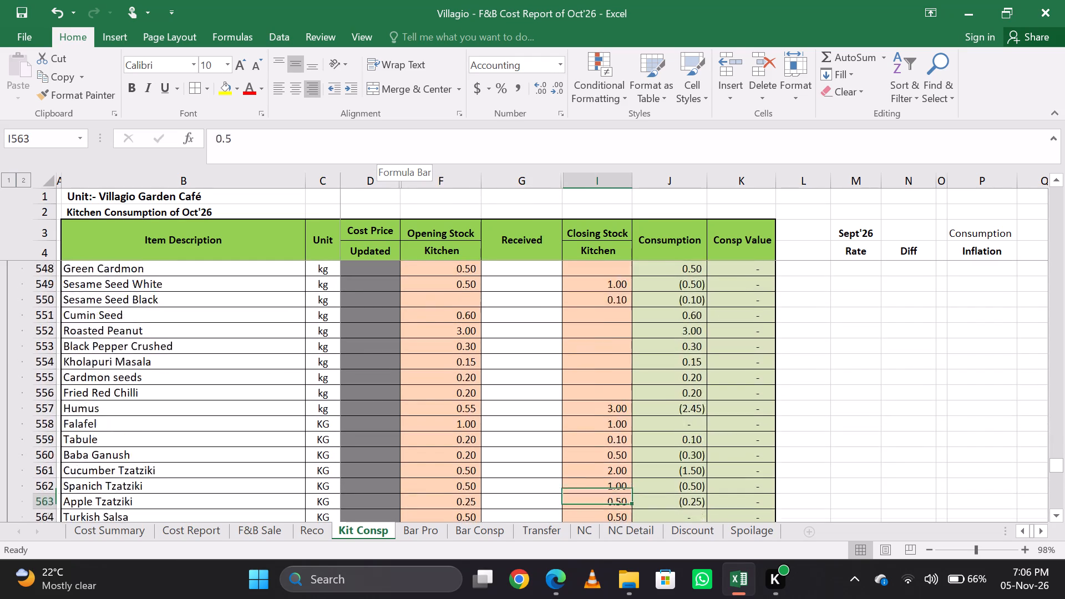
{"action": "key", "text": "Down"}
{"action": "key", "text": "Down"}
{"action": "key", "text": "Down"}
{"action": "key", "text": "Down"}
{"action": "key", "text": "Down"}
{"action": "key", "text": "Down"}
{"action": "key", "text": "Down"}
{"action": "key", "text": "Down"}
{"action": "key", "text": "Down"}
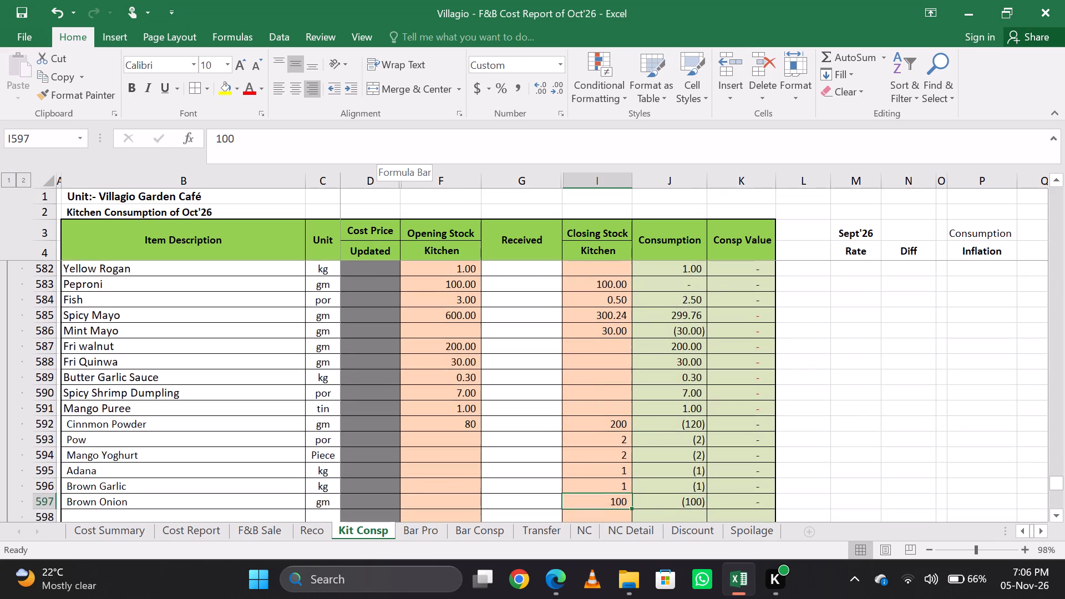
{"action": "key", "text": "Up"}
{"action": "key", "text": "Up"}
{"action": "key", "text": "Up"}
{"action": "key", "text": "Up"}
{"action": "key", "text": "Up"}
{"action": "key", "text": "Up"}
{"action": "key", "text": "Up"}
{"action": "key", "text": "Down"}
{"action": "key", "text": "Down"}
{"action": "key", "text": "Up"}
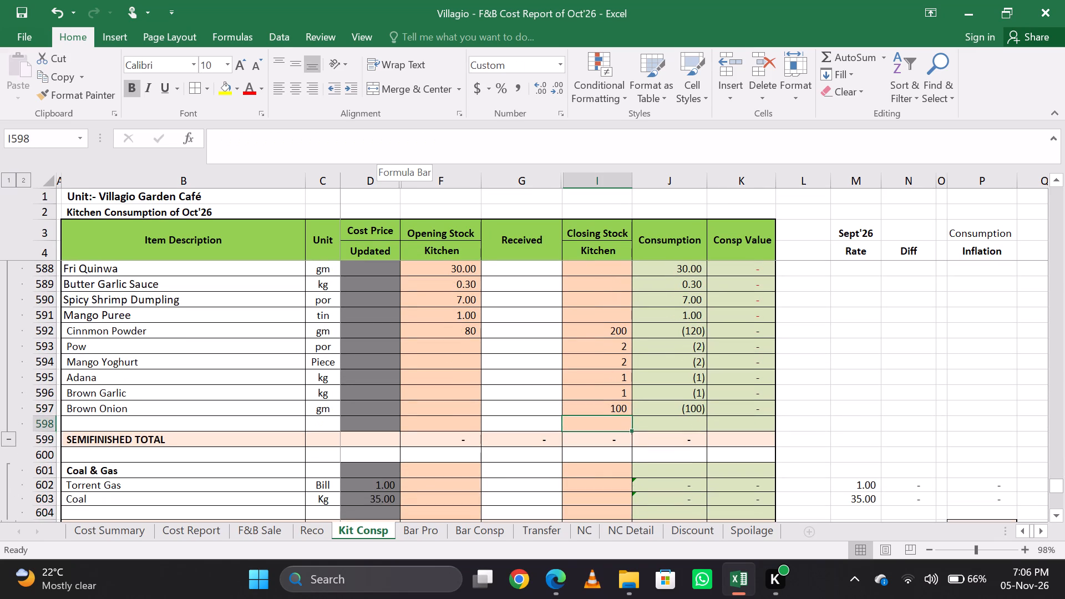
{"action": "key", "text": "shift+space"}
{"action": "key", "text": "ctrl+shift+equal"}
Enter the item Thai Chicken with unit kg in the new row below Brown Onion.
{"action": "key", "text": "Left"}
{"action": "key", "text": "Left"}
{"action": "key", "text": "Left"}
{"action": "key", "text": "Left"}
{"action": "key", "text": "Left"}
{"action": "key", "text": "Left"}
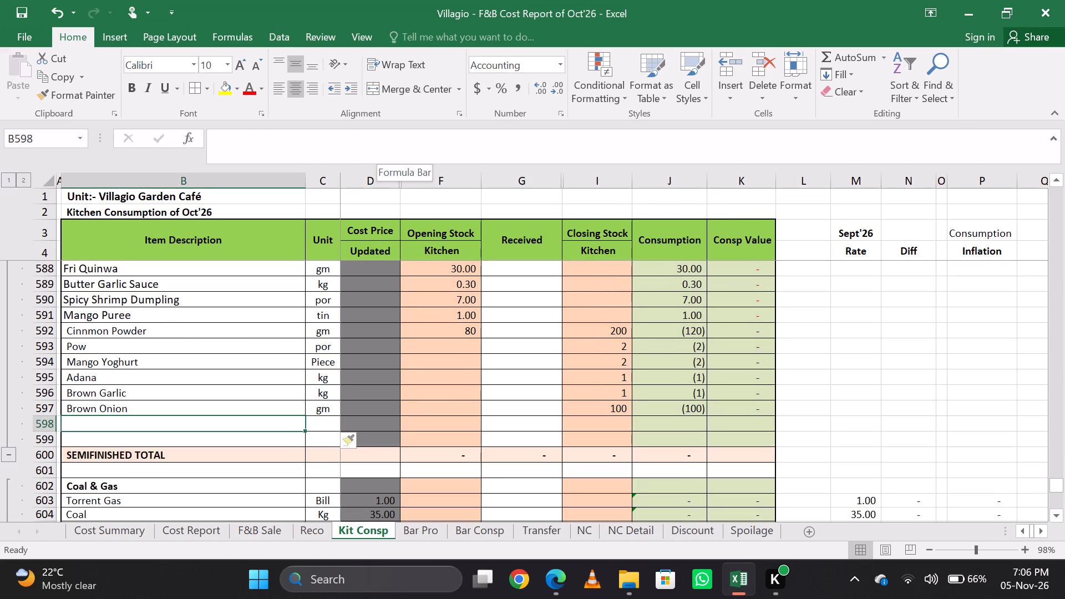
{"action": "key", "text": "Right"}
{"action": "type", "text": "Thai Chicken"}
{"action": "key", "text": "Tab"}
{"action": "key", "text": "Tab"}
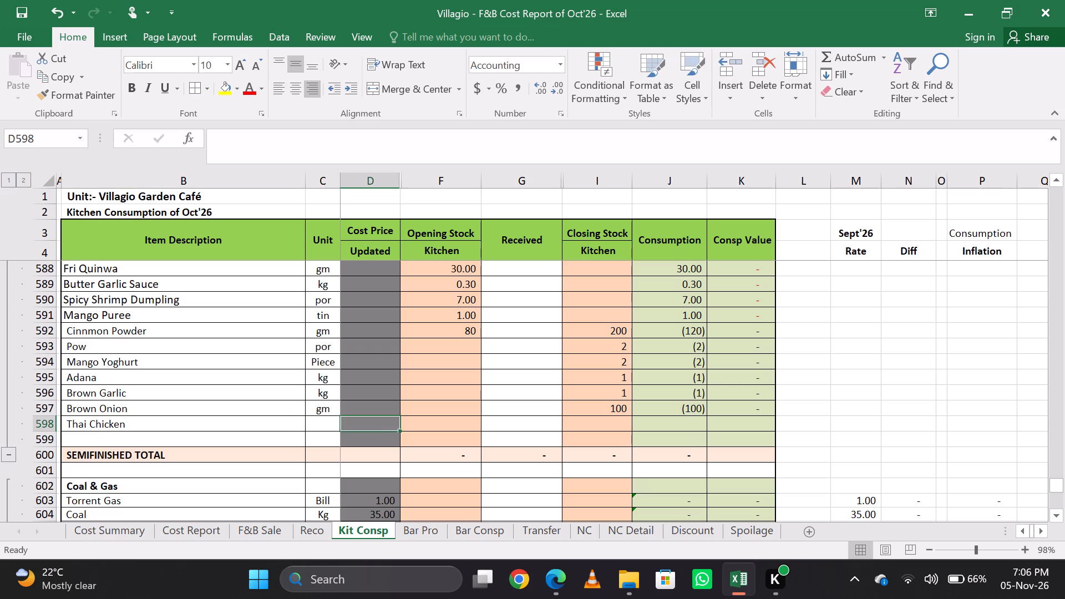
{"action": "key", "text": "Left"}
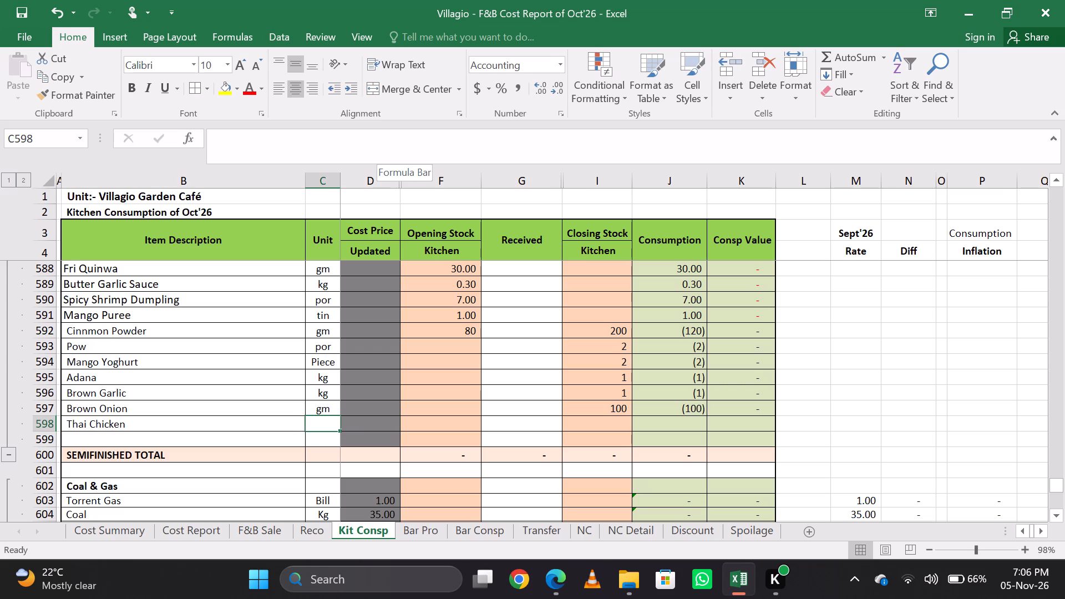
{"action": "type", "text": "kf"}
{"action": "key", "text": "BackSpace"}
{"action": "key", "text": "g"}
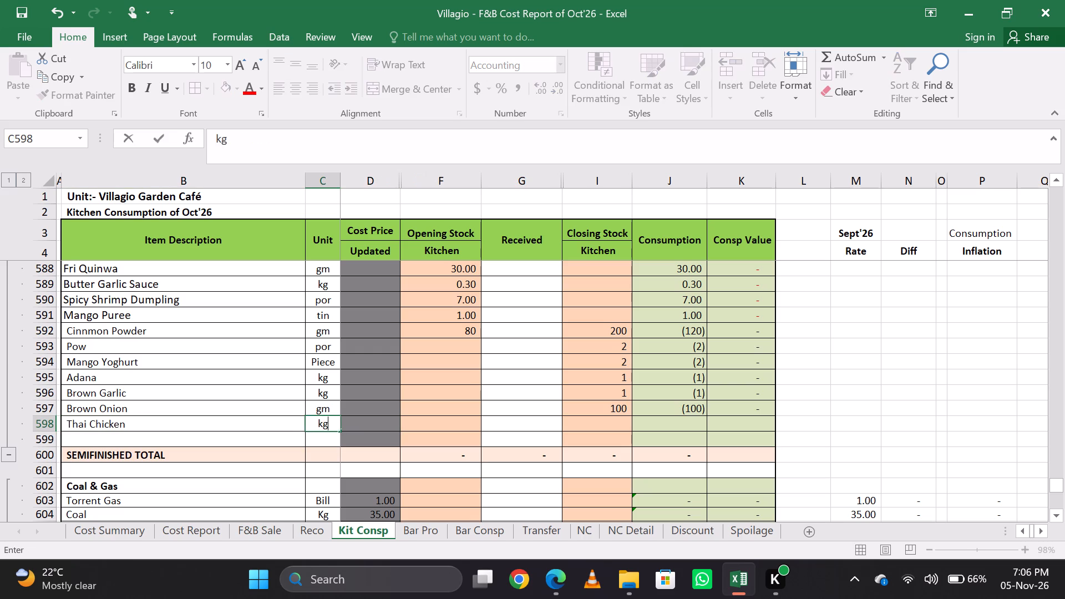
Enter 10.2 as the kitchen closing stock for Thai Chicken.
{"action": "key", "text": "Tab"}
{"action": "key", "text": "Tab"}
{"action": "key", "text": "Tab"}
{"action": "key", "text": "Tab"}
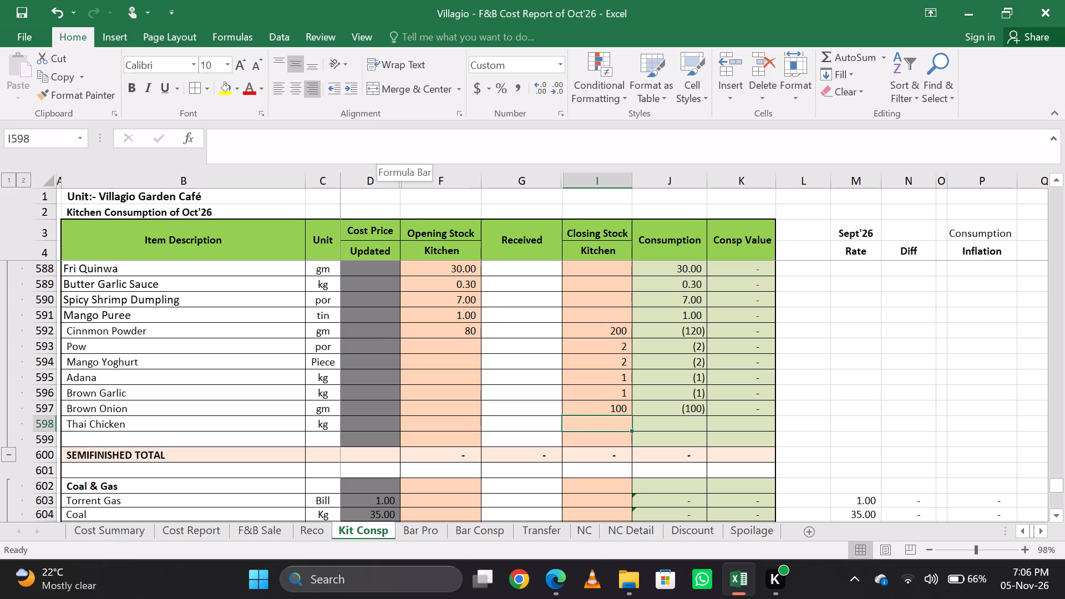
{"action": "type", "text": "10"}
{"action": "type", "text": ".2"}
{"action": "key", "text": "Right"}
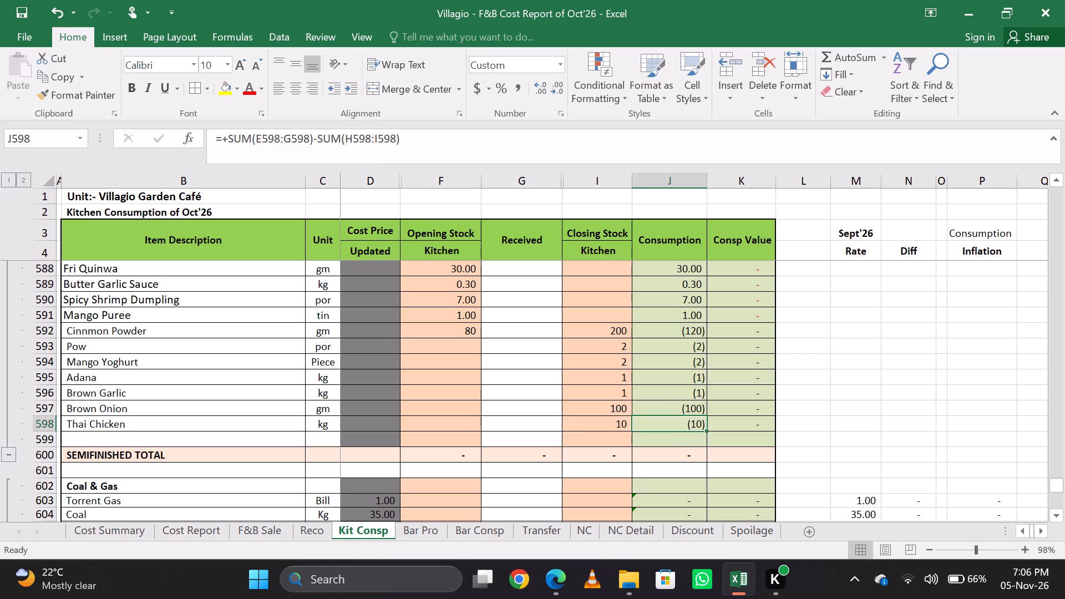
{"action": "key", "text": "Right"}
{"action": "key", "text": "Left"}
{"action": "key", "text": "Left"}
{"action": "key", "text": "Left"}
{"action": "key", "text": "Left"}
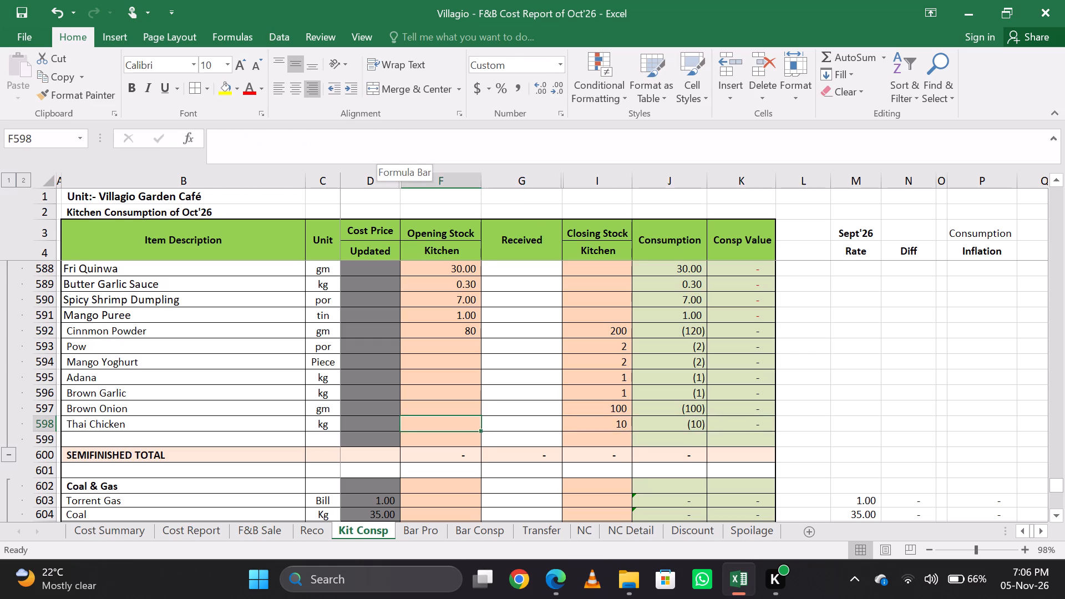
{"action": "key", "text": "Left"}
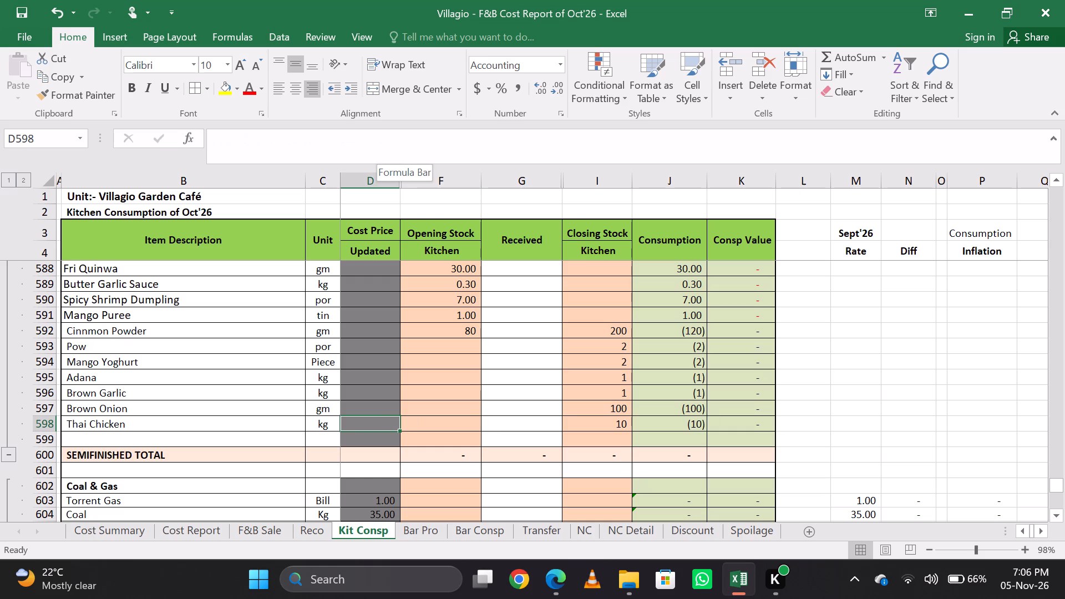
Search the item list for "lam" and go through the matches.
{"action": "key", "text": "ctrl+f"}
{"action": "type", "text": "lam"}
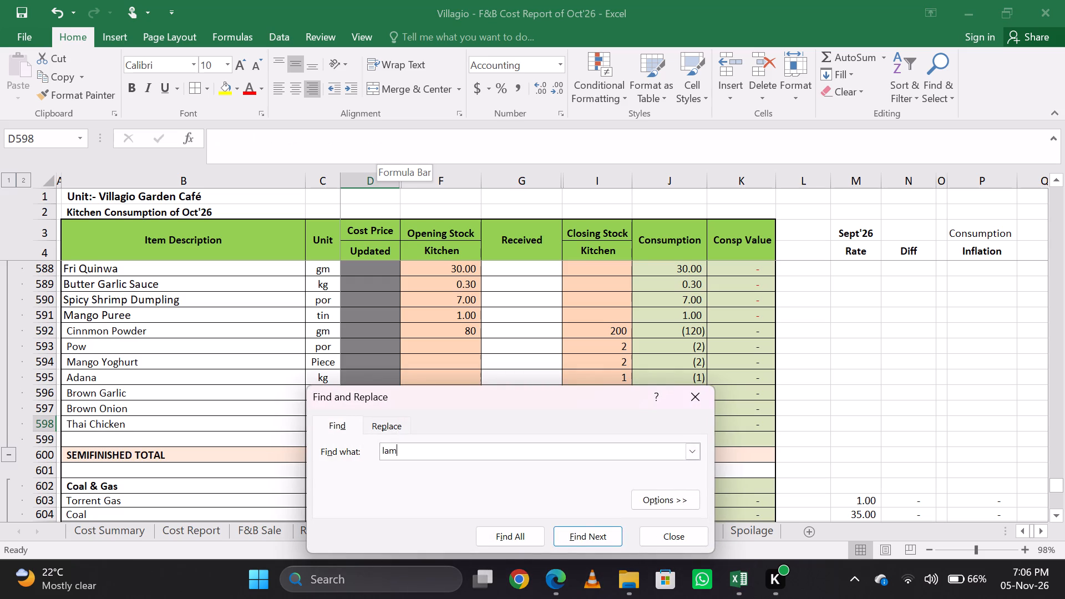
{"action": "key", "text": "Return"}
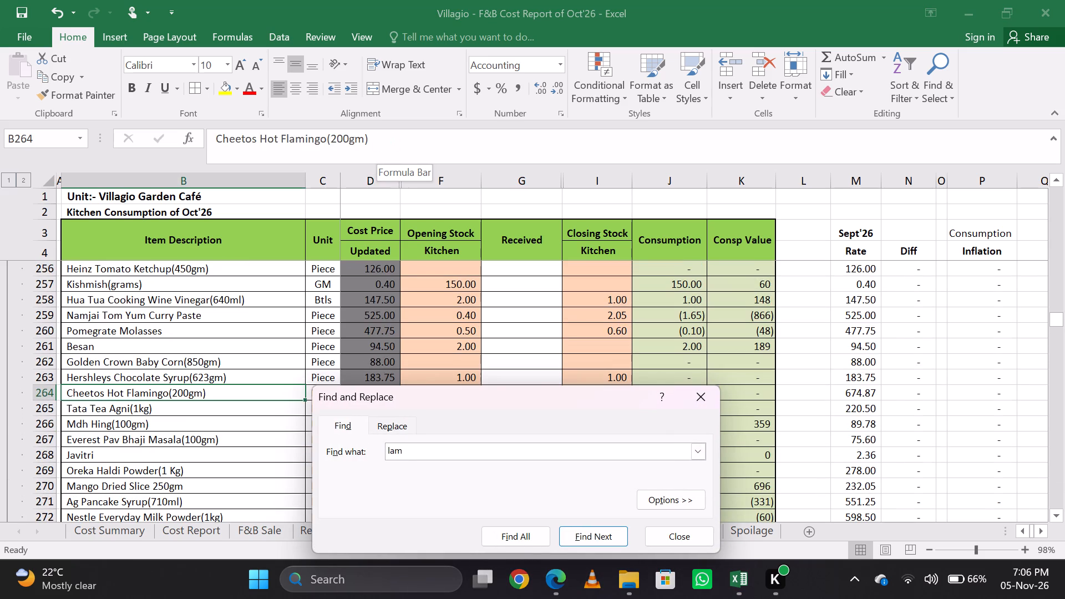
{"action": "key", "text": "Return"}
{"action": "key", "text": "Return"}
{"action": "key", "text": "Return"}
{"action": "key", "text": "Return"}
{"action": "key", "text": "Return"}
{"action": "key", "text": "Return"}
{"action": "key", "text": "Return"}
{"action": "key", "text": "Escape"}
Insert a new row directly below Thai Chicken at the end of the semi-finished items.
{"action": "key", "text": "Page_Down"}
{"action": "key", "text": "Page_Down"}
{"action": "key", "text": "Page_Down"}
{"action": "key", "text": "Page_Down"}
{"action": "key", "text": "Page_Down"}
{"action": "key", "text": "Page_Down"}
{"action": "key", "text": "Page_Down"}
{"action": "key", "text": "Page_Down"}
{"action": "key", "text": "Page_Down"}
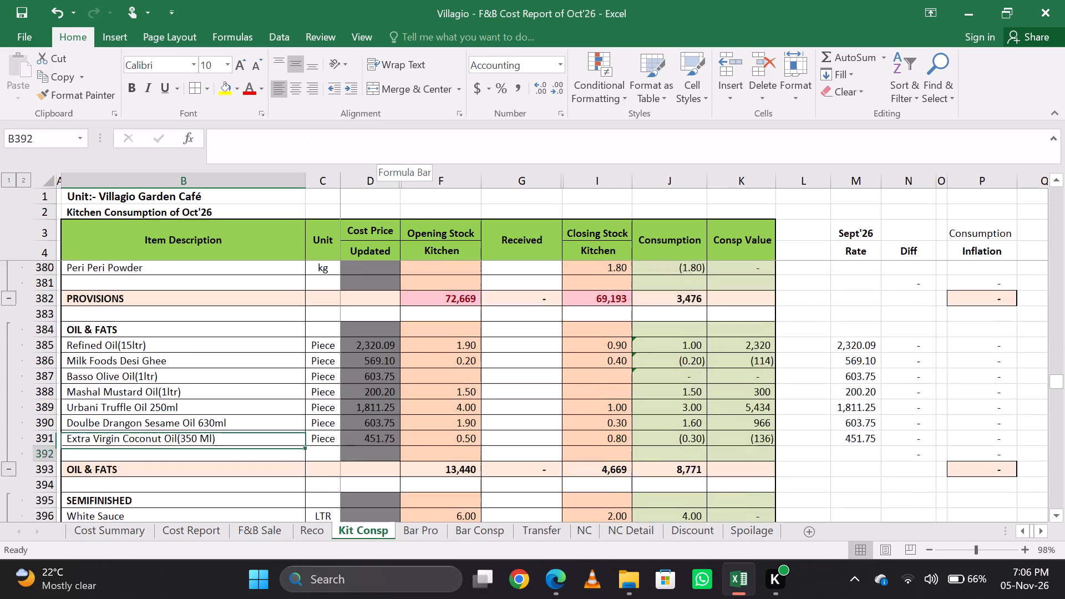
{"action": "key", "text": "Page_Down"}
{"action": "key", "text": "Page_Down"}
{"action": "key", "text": "Page_Down"}
{"action": "key", "text": "Page_Down"}
{"action": "key", "text": "Page_Down"}
{"action": "key", "text": "Page_Down"}
{"action": "key", "text": "Page_Down"}
{"action": "key", "text": "Page_Down"}
{"action": "key", "text": "Page_Down"}
{"action": "key", "text": "Page_Down"}
{"action": "key", "text": "Page_Down"}
{"action": "key", "text": "Page_Down"}
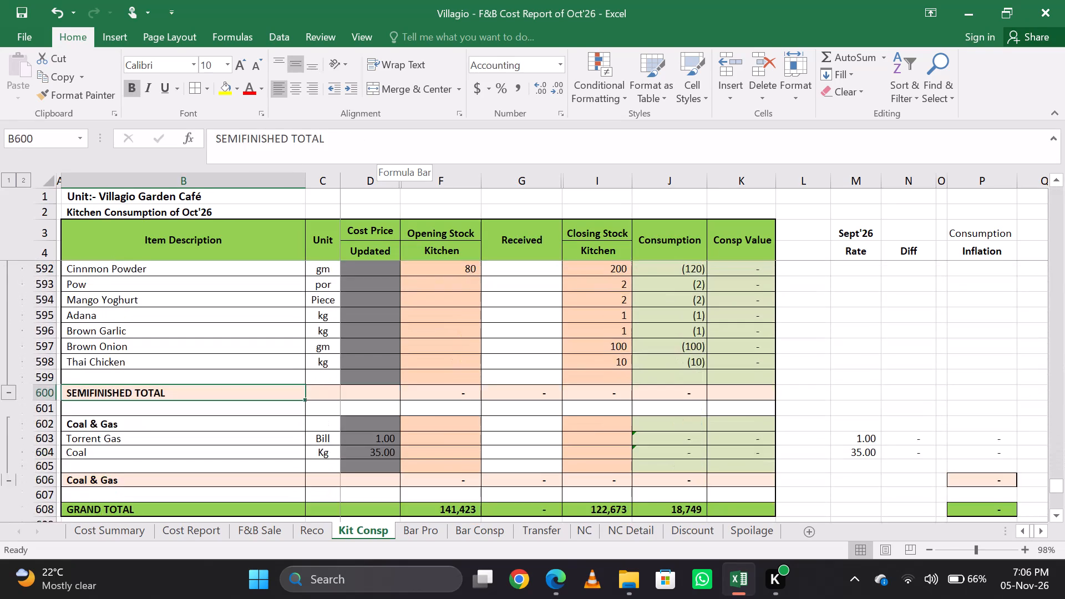
{"action": "key", "text": "Up"}
{"action": "key", "text": "shift+space"}
{"action": "key", "text": "ctrl+shift+equal"}
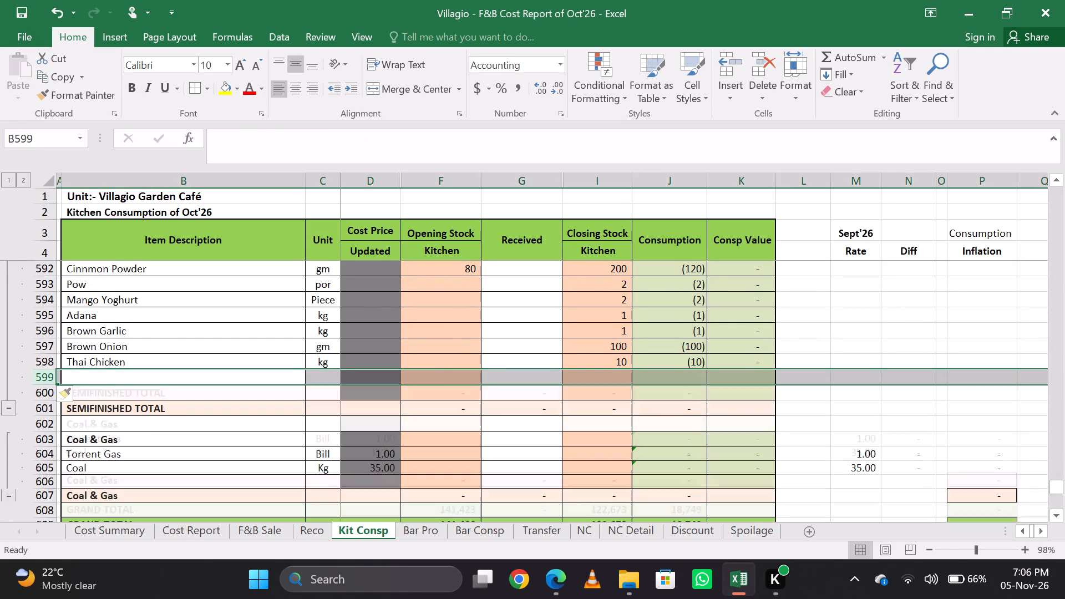
{"action": "key", "text": "Down"}
{"action": "key", "text": "Up"}
Enter the item Lambe with unit por in the new row below Thai Chicken.
{"action": "key", "text": "shift+l"}
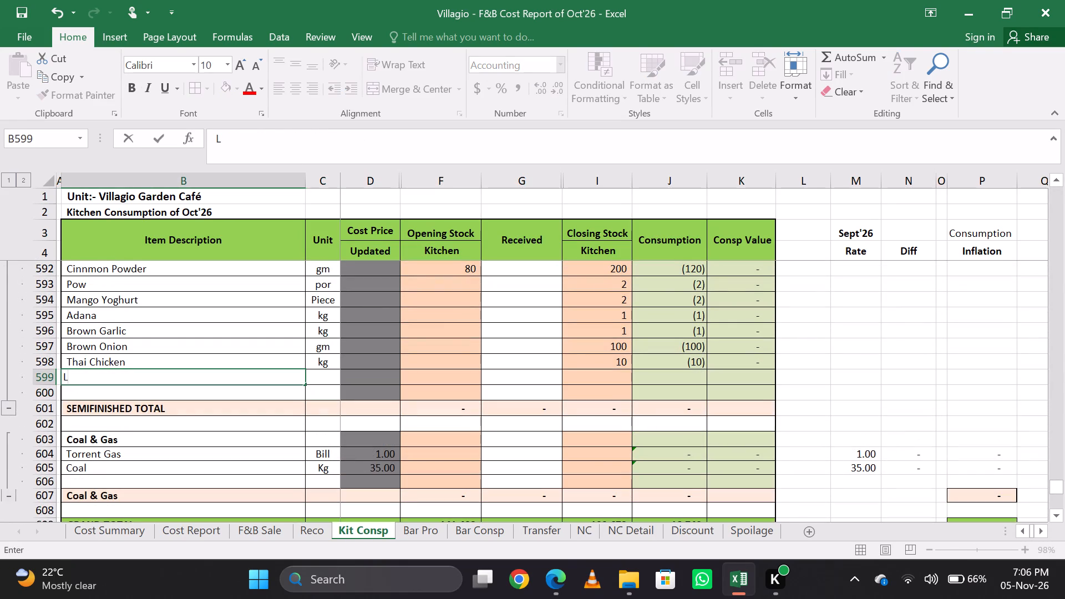
{"action": "type", "text": "am"}
{"action": "key", "text": "b"}
{"action": "key", "text": "e"}
{"action": "key", "text": "BackSpace"}
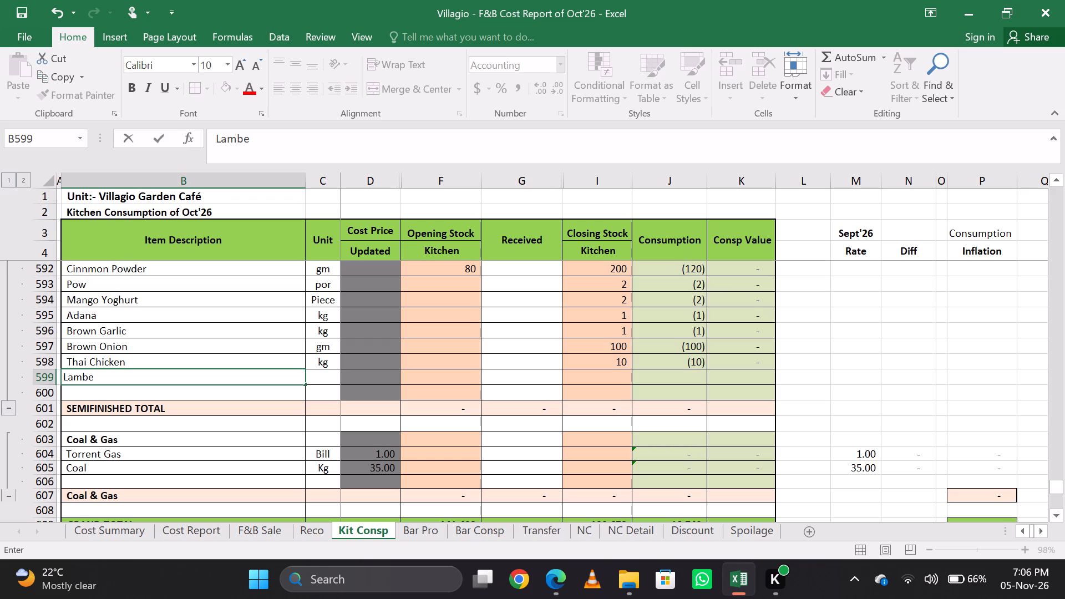
{"action": "key", "text": "e"}
{"action": "key", "text": "Tab"}
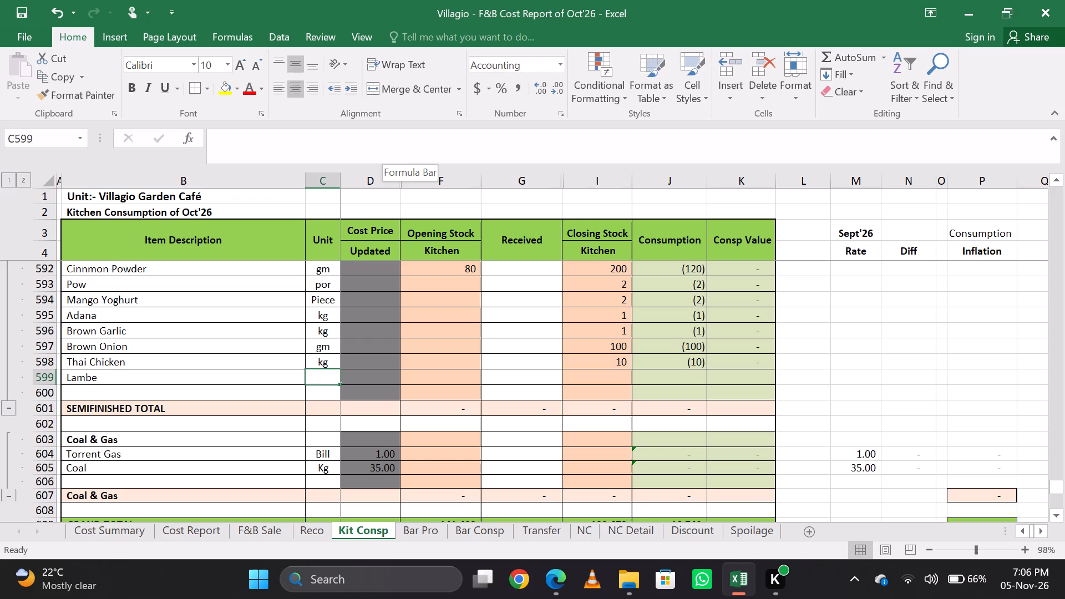
{"action": "type", "text": "por"}
Enter 3 as the kitchen closing stock for Lambe.
{"action": "key", "text": "Tab"}
{"action": "key", "text": "Tab"}
{"action": "key", "text": "Tab"}
{"action": "key", "text": "Tab"}
{"action": "key", "text": "3"}
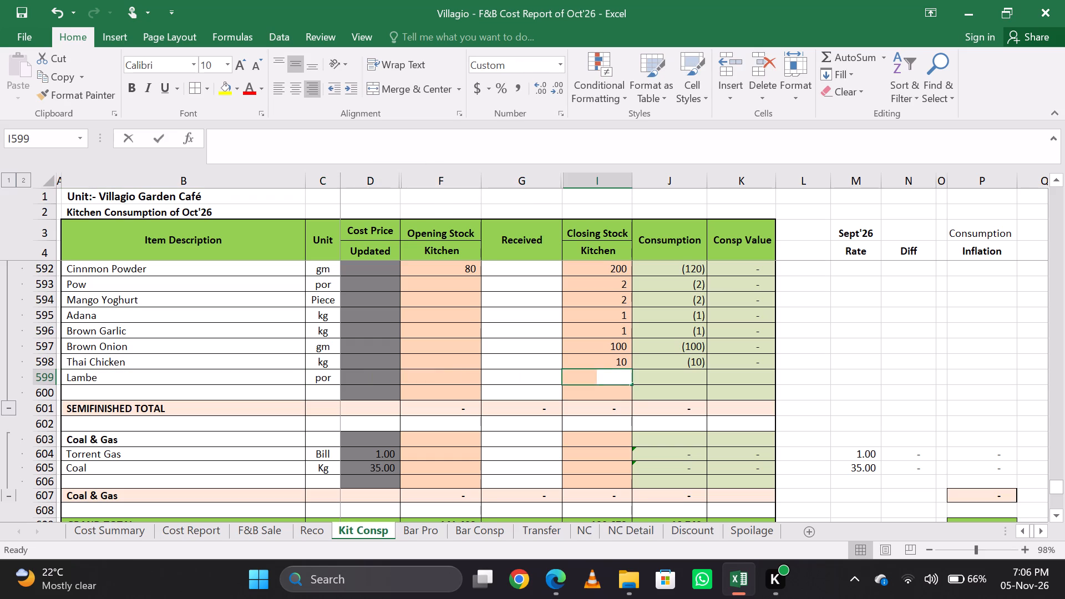
{"action": "key", "text": "Right"}
{"action": "key", "text": "Right"}
{"action": "key", "text": "Left"}
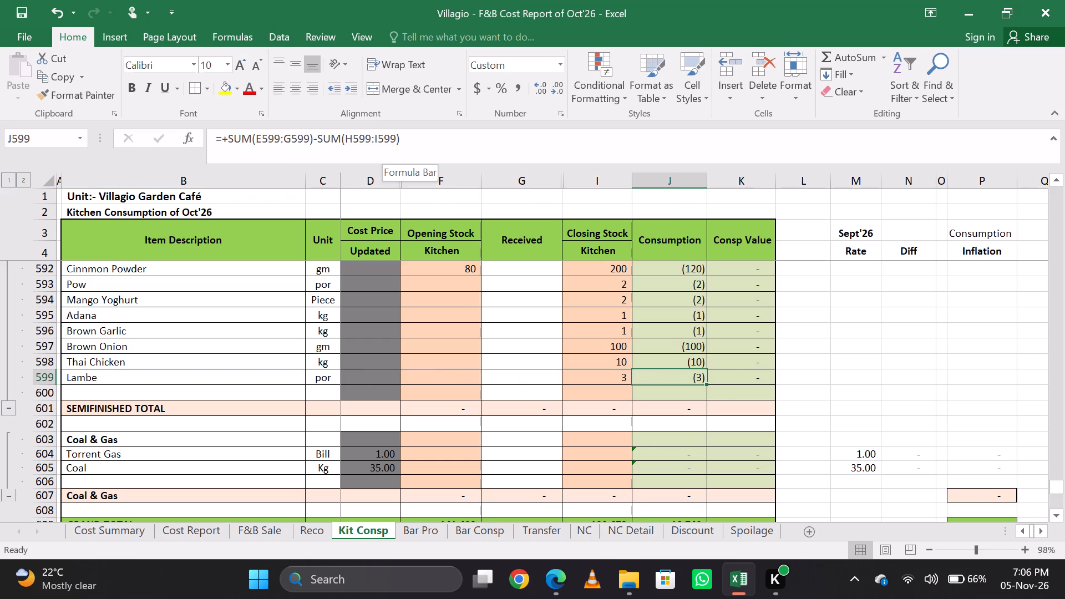
{"action": "key", "text": "Left"}
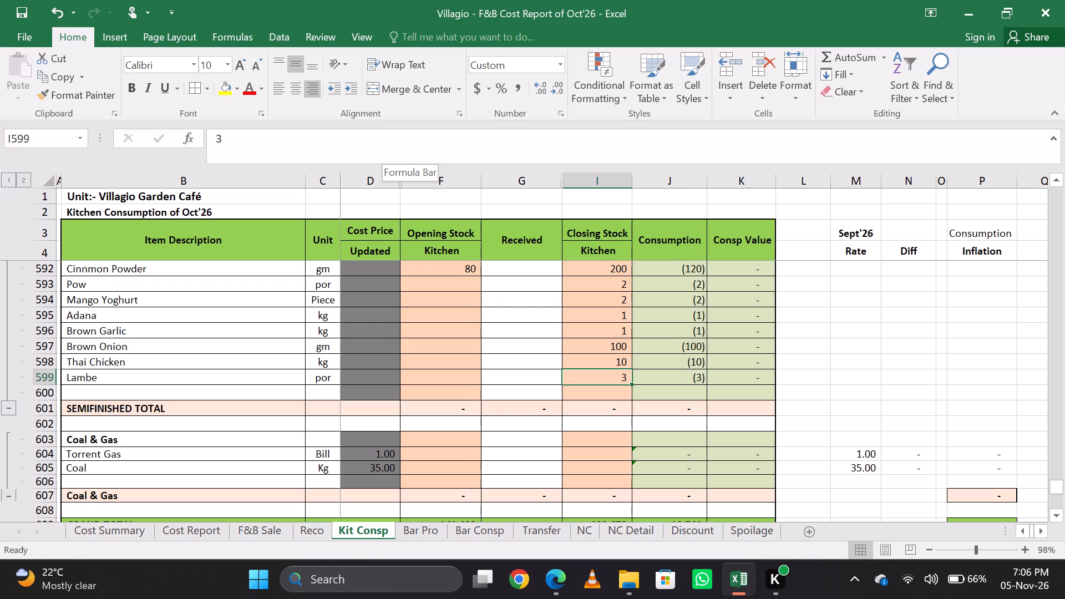
{"action": "key", "text": "Left"}
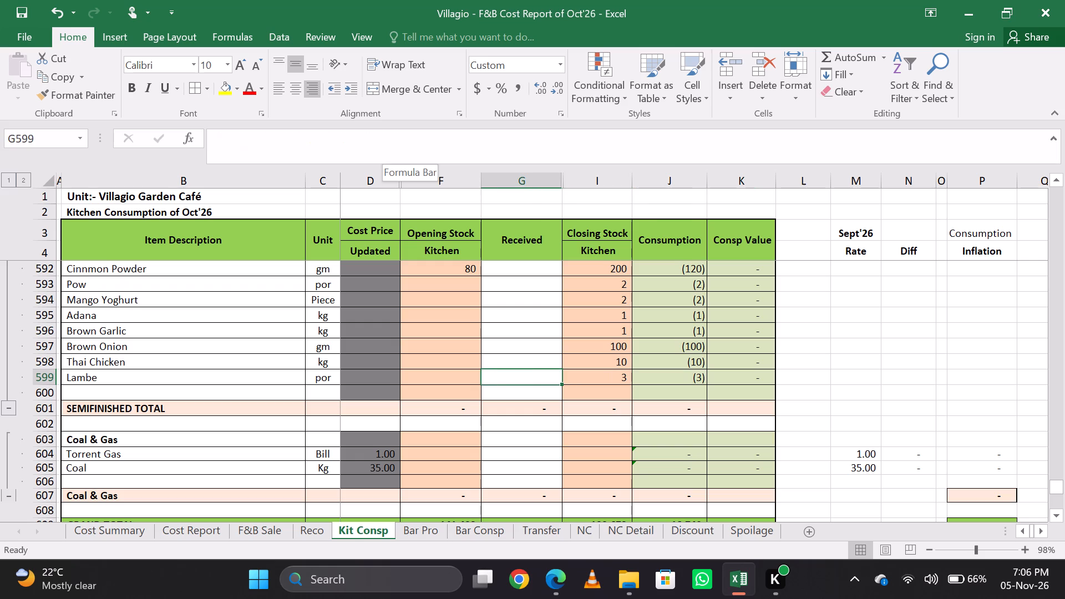
Search the item list for "mush".
{"action": "key", "text": "ctrl+f"}
{"action": "type", "text": "mush"}
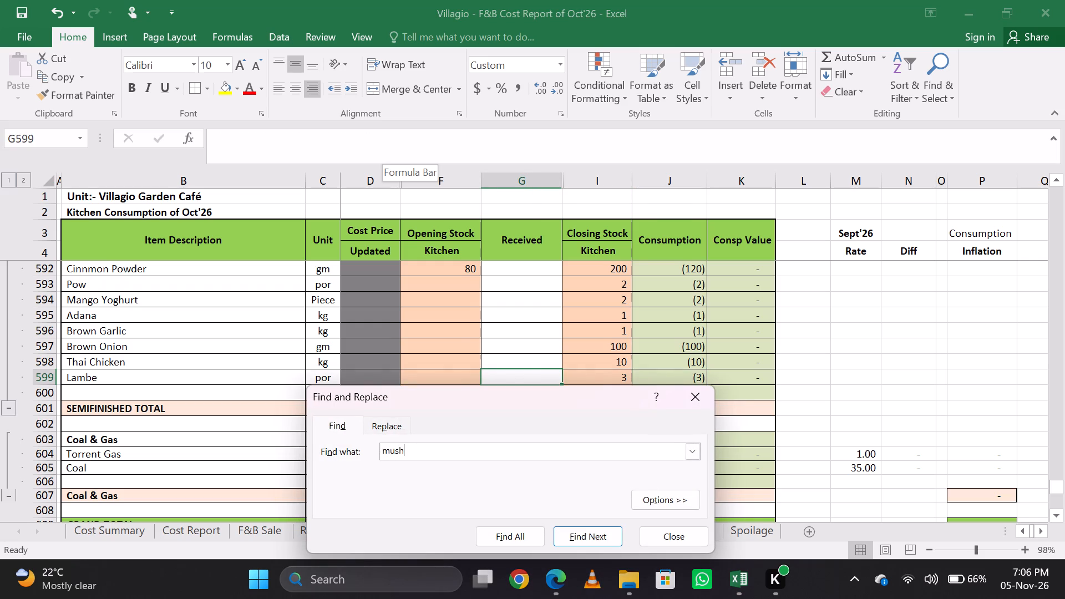
{"action": "key", "text": "Return"}
{"action": "key", "text": "Return"}
{"action": "key", "text": "Return"}
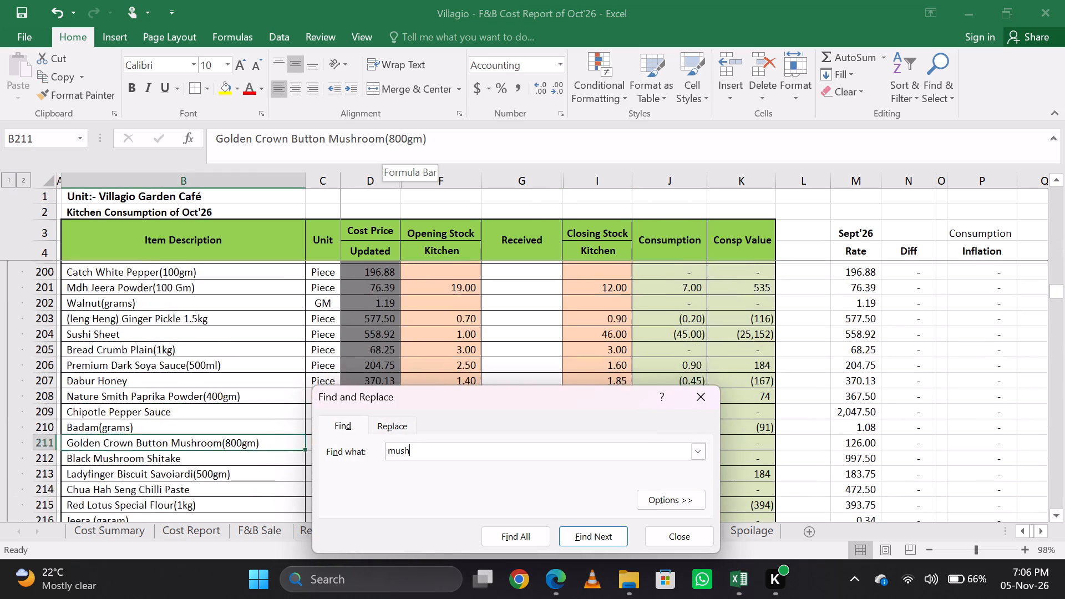
Search the item list for "mushr" and review each matching mushroom item.
{"action": "key", "text": "r"}
{"action": "key", "text": "Return"}
{"action": "key", "text": "Return"}
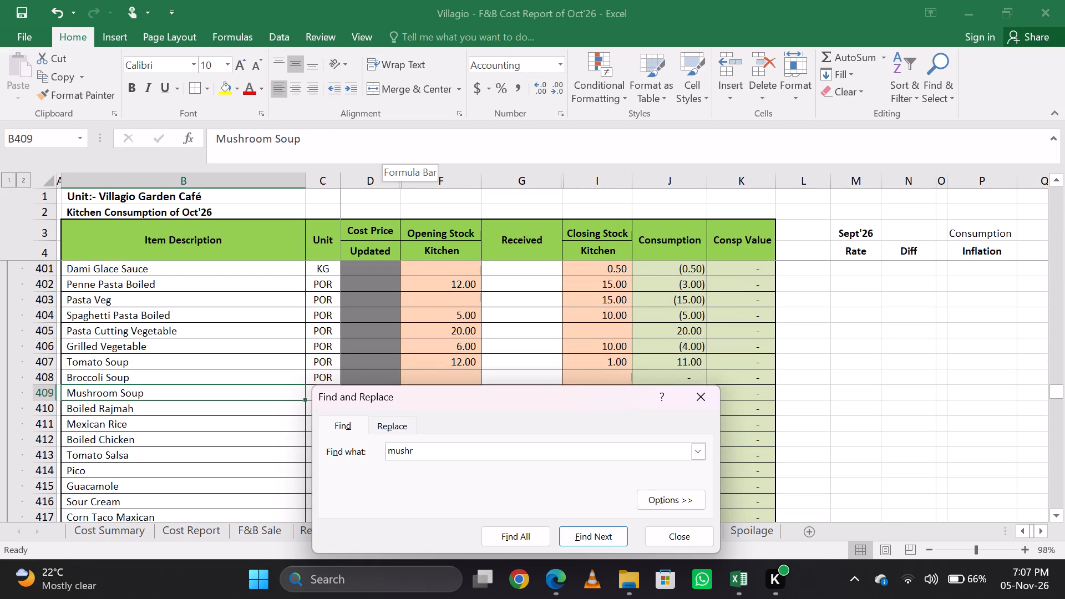
{"action": "key", "text": "Return"}
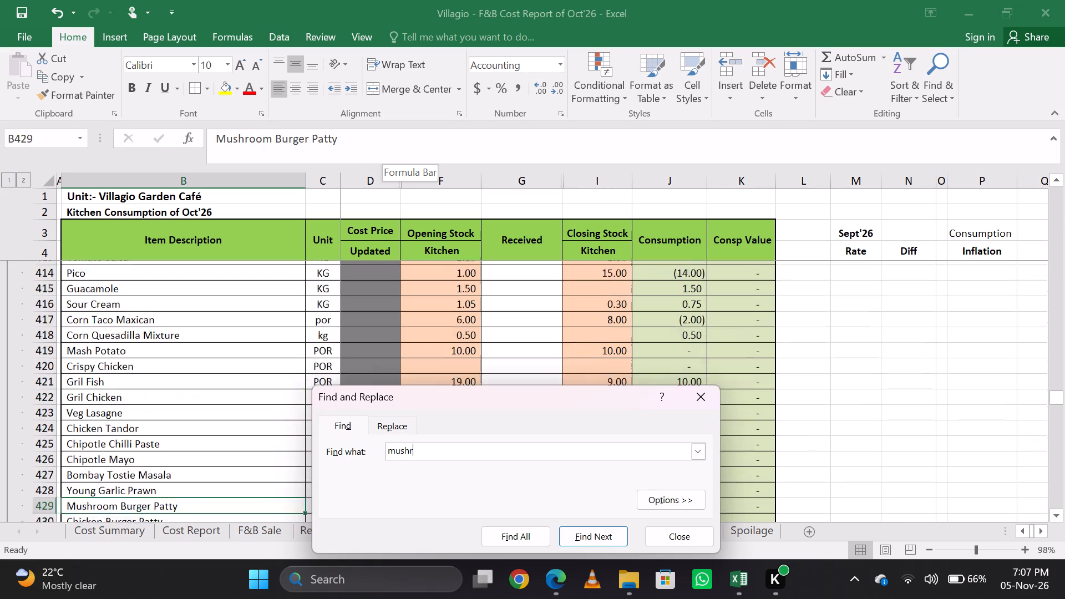
{"action": "key", "text": "Return"}
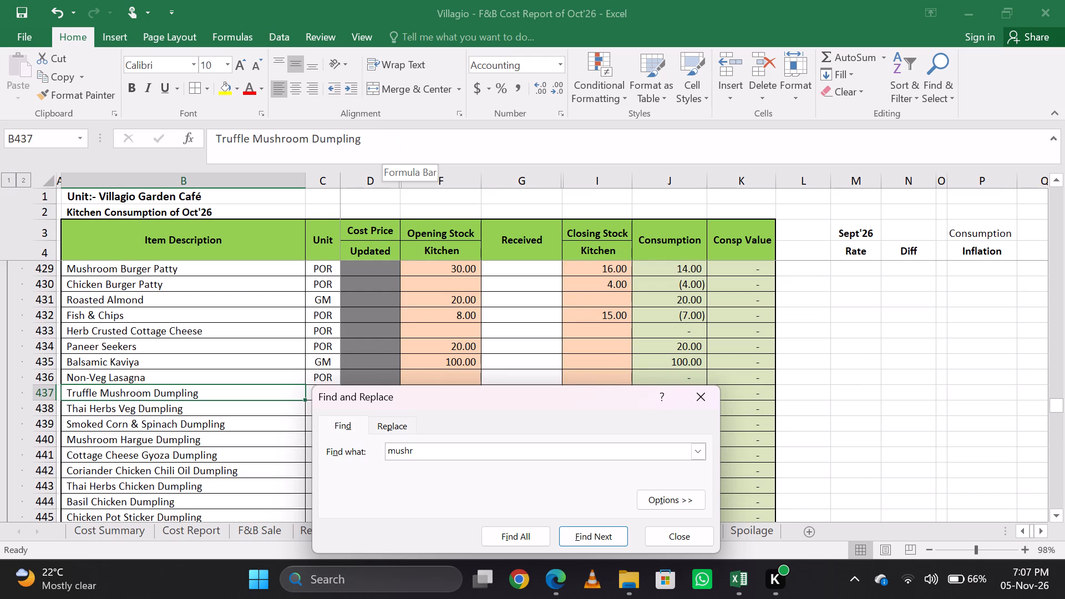
{"action": "key", "text": "Return"}
{"action": "key", "text": "Return"}
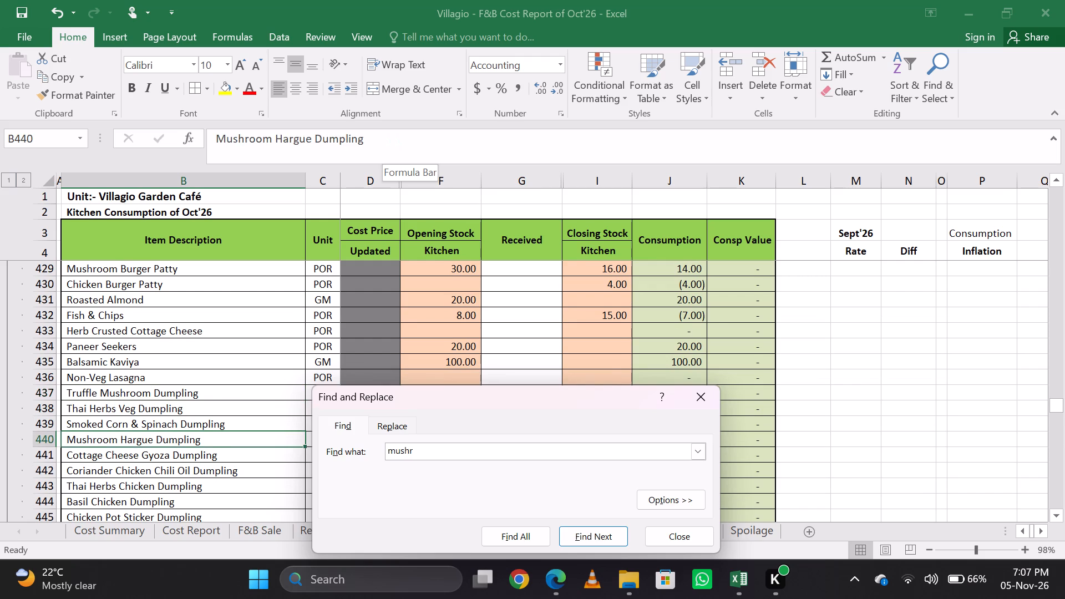
{"action": "key", "text": "Return"}
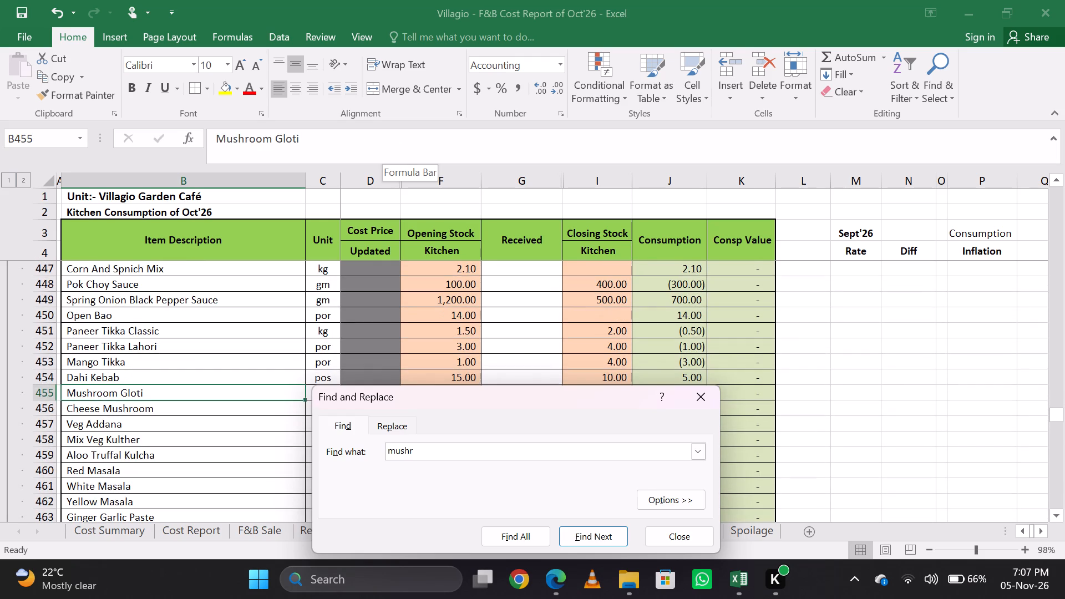
{"action": "key", "text": "Return"}
{"action": "key", "text": "Return"}
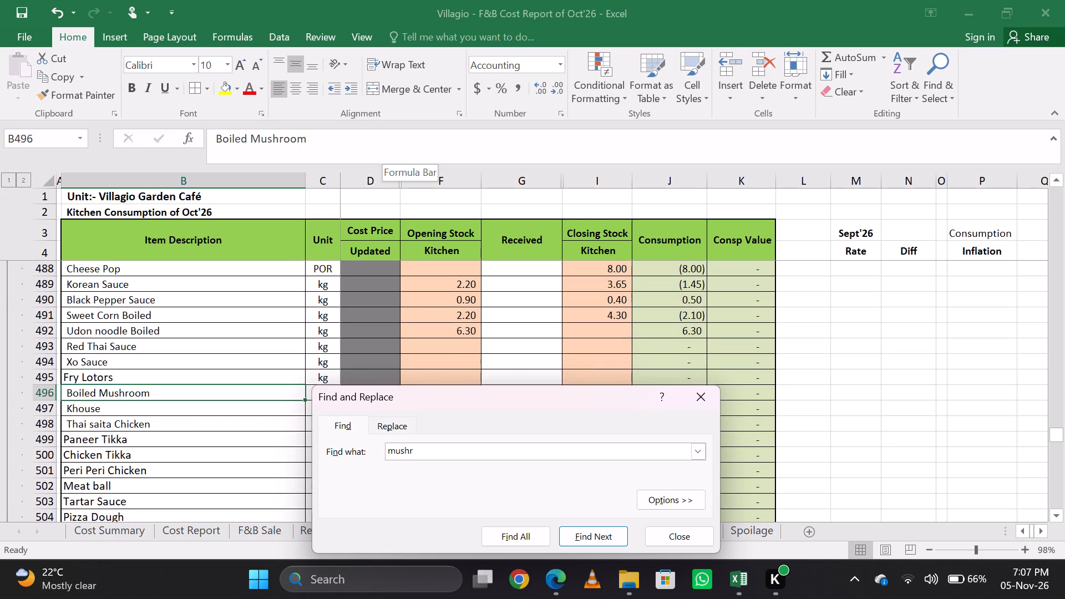
{"action": "key", "text": "Return"}
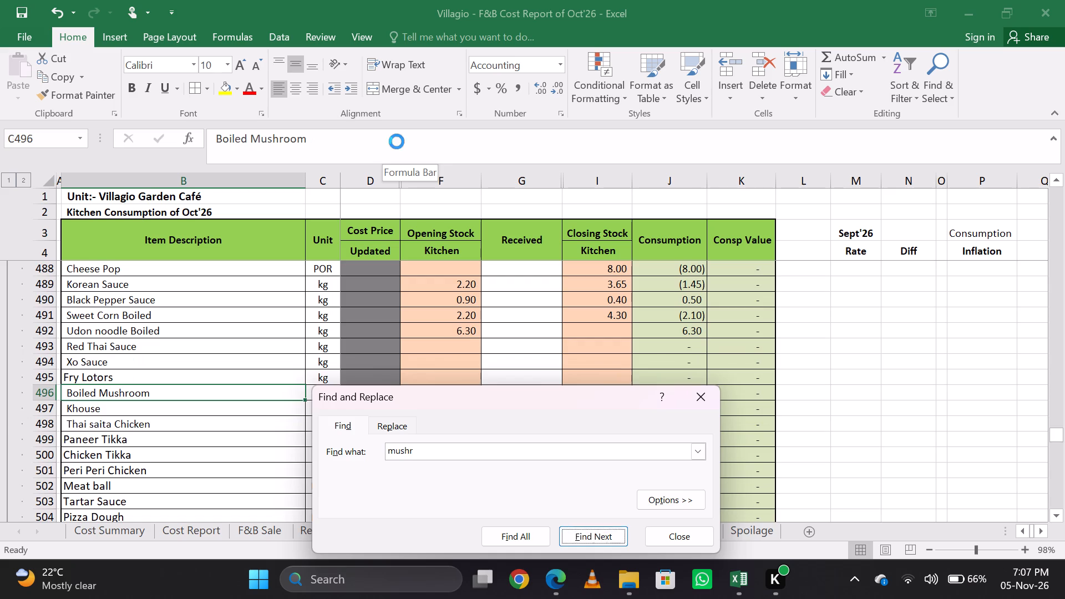
{"action": "key", "text": "Return"}
{"action": "key", "text": "Return"}
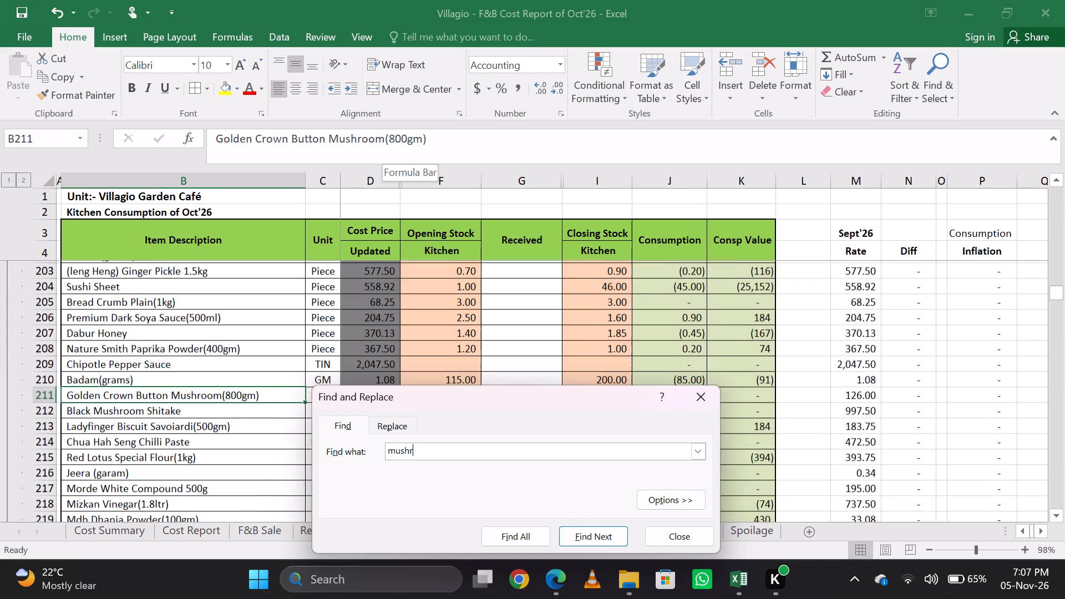
{"action": "key", "text": "Return"}
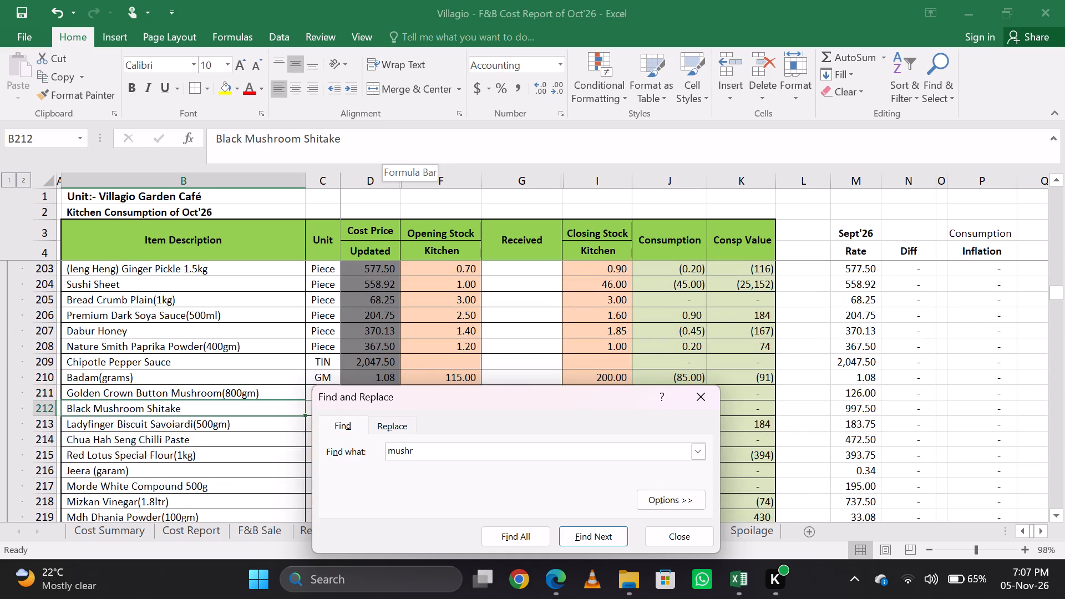
{"action": "key", "text": "Return"}
{"action": "key", "text": "Return"}
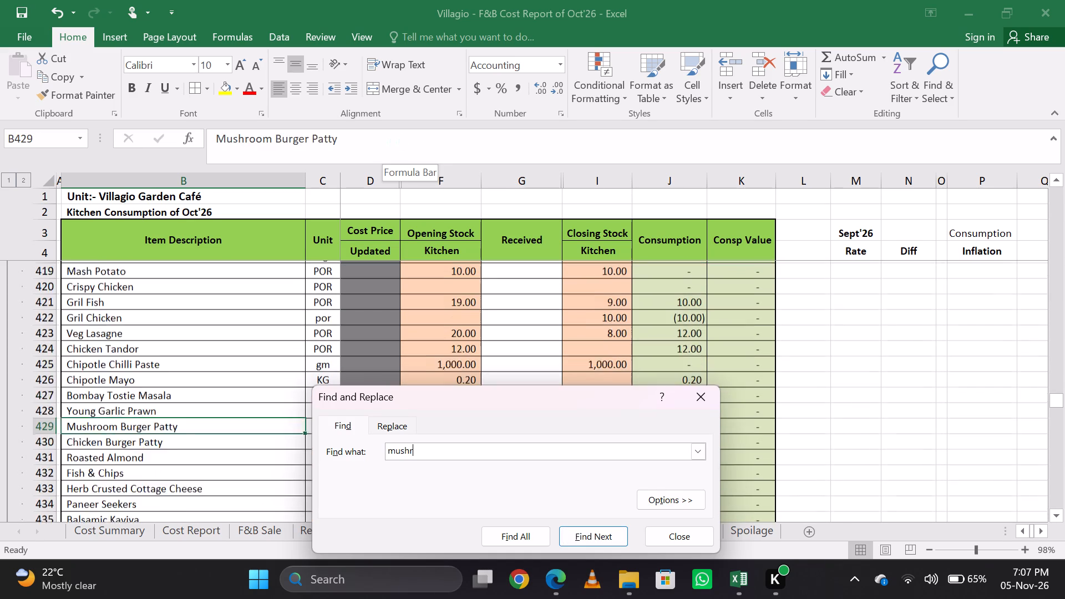
{"action": "key", "text": "Return"}
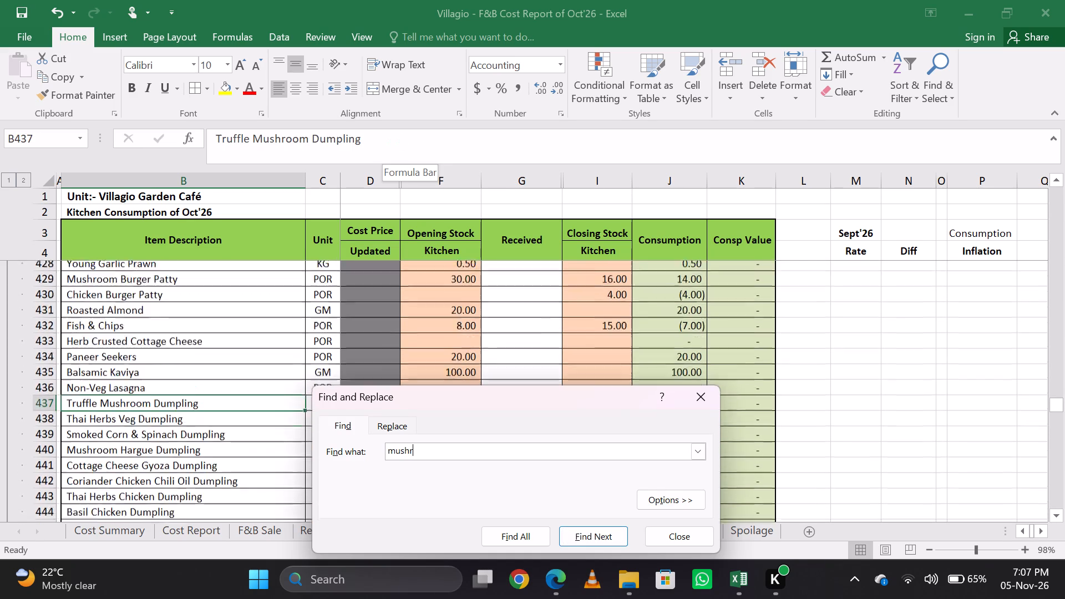
{"action": "key", "text": "Return"}
{"action": "key", "text": "Return"}
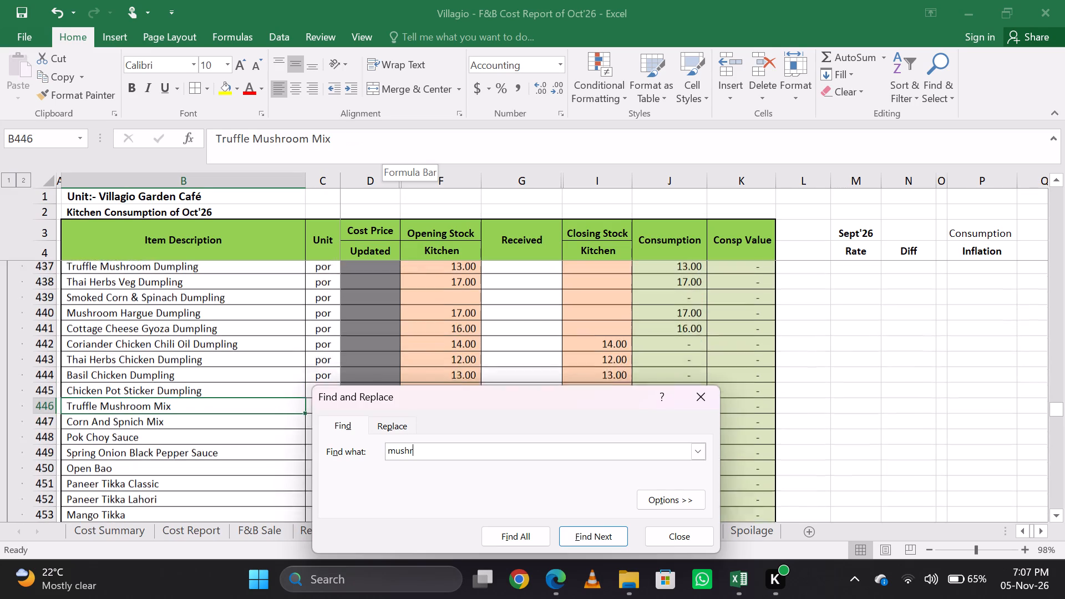
{"action": "key", "text": "Return"}
{"action": "key", "text": "Return"}
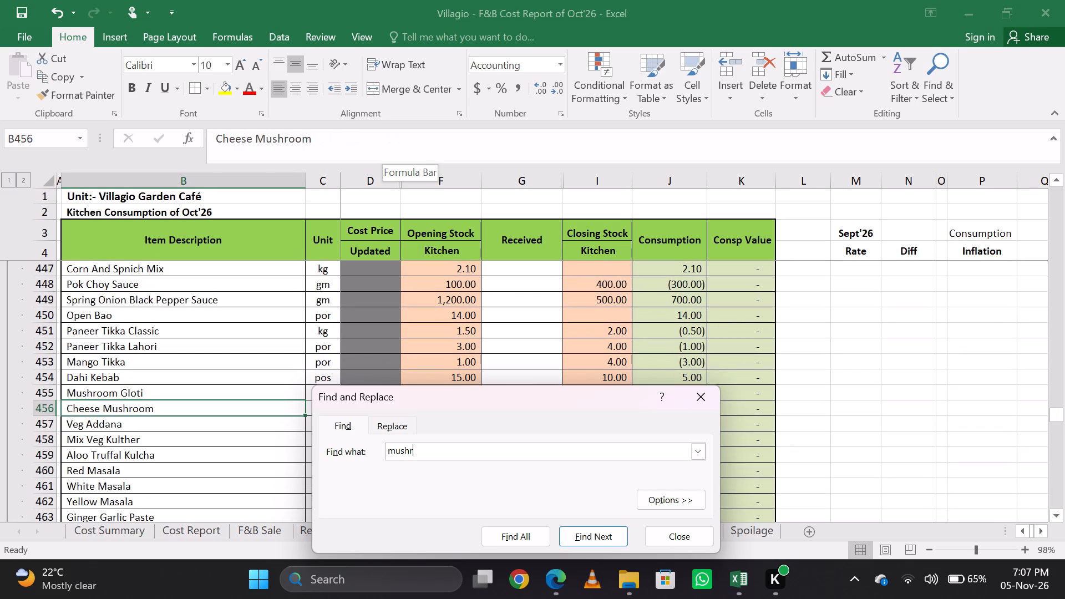
{"action": "key", "text": "Return"}
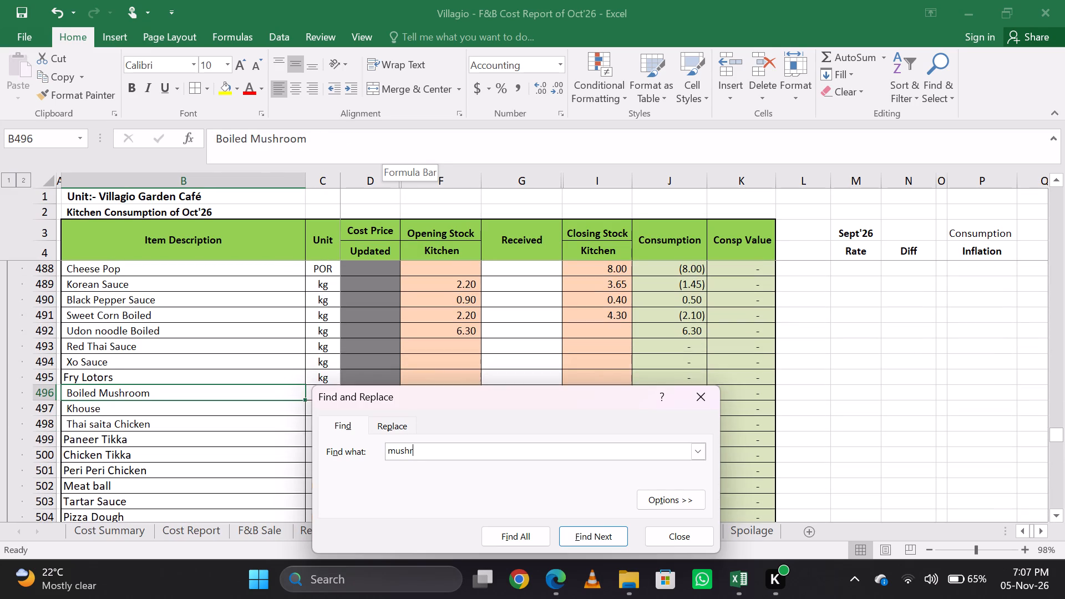
Enter 2 as the kitchen closing stock for Boiled Mushroom.
{"action": "key", "text": "Escape"}
{"action": "key", "text": "Right"}
{"action": "key", "text": "Right"}
{"action": "key", "text": "Right"}
{"action": "key", "text": "Right"}
{"action": "key", "text": "Right"}
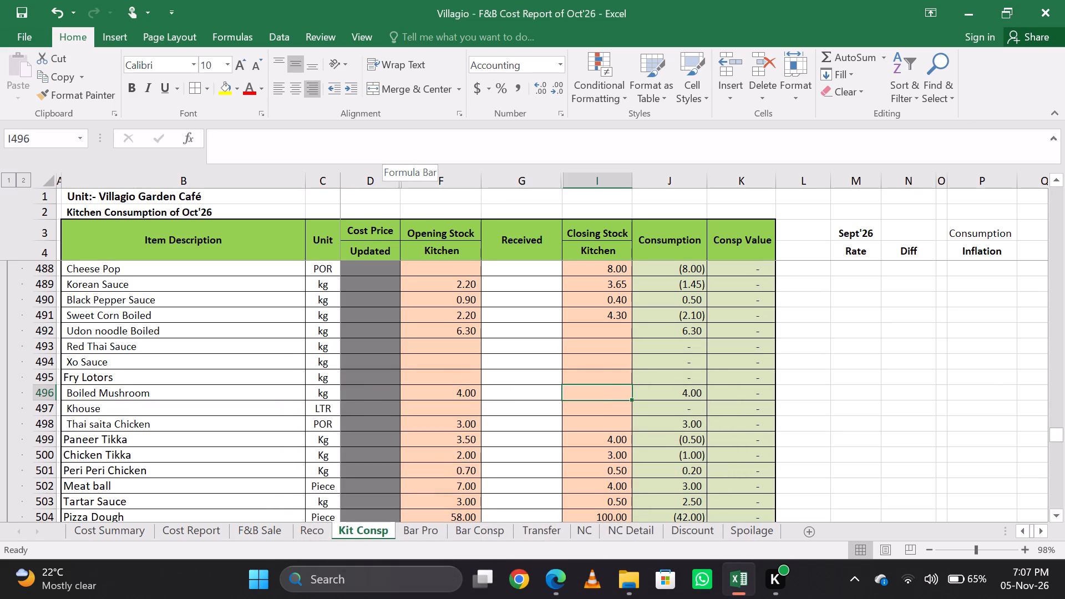
{"action": "key", "text": "2"}
{"action": "key", "text": "Down"}
{"action": "key", "text": "Up"}
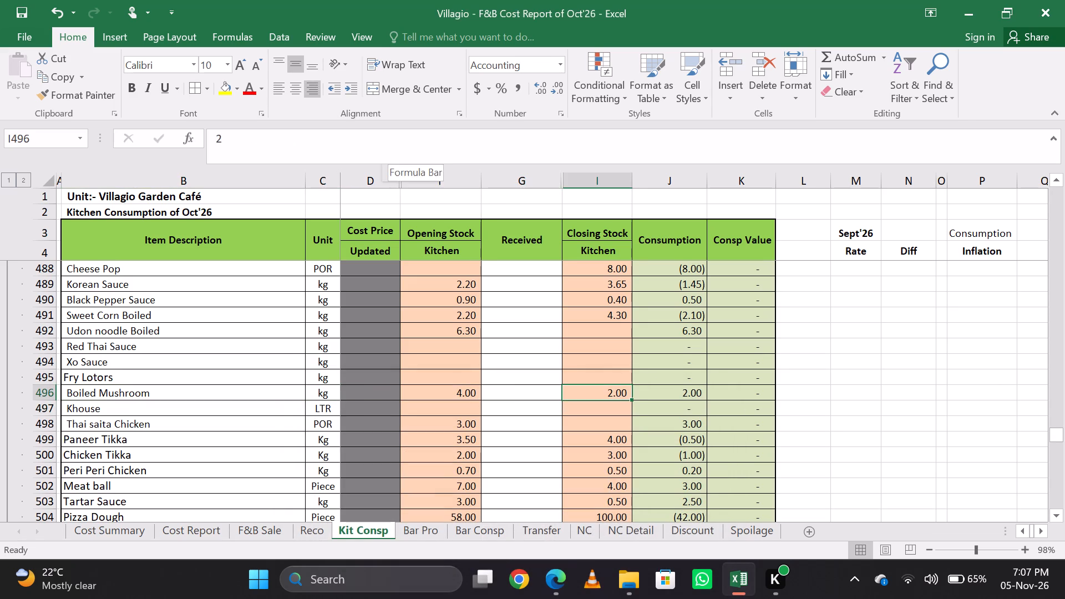
Save the cost report workbook.
{"action": "key", "text": "ctrl+s"}
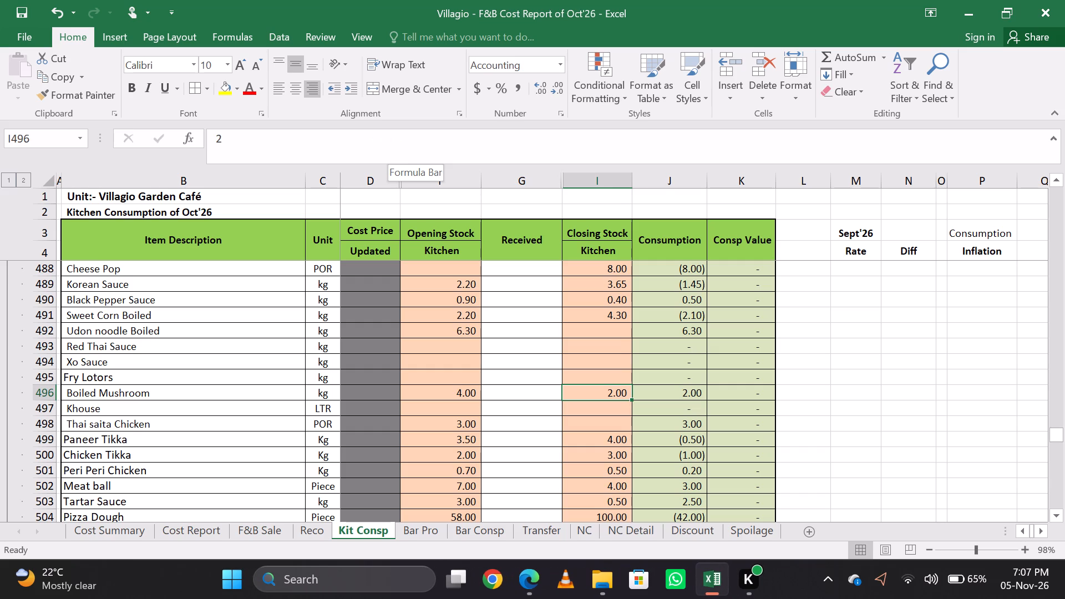
{"action": "key", "text": "Down"}
{"action": "key", "text": "Up"}
Search the item list for "chilli p" and review each matching chilli paste item.
{"action": "key", "text": "ctrl+f"}
{"action": "type", "text": "chilli op"}
{"action": "key", "text": "BackSpace"}
{"action": "key", "text": "BackSpace"}
{"action": "key", "text": "p"}
{"action": "key", "text": "Return"}
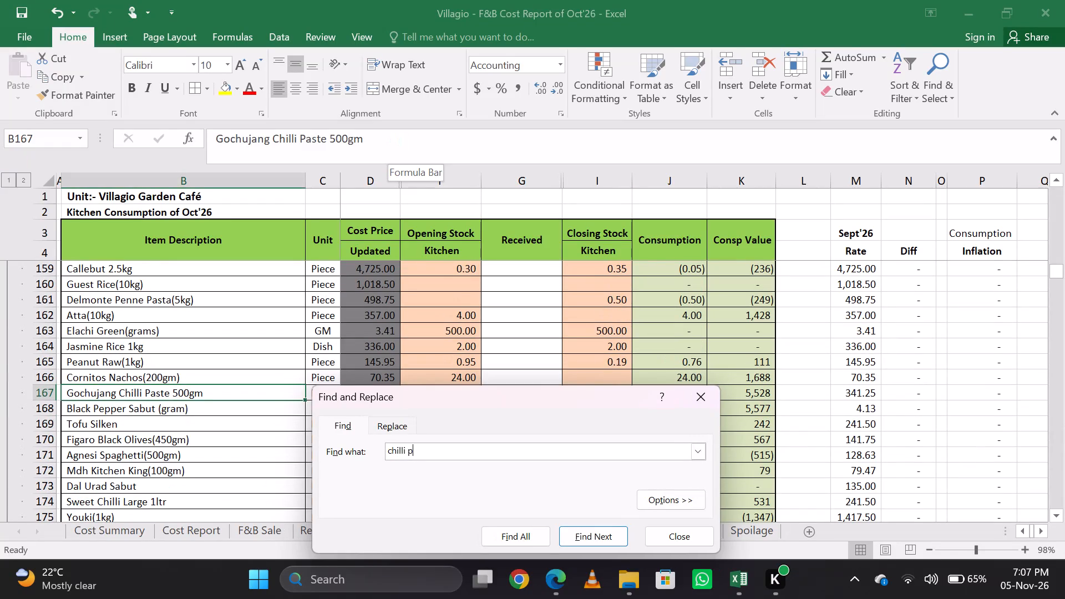
{"action": "key", "text": "Return"}
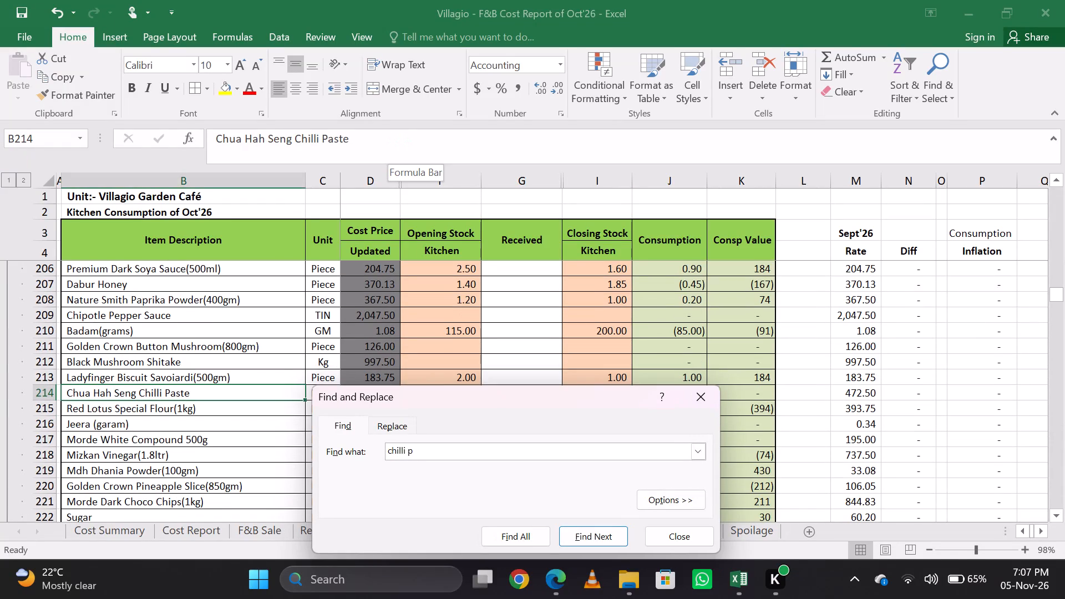
{"action": "key", "text": "Return"}
{"action": "key", "text": "Return"}
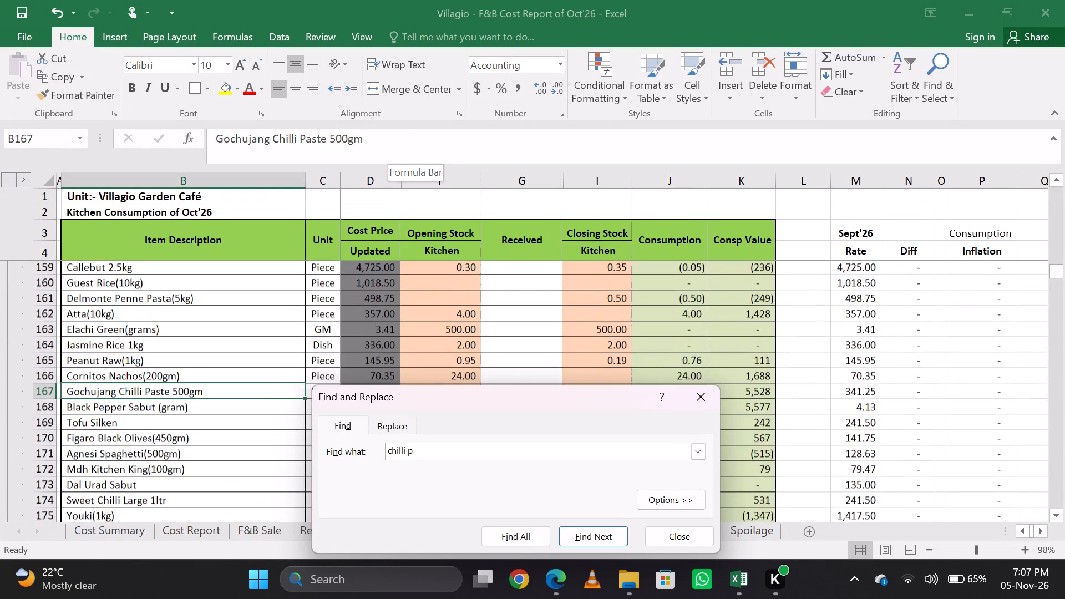
{"action": "key", "text": "Return"}
{"action": "key", "text": "Return"}
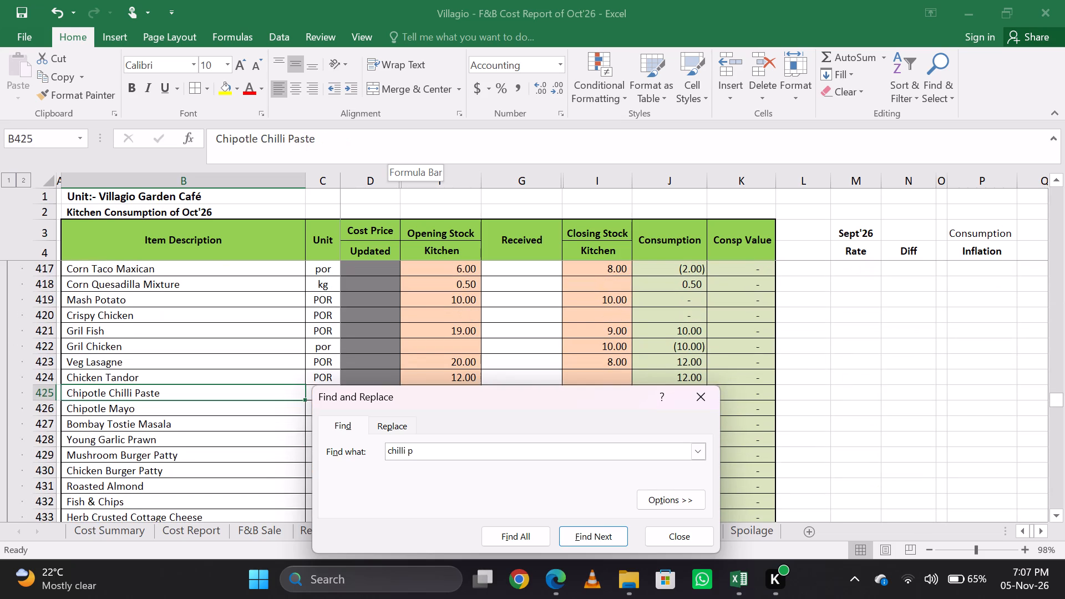
{"action": "key", "text": "Return"}
{"action": "key", "text": "Return"}
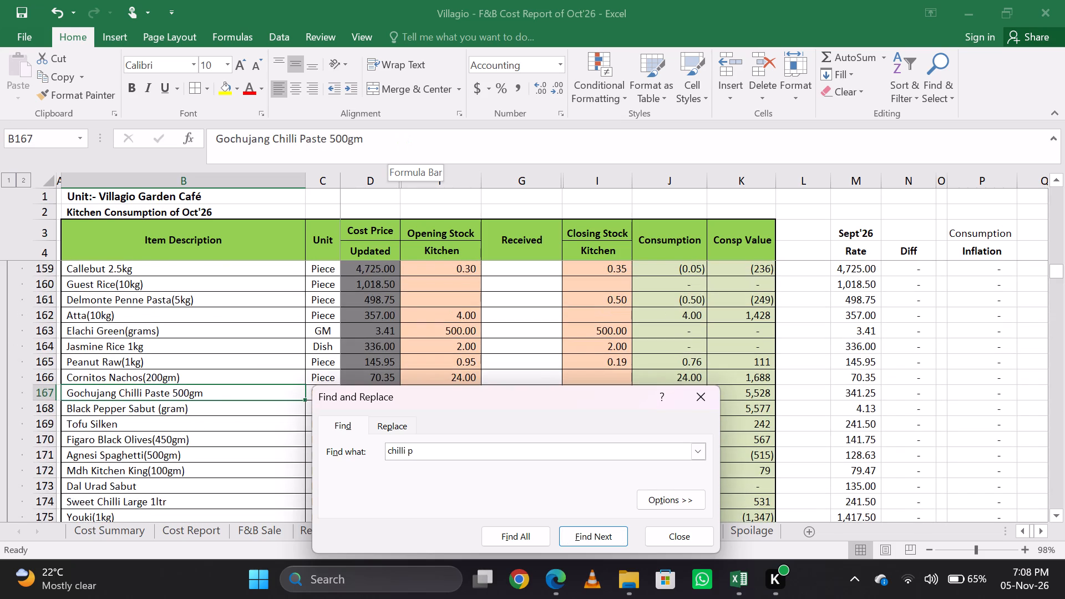
{"action": "key", "text": "Return"}
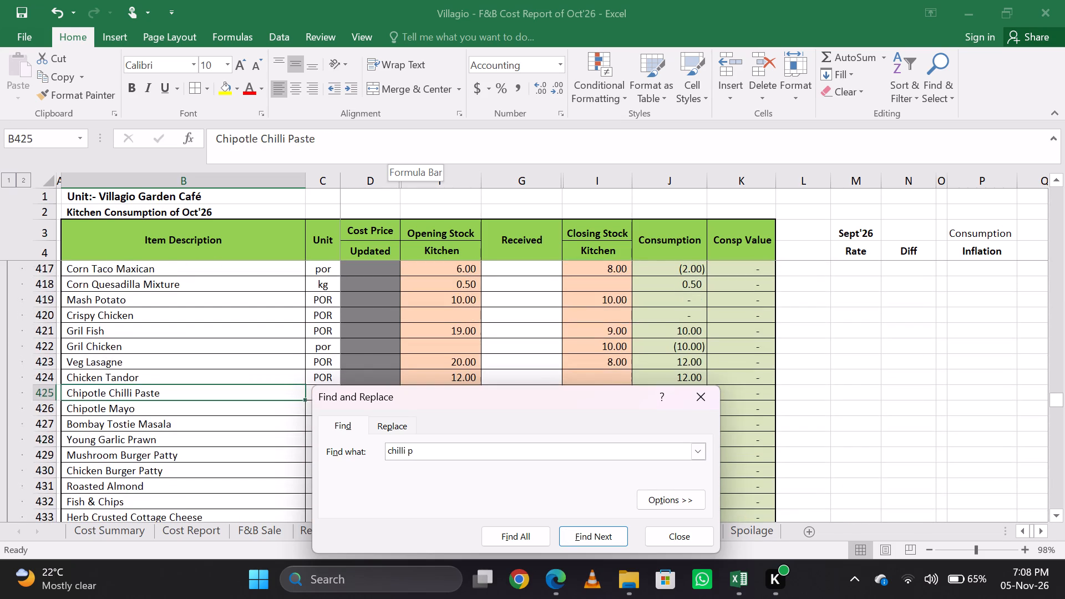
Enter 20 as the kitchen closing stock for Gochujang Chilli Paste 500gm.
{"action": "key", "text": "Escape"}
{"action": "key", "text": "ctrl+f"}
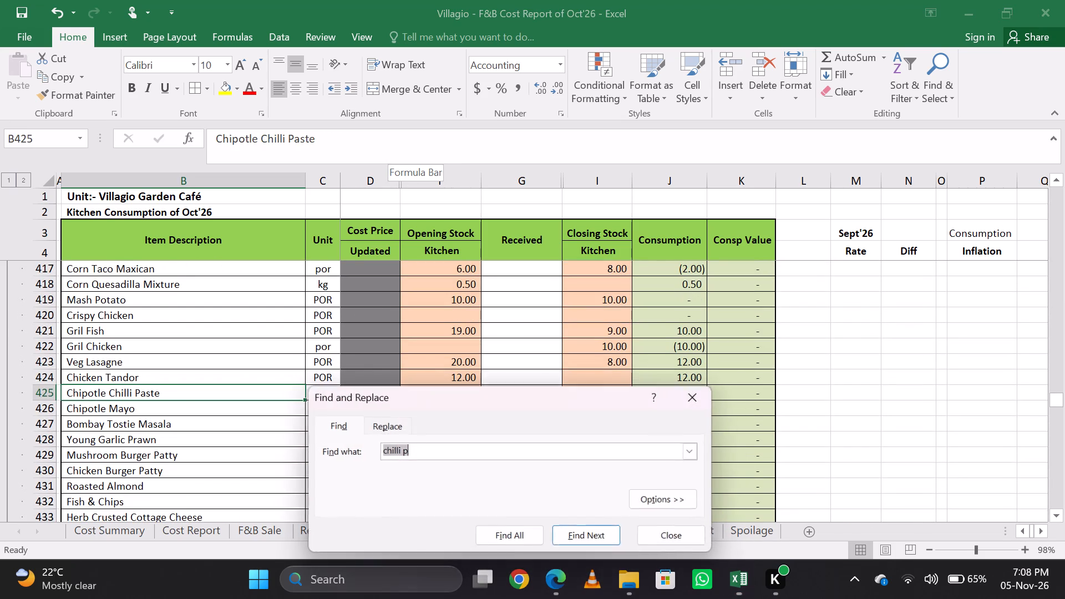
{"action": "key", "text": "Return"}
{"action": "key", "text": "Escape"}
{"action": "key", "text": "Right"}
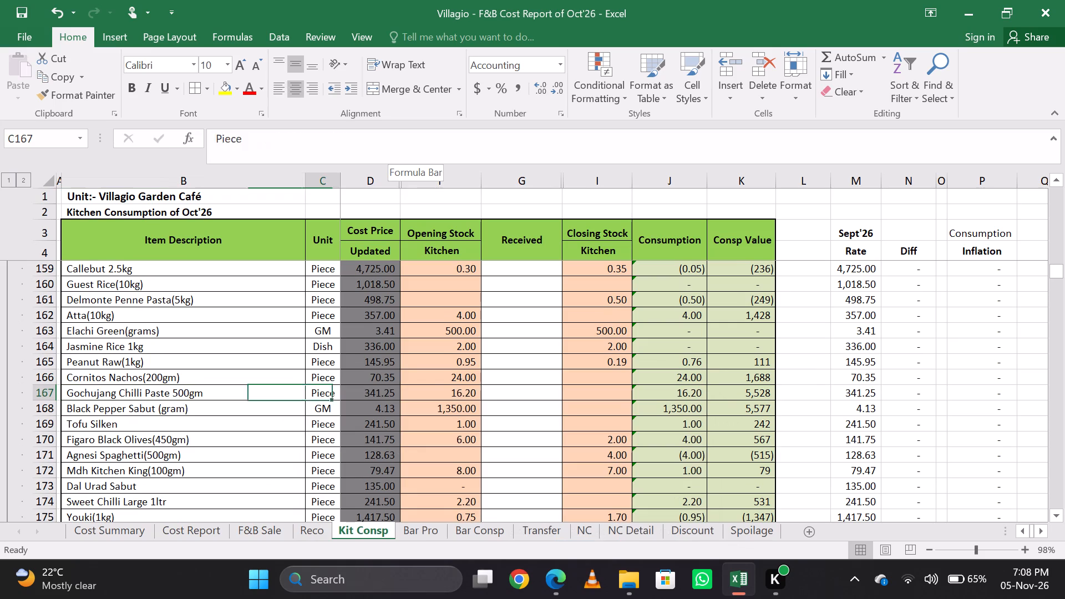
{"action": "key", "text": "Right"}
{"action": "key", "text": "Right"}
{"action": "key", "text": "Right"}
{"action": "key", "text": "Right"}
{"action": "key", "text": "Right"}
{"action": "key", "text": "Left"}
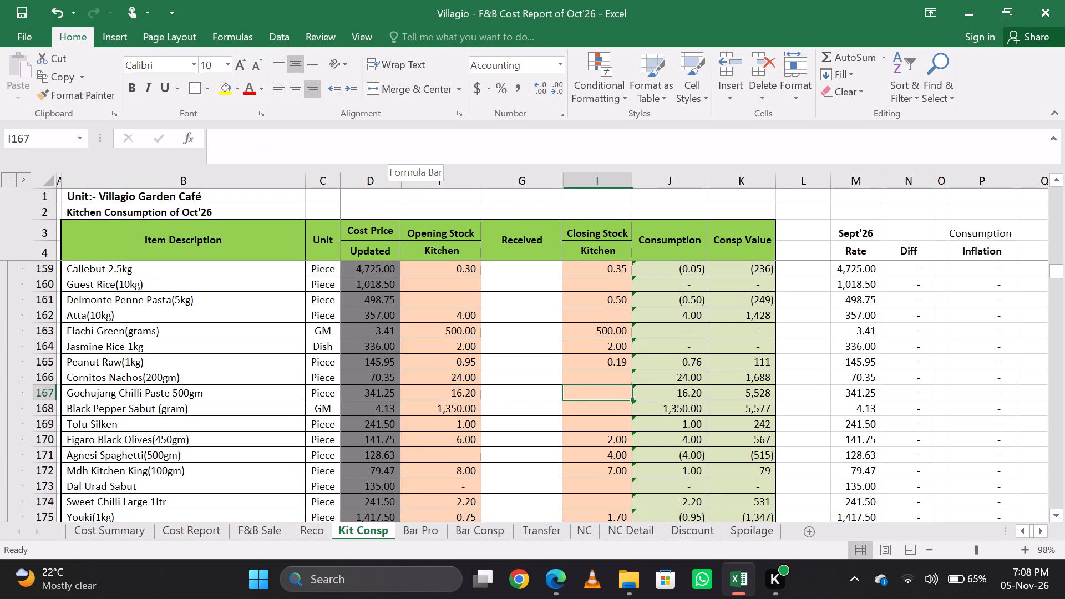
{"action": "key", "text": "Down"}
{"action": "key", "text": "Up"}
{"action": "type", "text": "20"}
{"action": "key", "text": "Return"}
Set the kitchen closing stock for Gochujang Chilli Paste 500gm to 40.
{"action": "key", "text": "ctrl+f"}
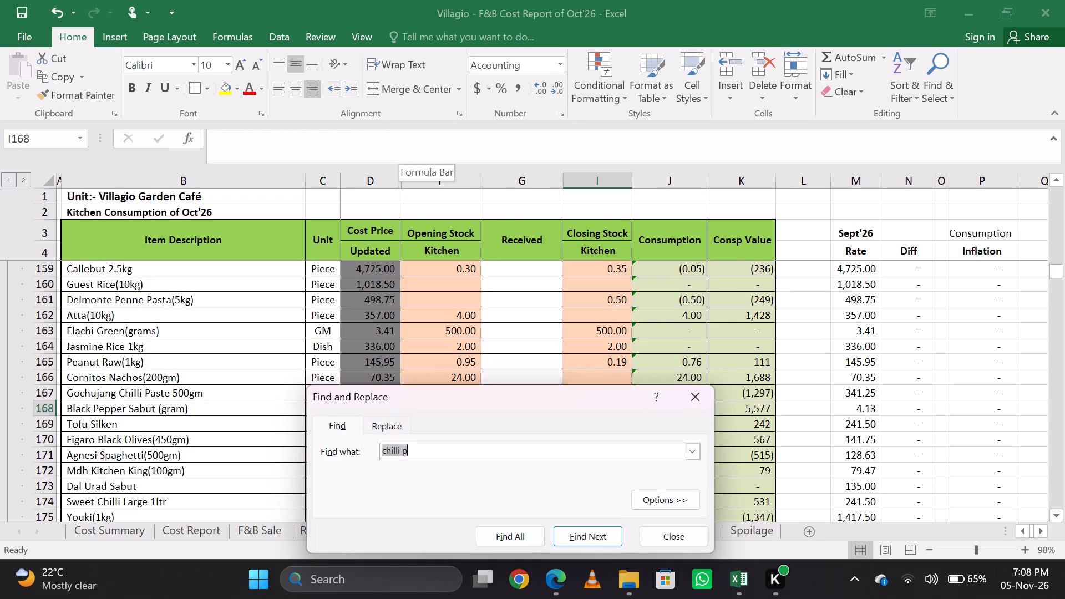
{"action": "key", "text": "Escape"}
{"action": "key", "text": "Up"}
{"action": "key", "text": "Down"}
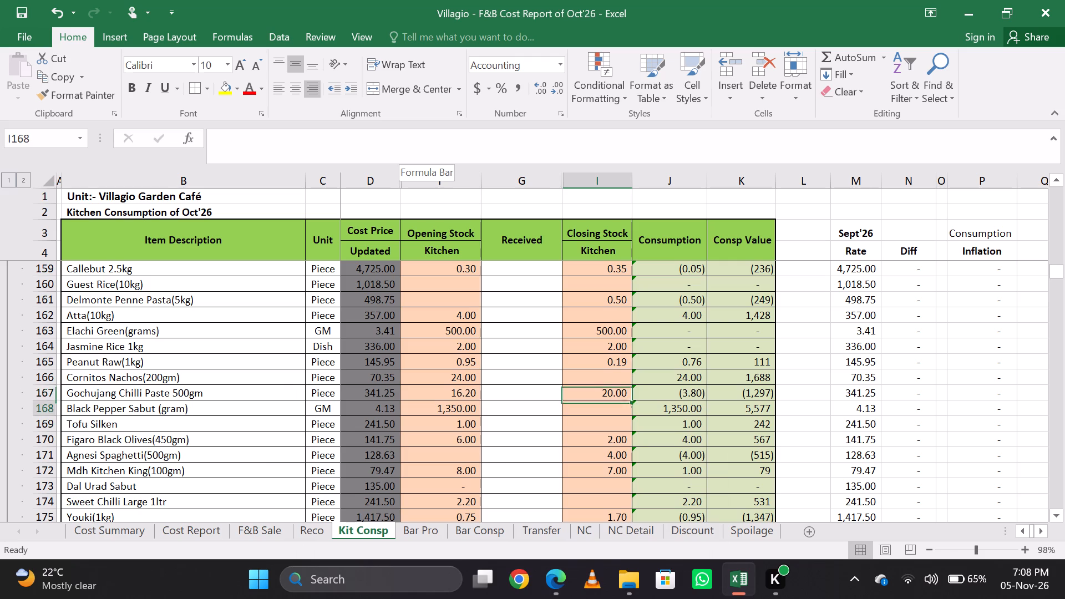
{"action": "key", "text": "Up"}
{"action": "key", "text": "Down"}
{"action": "key", "text": "Up"}
{"action": "key", "text": "Down"}
{"action": "key", "text": "Up"}
{"action": "type", "text": "40"}
{"action": "key", "text": "Return"}
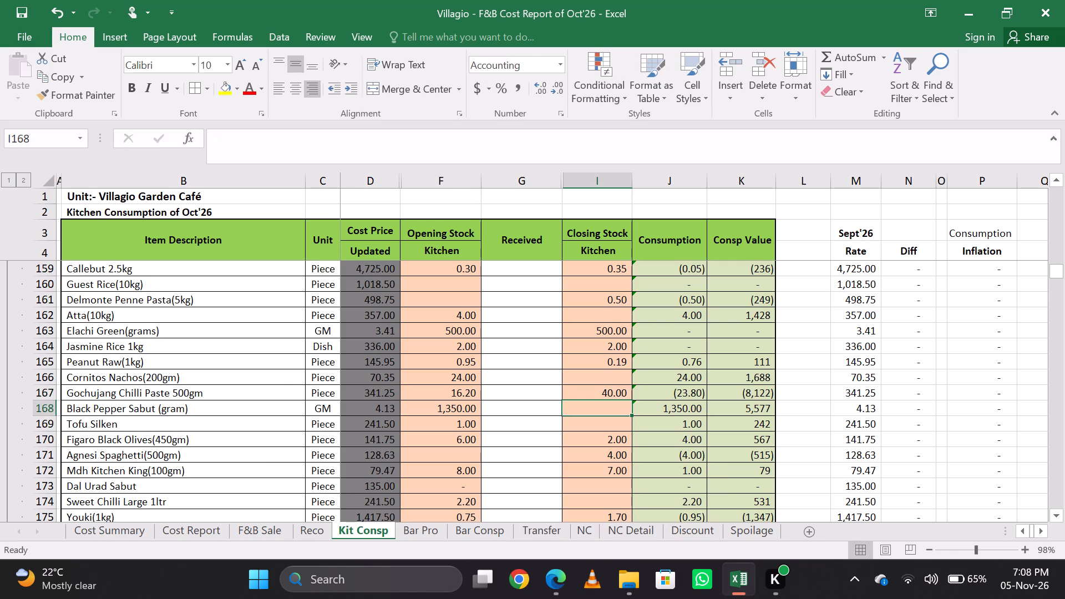
{"action": "key", "text": "Up"}
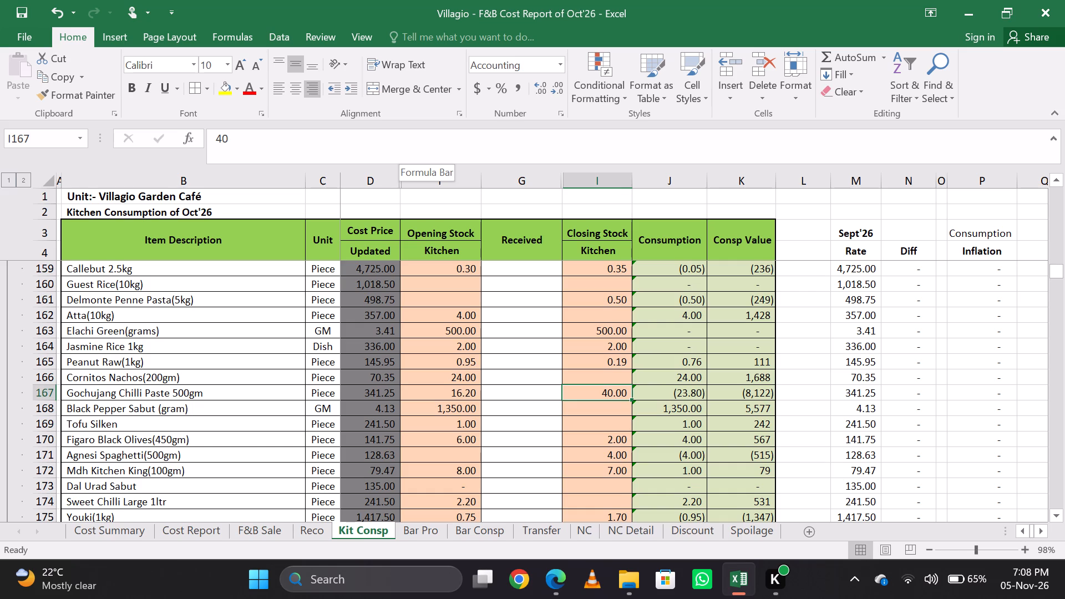
{"action": "key", "text": "Down"}
{"action": "key", "text": "Up"}
Search the item list for "chilli p" again and go through the matching chilli paste items to the Gochujang Chilli Paste closing stock.
{"action": "key", "text": "ctrl+f"}
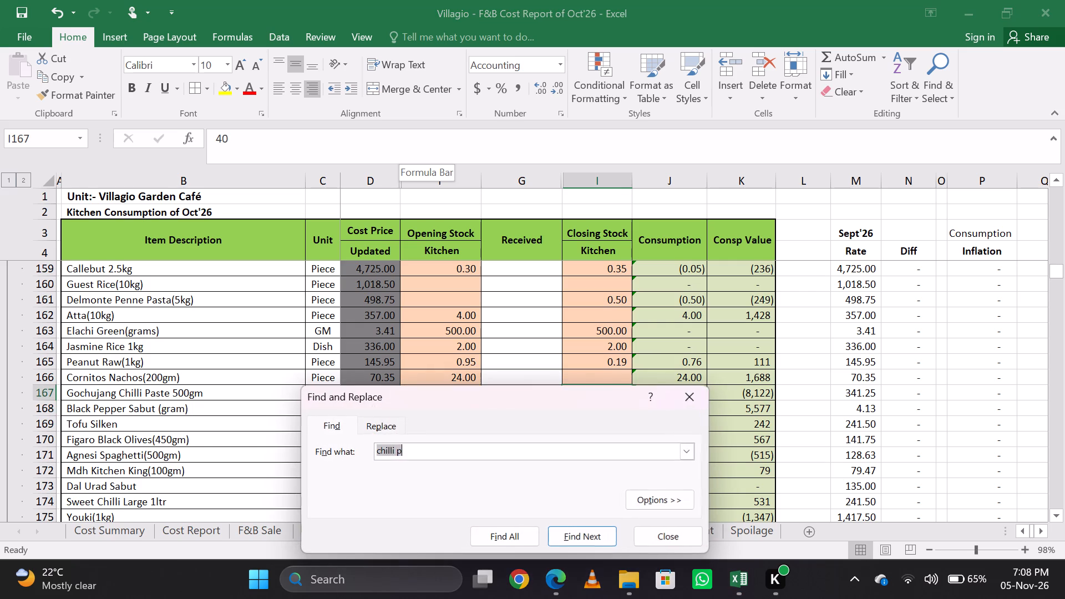
{"action": "key", "text": "BackSpace"}
{"action": "key", "text": "BackSpace"}
{"action": "key", "text": "BackSpace"}
{"action": "key", "text": "BackSpace"}
{"action": "key", "text": "BackSpace"}
{"action": "key", "text": "BackSpace"}
{"action": "key", "text": "BackSpace"}
{"action": "key", "text": "Escape"}
{"action": "key", "text": "ctrl+f"}
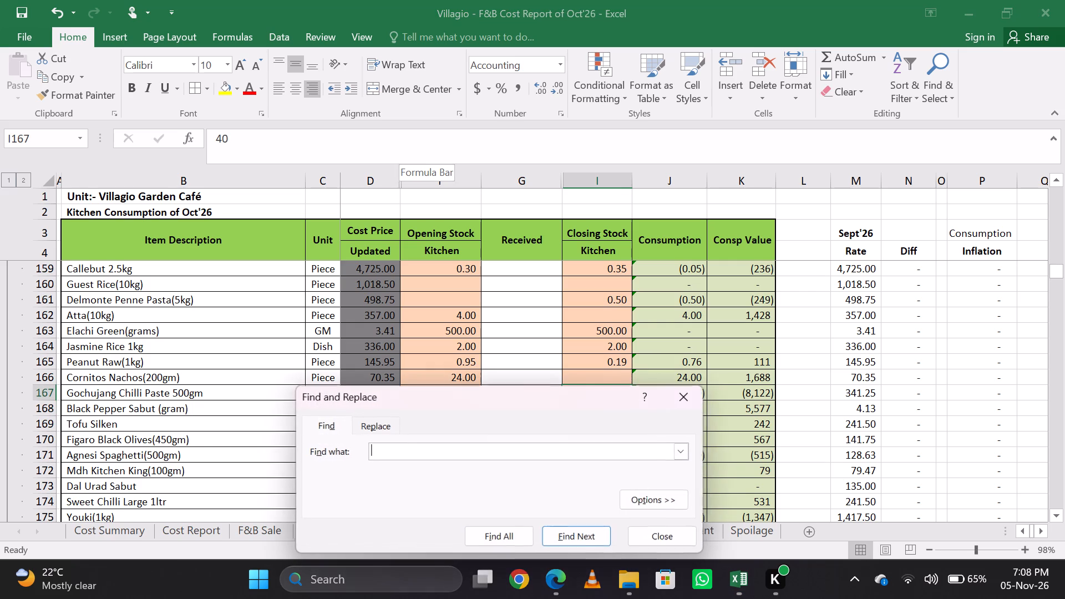
{"action": "type", "text": "chilli p"}
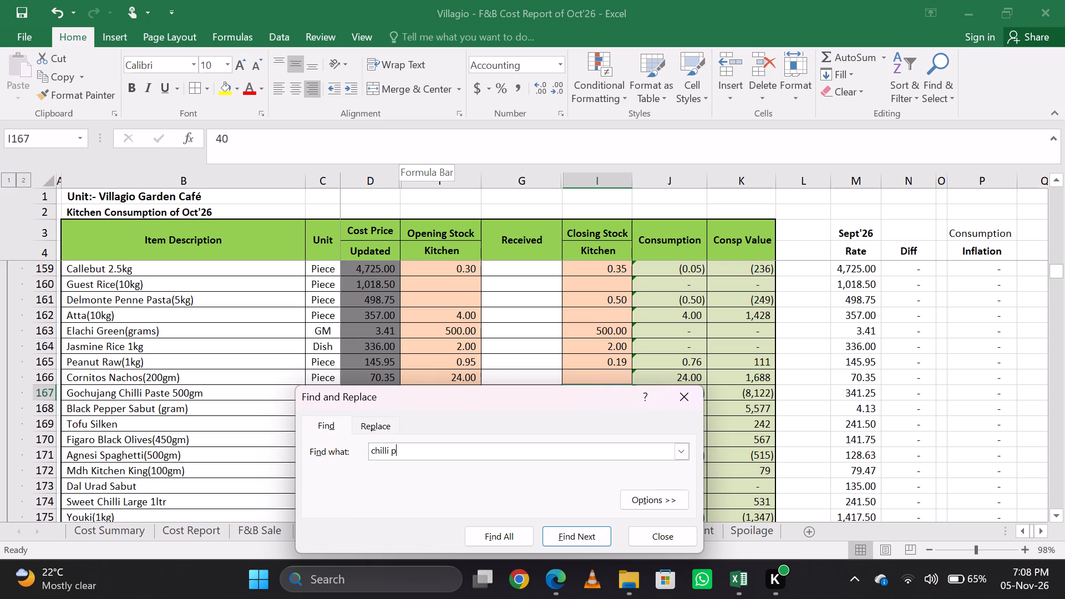
{"action": "key", "text": "Return"}
{"action": "key", "text": "Escape"}
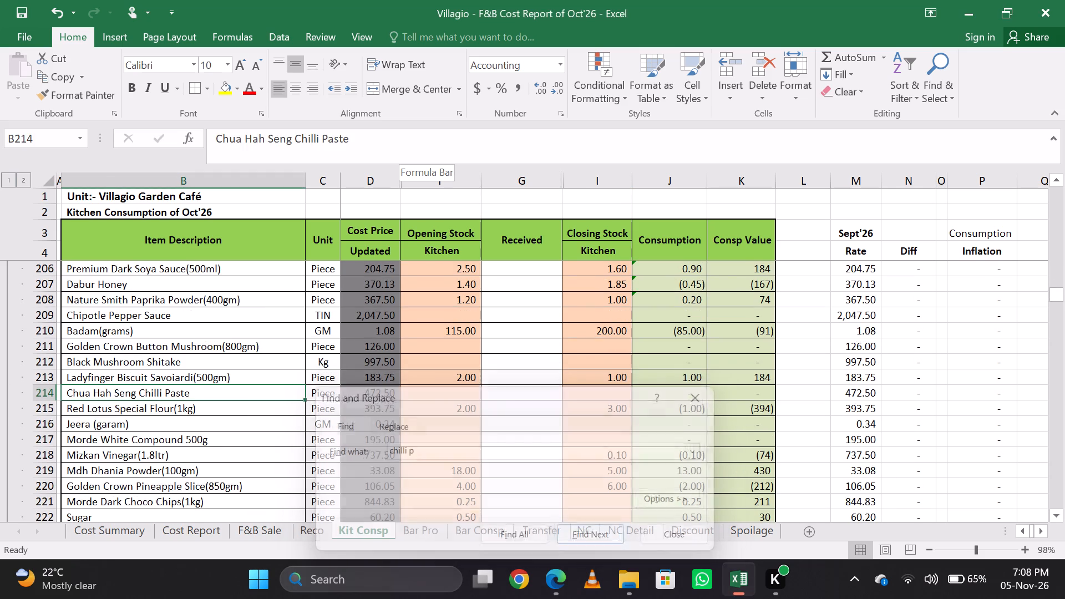
{"action": "key", "text": "ctrl+f"}
{"action": "key", "text": "Return"}
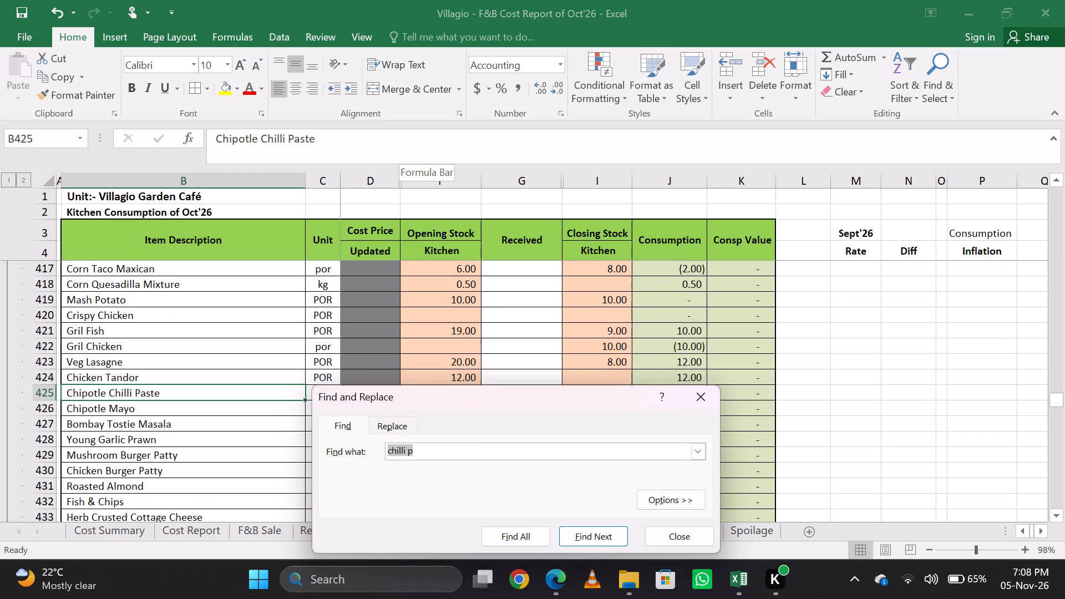
{"action": "key", "text": "Escape"}
{"action": "key", "text": "ctrl+f"}
{"action": "key", "text": "Return"}
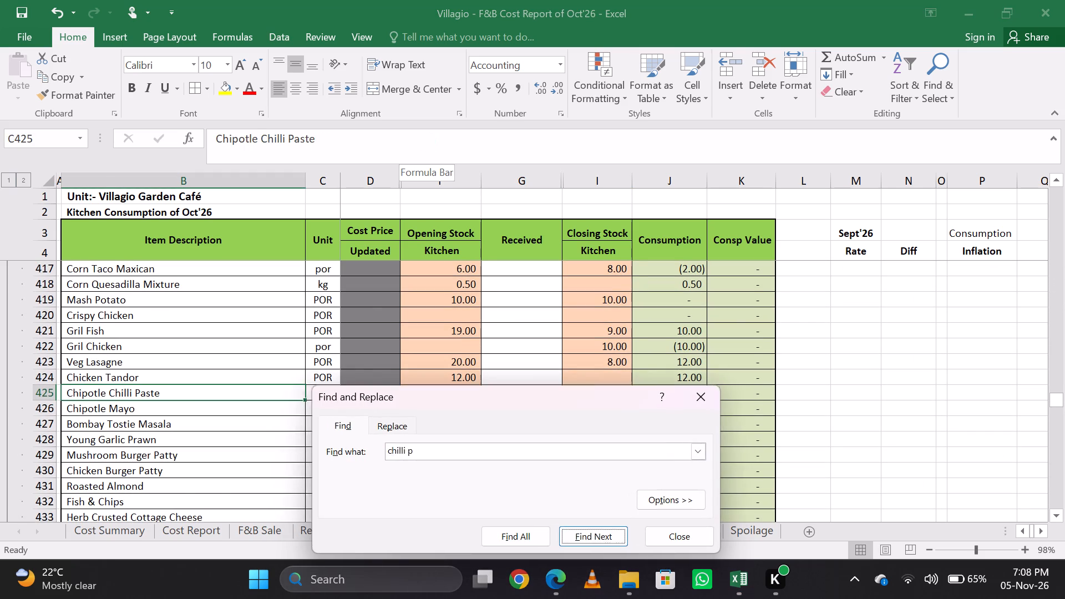
{"action": "key", "text": "Escape"}
{"action": "key", "text": "Right"}
{"action": "key", "text": "Right"}
{"action": "key", "text": "Right"}
{"action": "key", "text": "Right"}
{"action": "key", "text": "Right"}
{"action": "key", "text": "Right"}
{"action": "key", "text": "Left"}
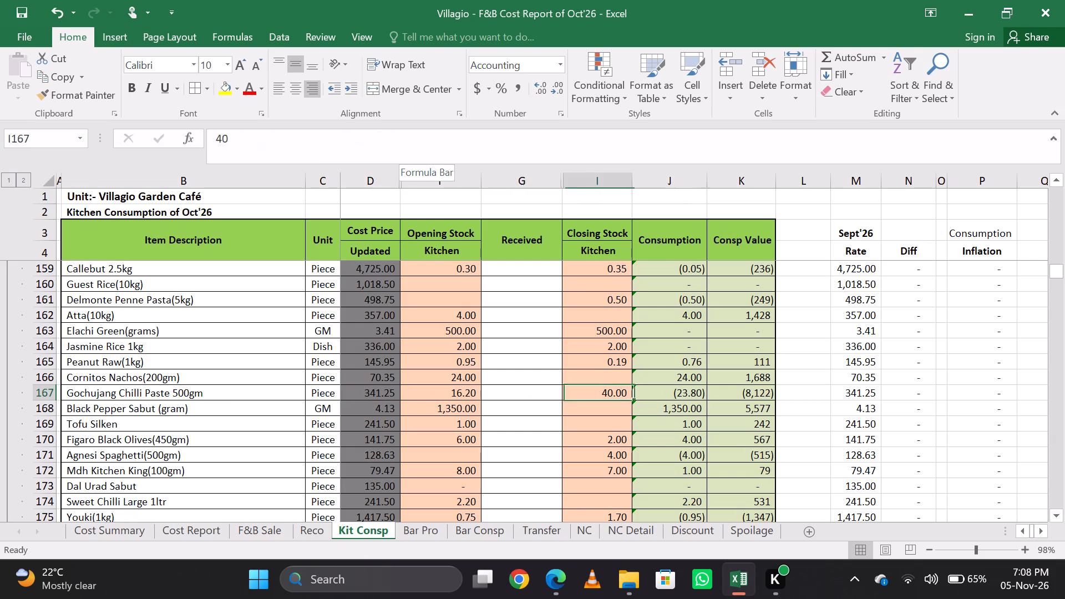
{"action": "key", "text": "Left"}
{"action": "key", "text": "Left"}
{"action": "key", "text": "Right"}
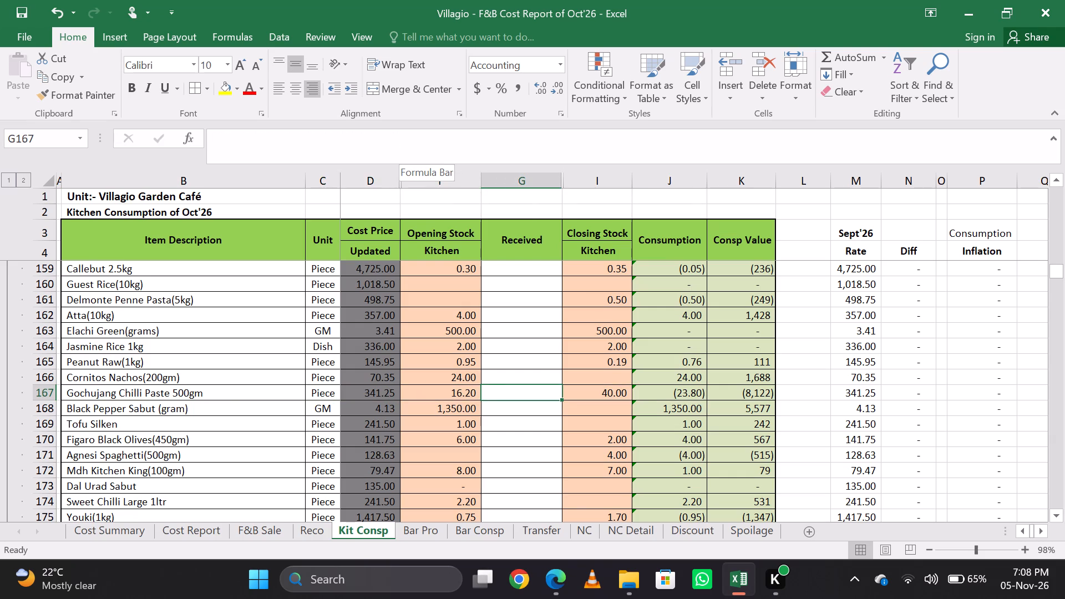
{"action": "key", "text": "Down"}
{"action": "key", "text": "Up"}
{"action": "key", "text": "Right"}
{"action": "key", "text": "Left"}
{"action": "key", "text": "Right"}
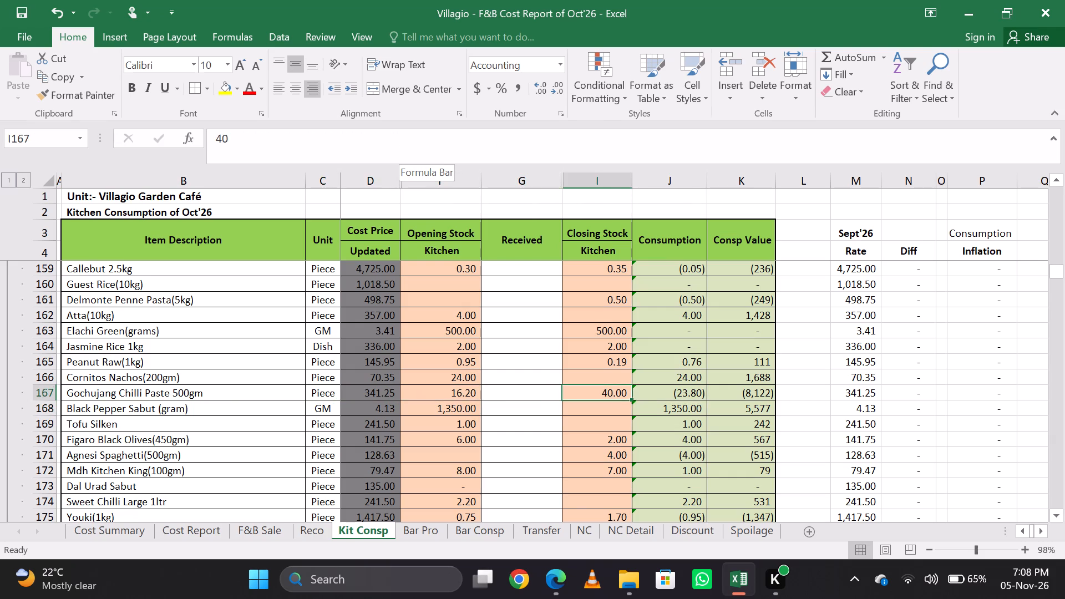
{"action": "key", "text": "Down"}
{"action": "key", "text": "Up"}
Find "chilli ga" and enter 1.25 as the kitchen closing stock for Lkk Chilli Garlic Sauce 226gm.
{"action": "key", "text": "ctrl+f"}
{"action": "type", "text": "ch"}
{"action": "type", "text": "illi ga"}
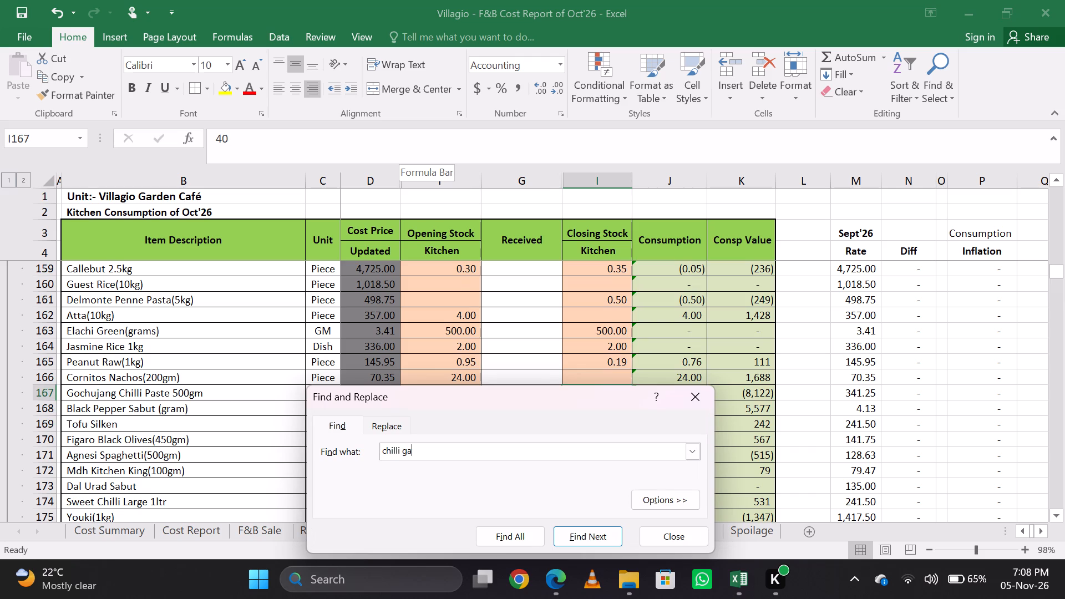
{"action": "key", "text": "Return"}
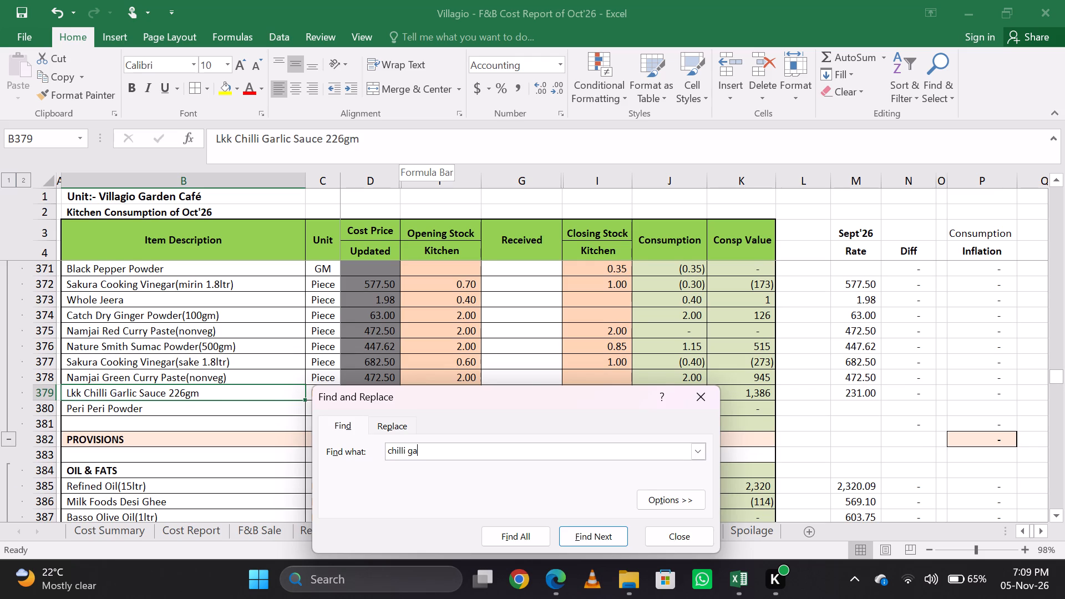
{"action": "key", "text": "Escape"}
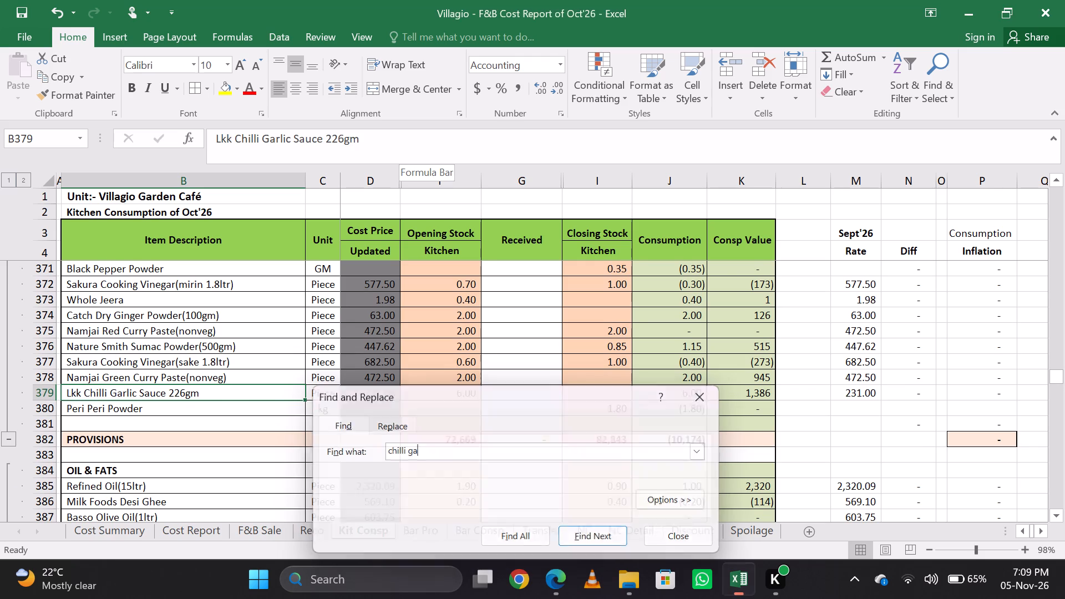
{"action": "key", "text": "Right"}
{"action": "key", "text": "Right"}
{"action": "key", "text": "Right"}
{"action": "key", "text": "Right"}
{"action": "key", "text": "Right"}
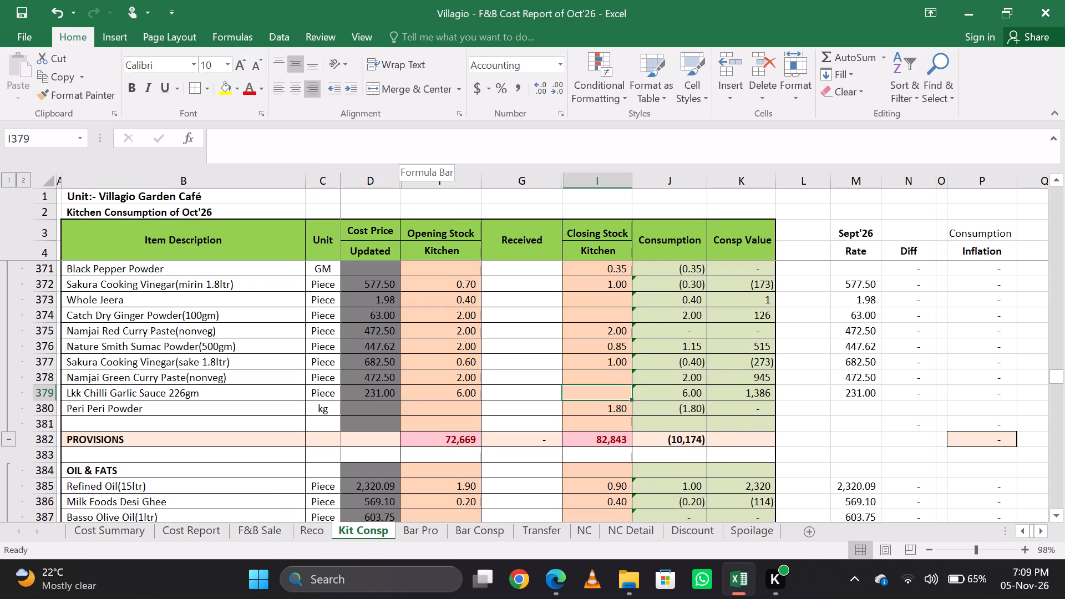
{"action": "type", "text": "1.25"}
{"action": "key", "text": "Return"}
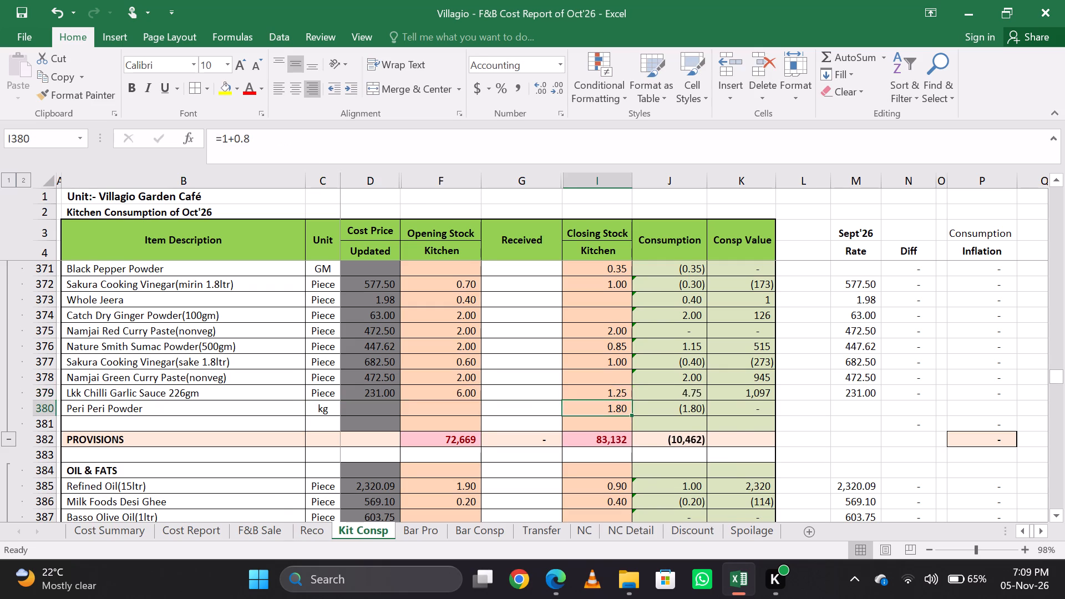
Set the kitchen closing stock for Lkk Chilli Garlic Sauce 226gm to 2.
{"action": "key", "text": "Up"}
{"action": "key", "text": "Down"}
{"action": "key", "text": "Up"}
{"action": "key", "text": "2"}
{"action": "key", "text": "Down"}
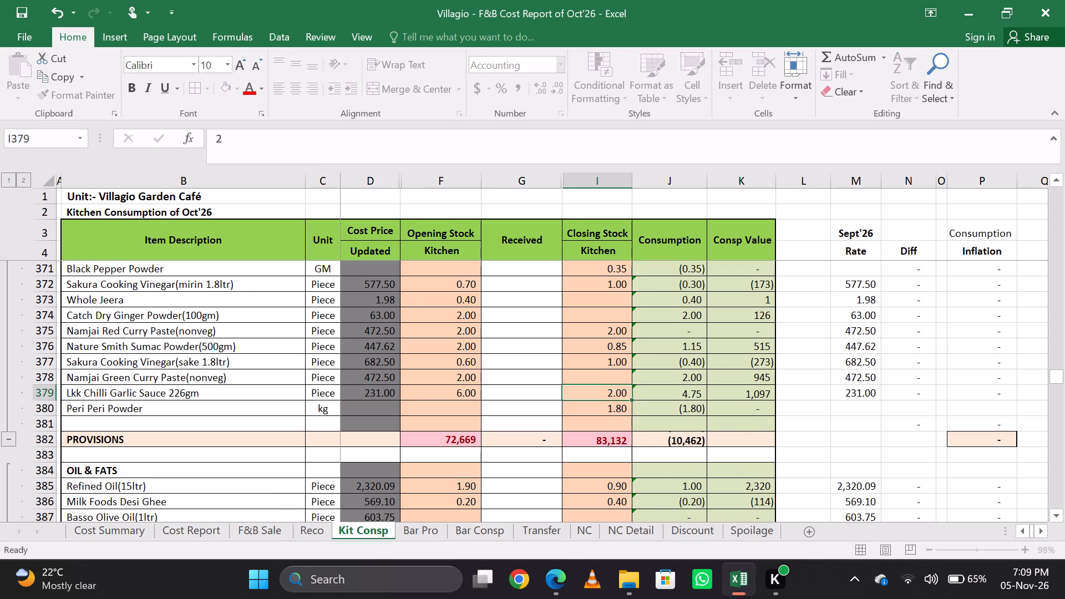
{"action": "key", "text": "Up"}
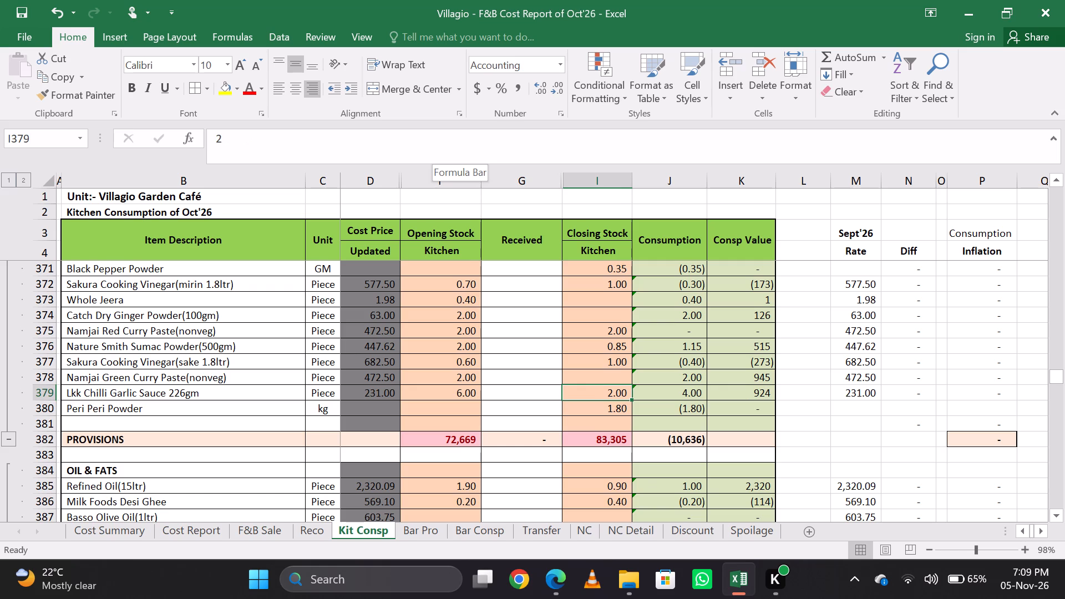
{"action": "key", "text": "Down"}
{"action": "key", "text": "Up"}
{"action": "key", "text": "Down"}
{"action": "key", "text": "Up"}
Set the kitchen closing stock for Lkk Chilli Garlic Sauce 226gm to 6.
{"action": "type", "text": "5."}
{"action": "key", "text": "BackSpace"}
{"action": "key", "text": "BackSpace"}
{"action": "key", "text": "BackSpace"}
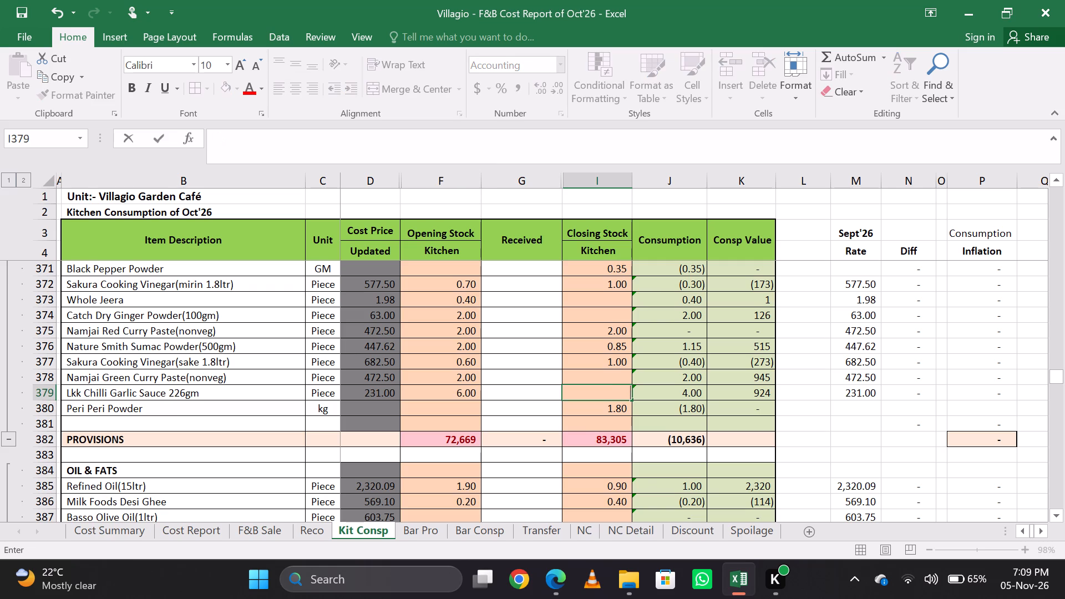
{"action": "key", "text": "6"}
{"action": "key", "text": "Return"}
{"action": "key", "text": "Up"}
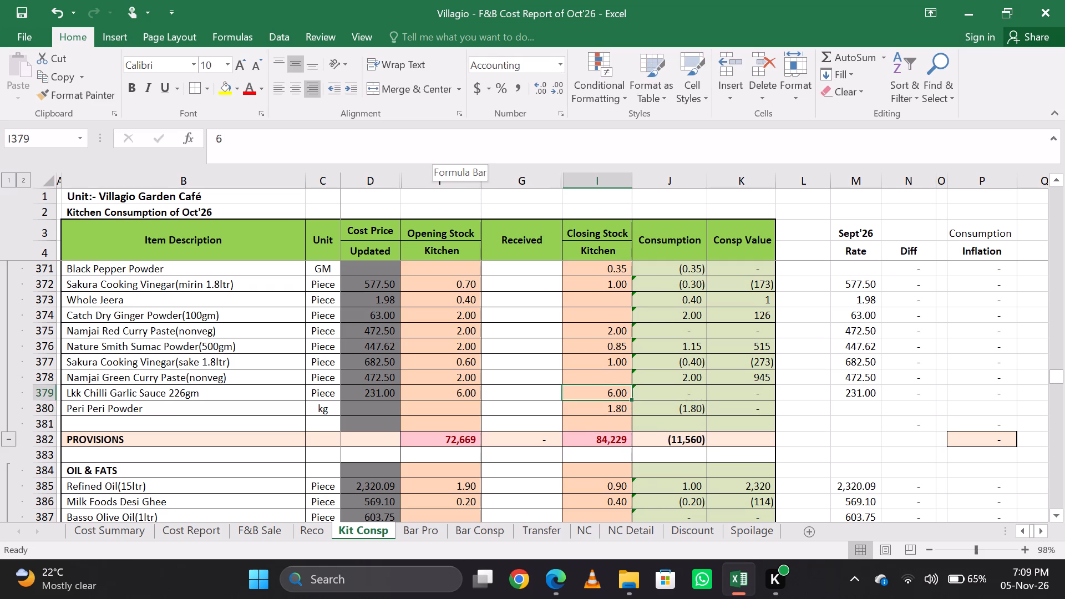
{"action": "key", "text": "Down"}
{"action": "key", "text": "Up"}
{"action": "key", "text": "Down"}
{"action": "key", "text": "Up"}
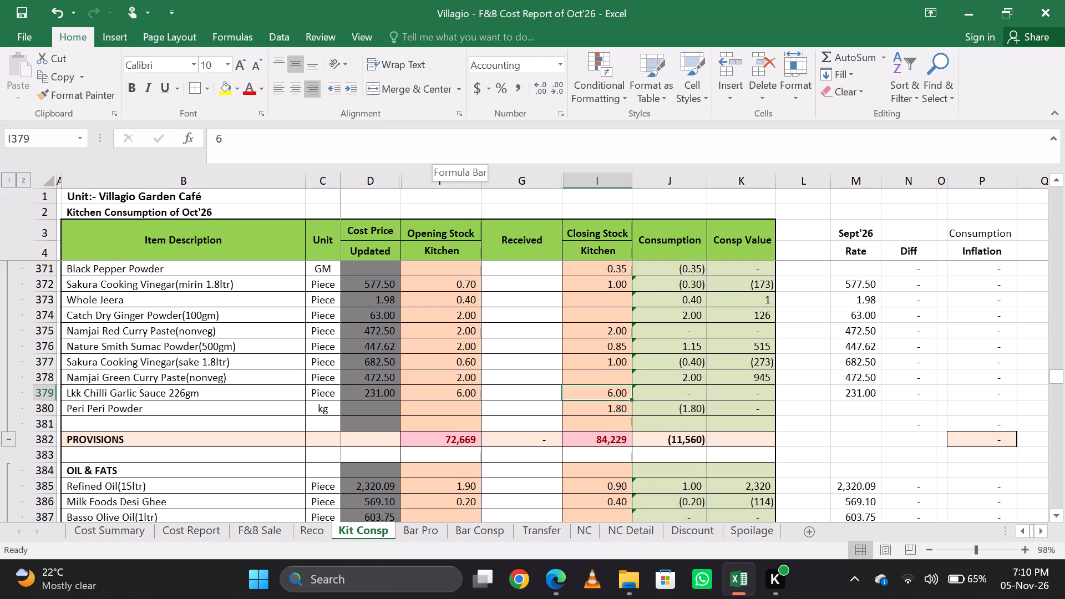
Search the item list for "cocon" and check the kitchen closing stock entry for Chaokoh Coconut Milk.
{"action": "key", "text": "ctrl+f"}
{"action": "type", "text": "cocon"}
{"action": "key", "text": "Return"}
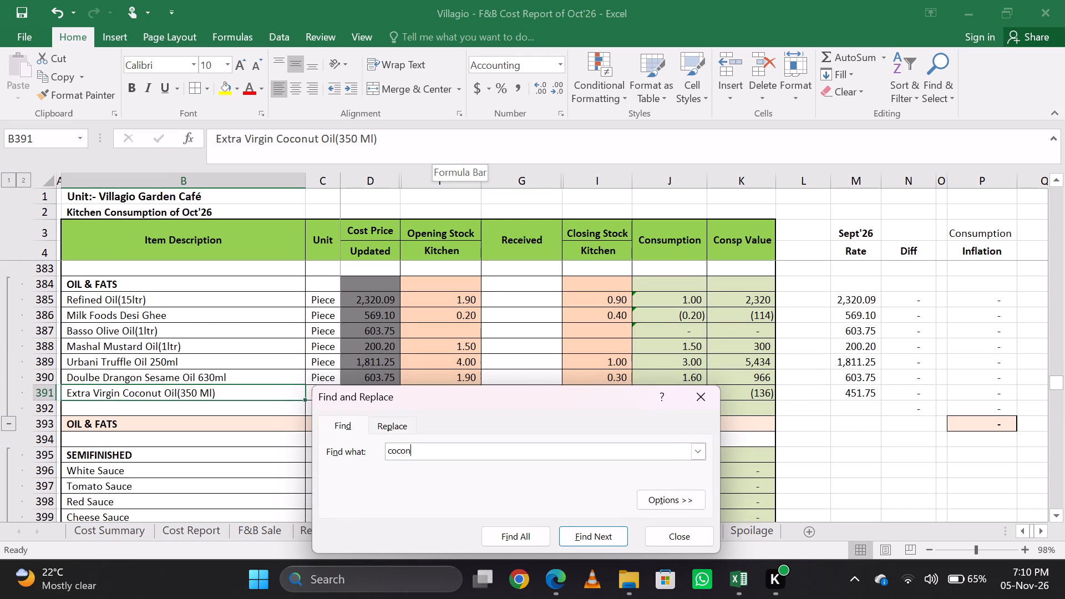
{"action": "key", "text": "Escape"}
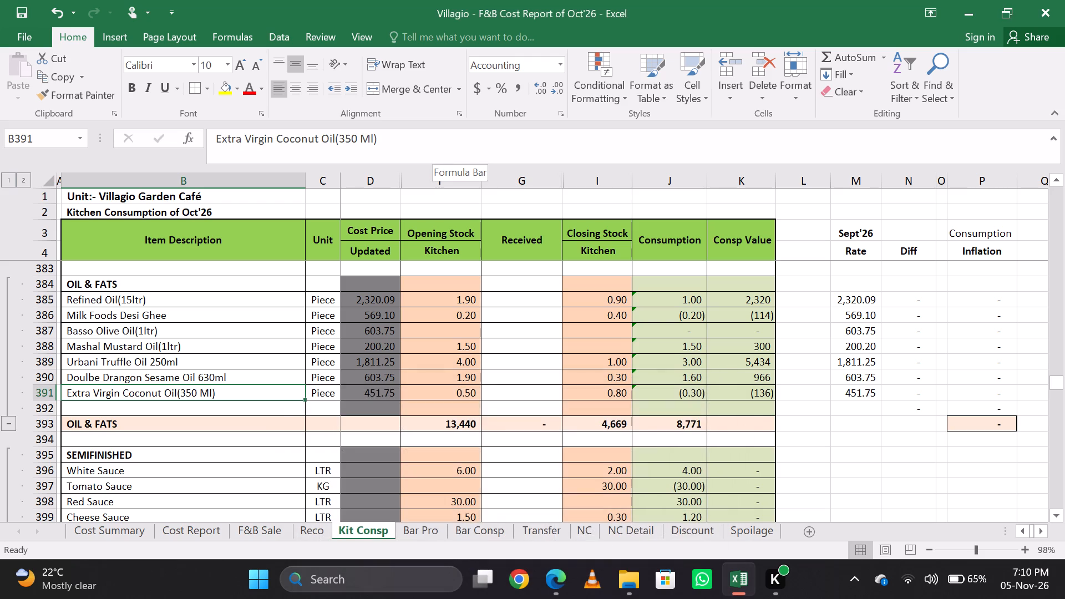
{"action": "key", "text": "ctrl+f"}
{"action": "key", "text": "Return"}
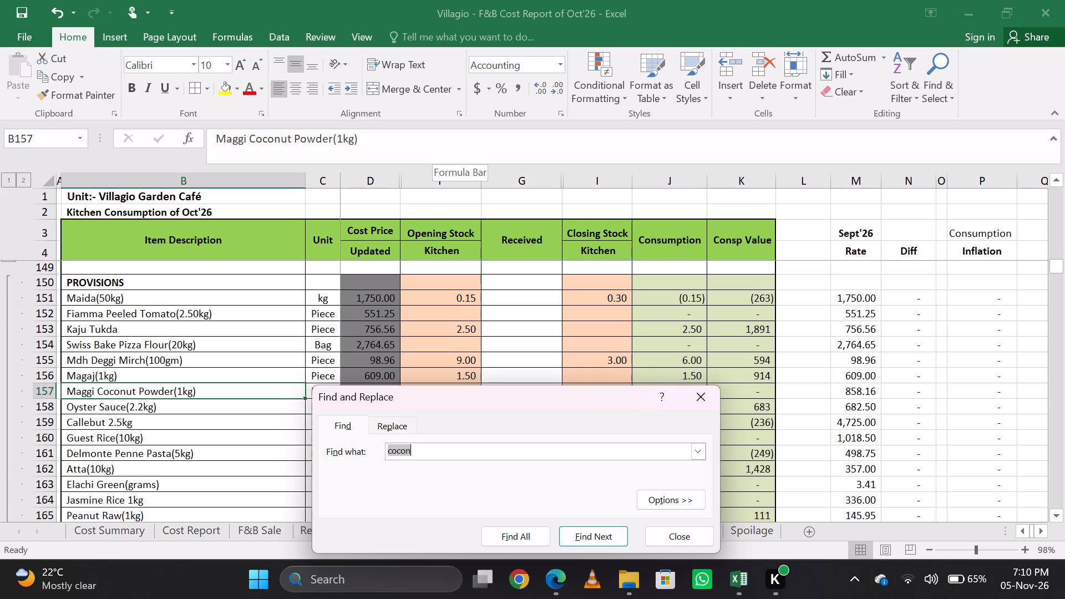
{"action": "key", "text": "Return"}
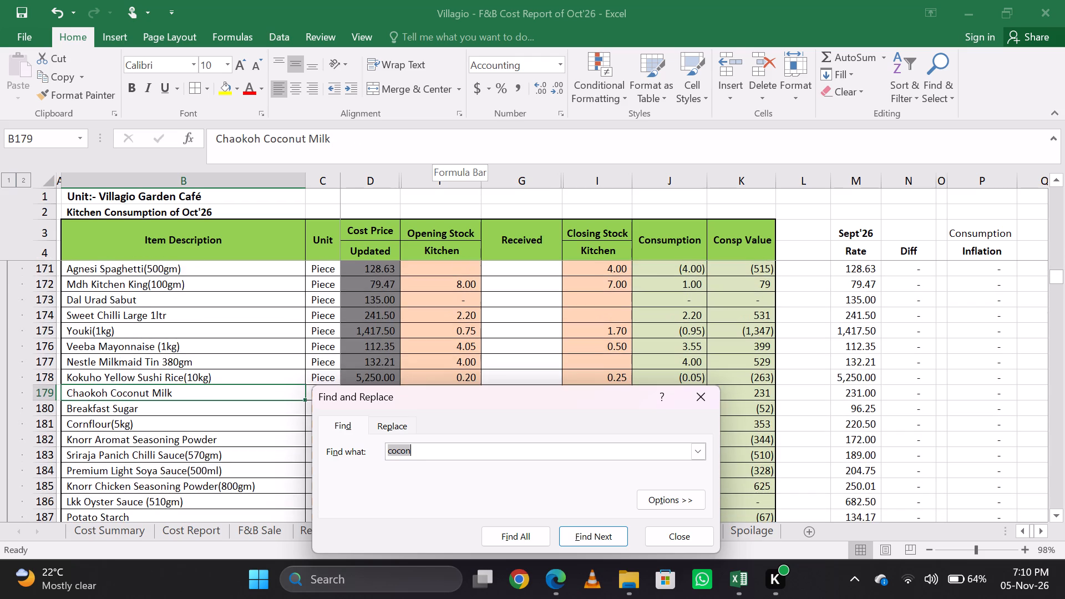
{"action": "key", "text": "Escape"}
{"action": "key", "text": "Right"}
{"action": "key", "text": "Right"}
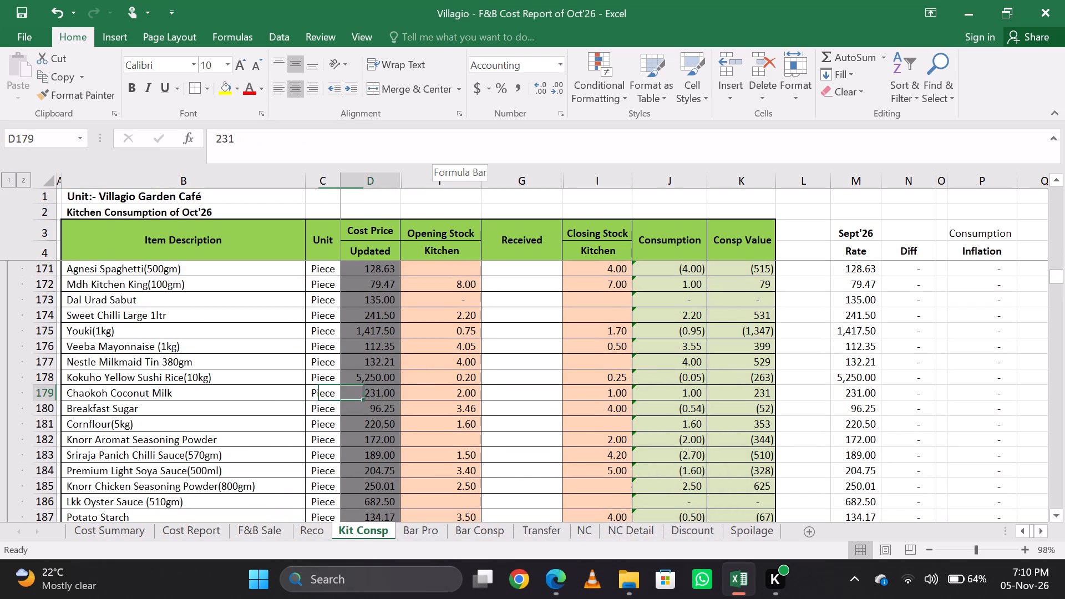
{"action": "key", "text": "Right"}
{"action": "key", "text": "Right"}
{"action": "key", "text": "Right"}
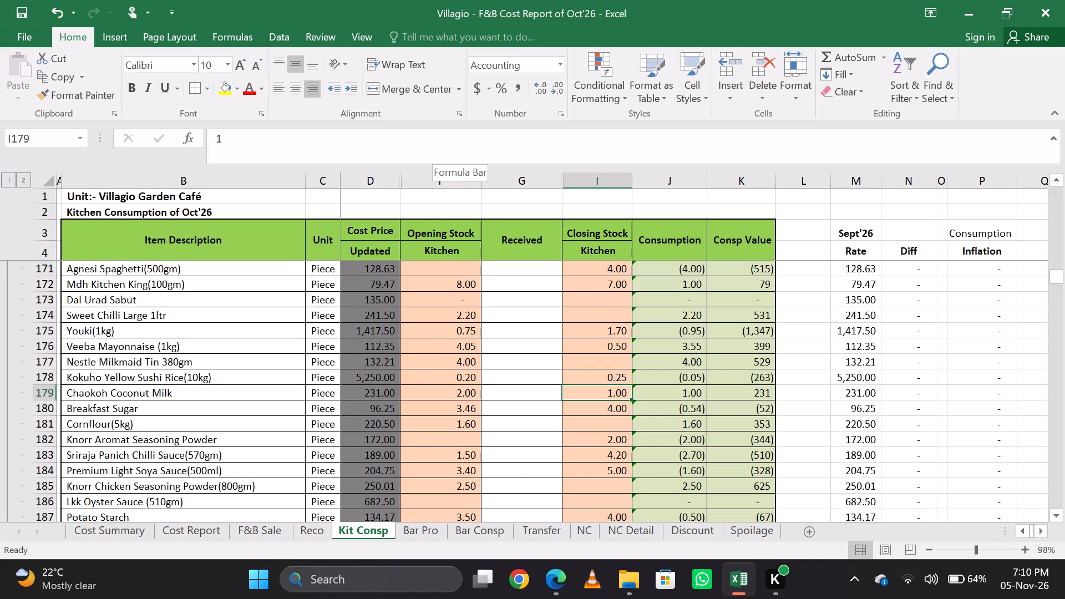
Search the item list for "gud" and "gu", and check the kitchen closing stock entry for Gur(grams).
{"action": "key", "text": "ctrl+f"}
{"action": "type", "text": "gud"}
{"action": "key", "text": "Return"}
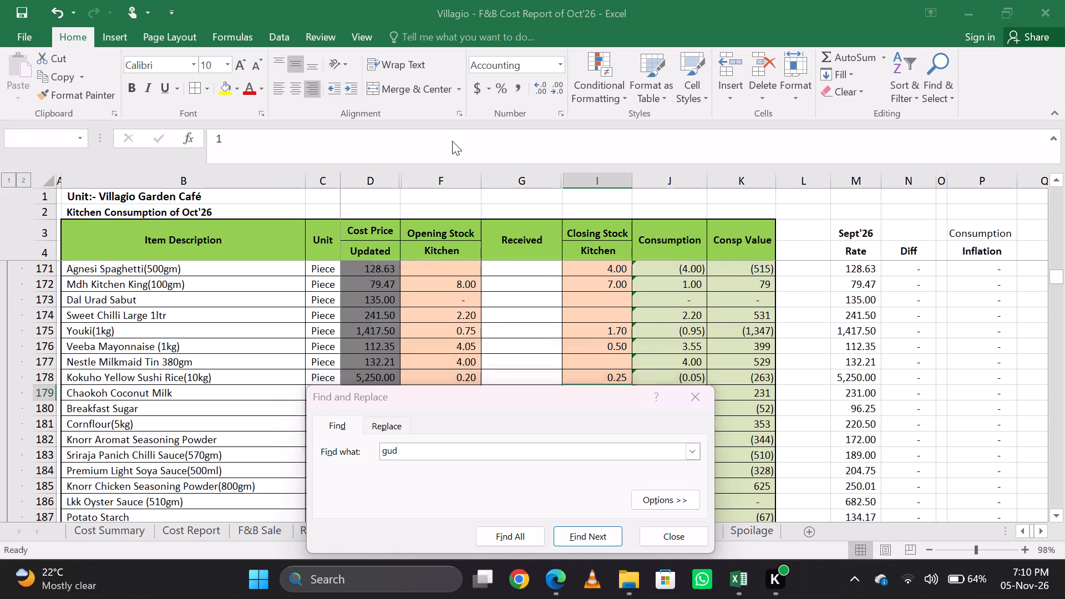
{"action": "key", "text": "Return"}
{"action": "key", "text": "BackSpace"}
{"action": "key", "text": "Return"}
{"action": "key", "text": "Return"}
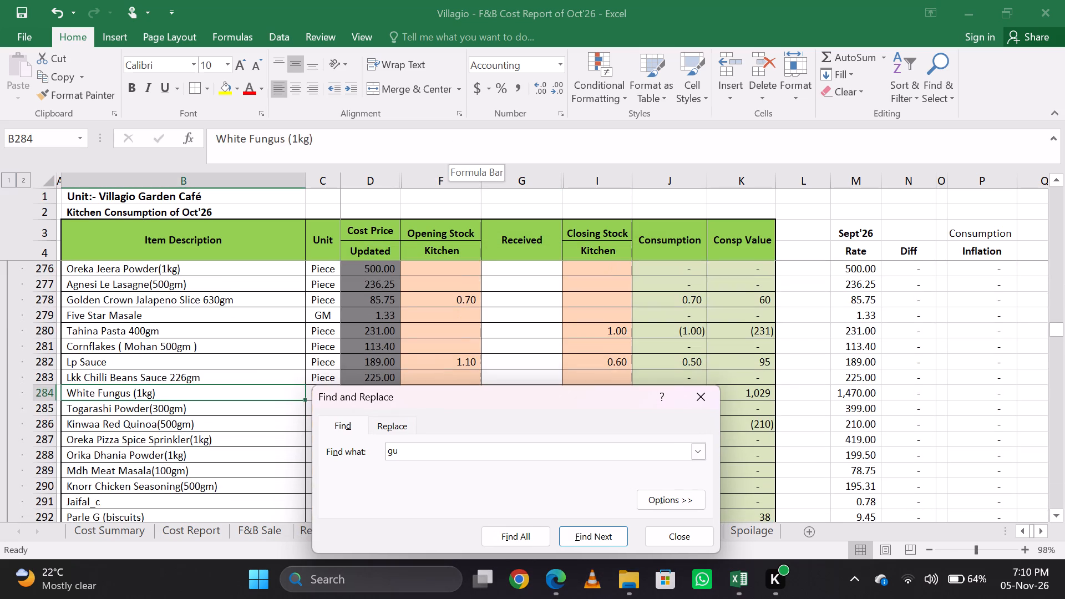
{"action": "key", "text": "Escape"}
{"action": "key", "text": "Right"}
{"action": "key", "text": "Right"}
{"action": "key", "text": "Right"}
{"action": "key", "text": "Right"}
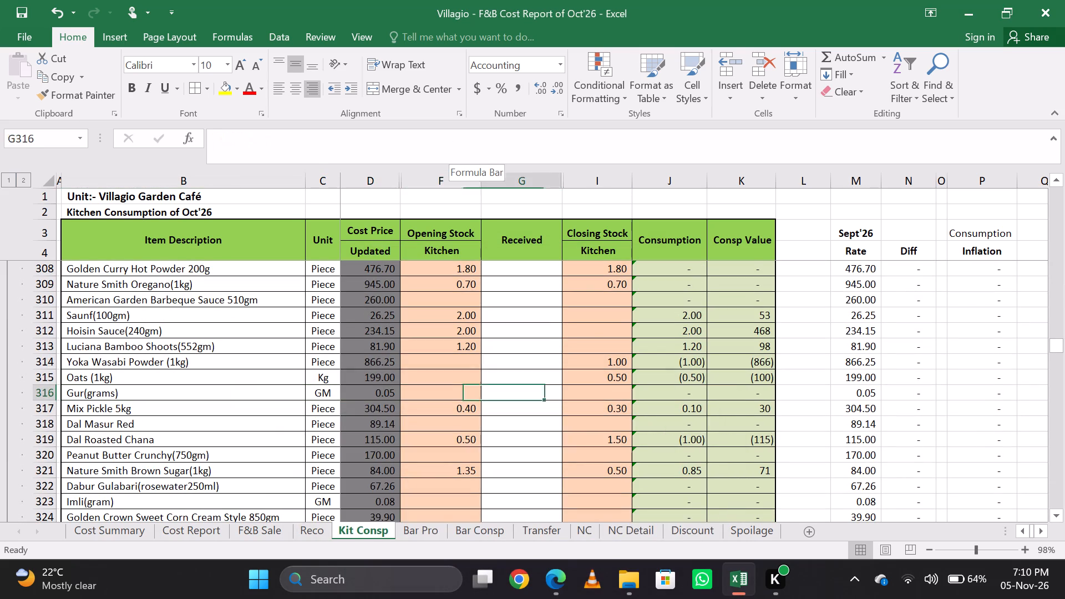
{"action": "key", "text": "Right"}
{"action": "key", "text": "Left"}
{"action": "key", "text": "Right"}
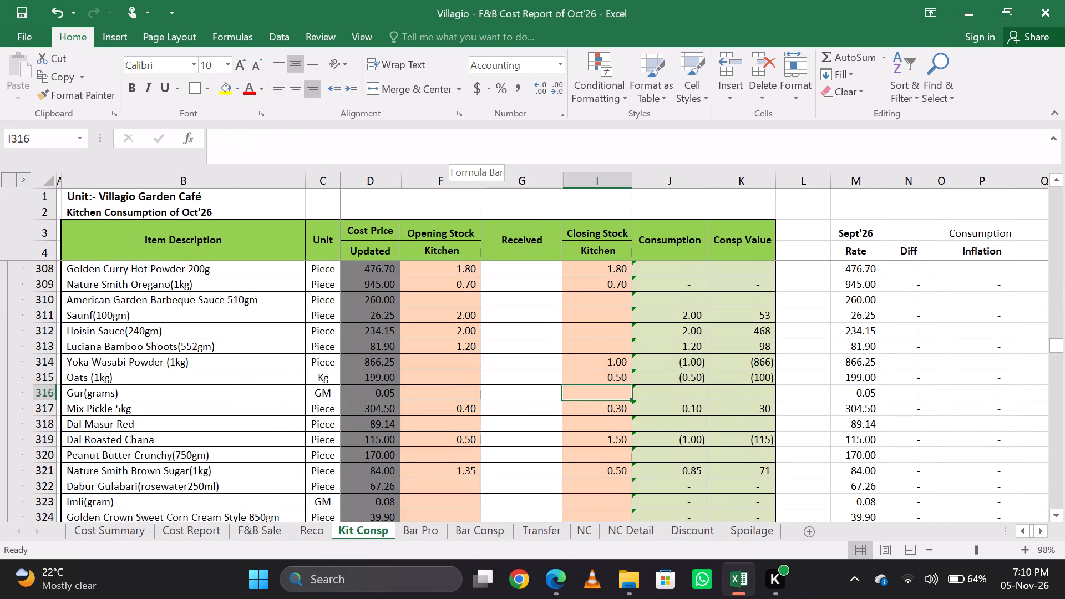
{"action": "key", "text": "Left"}
Search the item list for "cash" and "kaju", and extend Kaju (gram)'s kitchen closing stock formula to =500+1500+250.
{"action": "key", "text": "ctrl+f"}
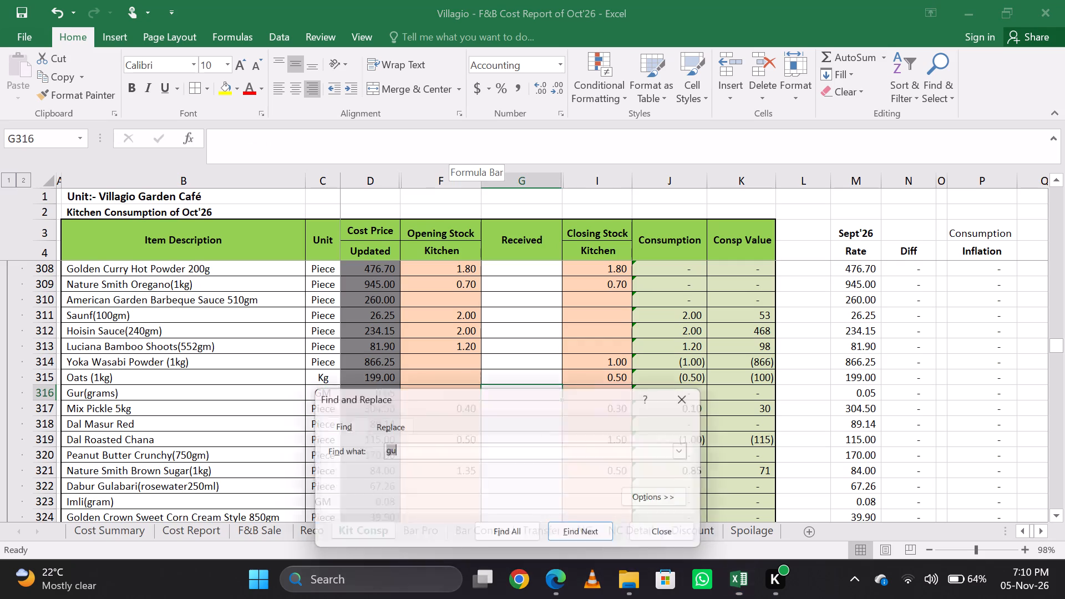
{"action": "type", "text": "cash"}
{"action": "key", "text": "Return"}
{"action": "key", "text": "Return"}
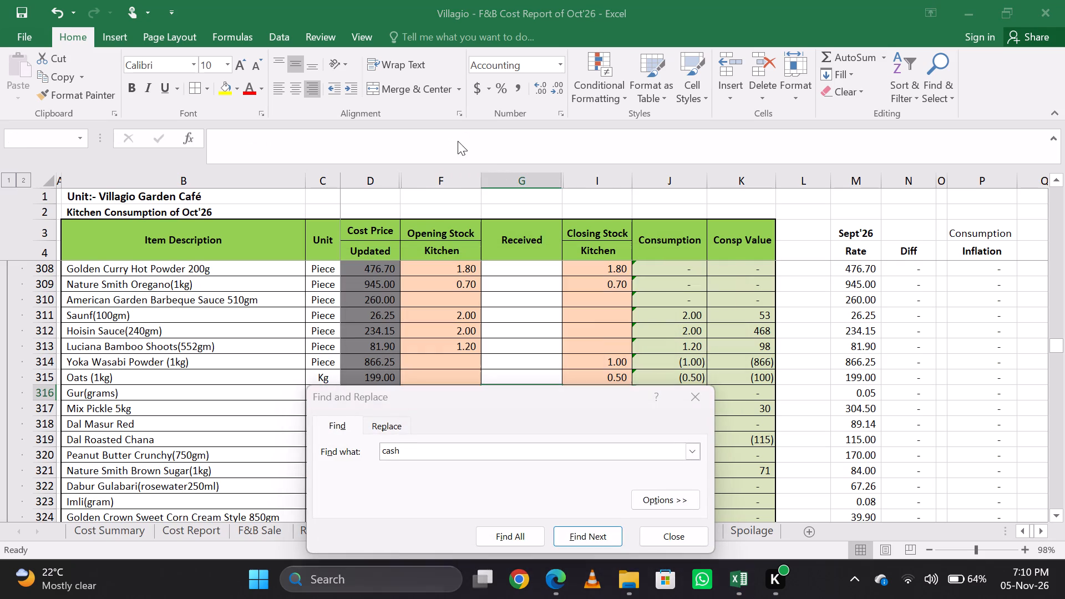
{"action": "key", "text": "BackSpace"}
{"action": "key", "text": "BackSpace"}
{"action": "key", "text": "BackSpace"}
{"action": "key", "text": "BackSpace"}
{"action": "key", "text": "BackSpace"}
{"action": "key", "text": "BackSpace"}
{"action": "key", "text": "BackSpace"}
{"action": "key", "text": "BackSpace"}
{"action": "key", "text": "BackSpace"}
{"action": "key", "text": "BackSpace"}
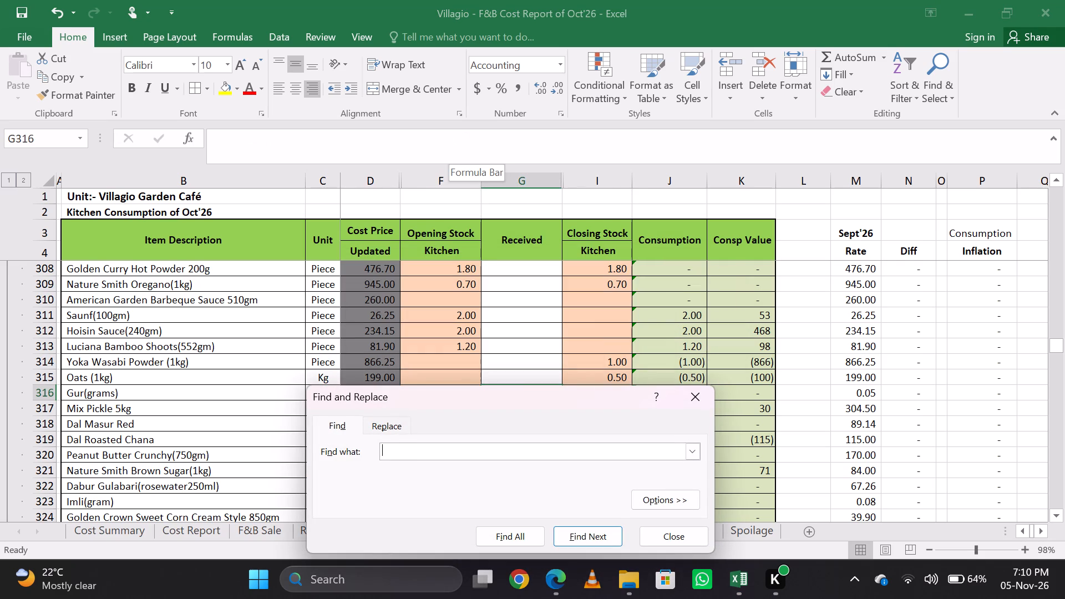
{"action": "type", "text": "kaju"}
{"action": "key", "text": "Return"}
{"action": "key", "text": "Escape"}
{"action": "key", "text": "Right"}
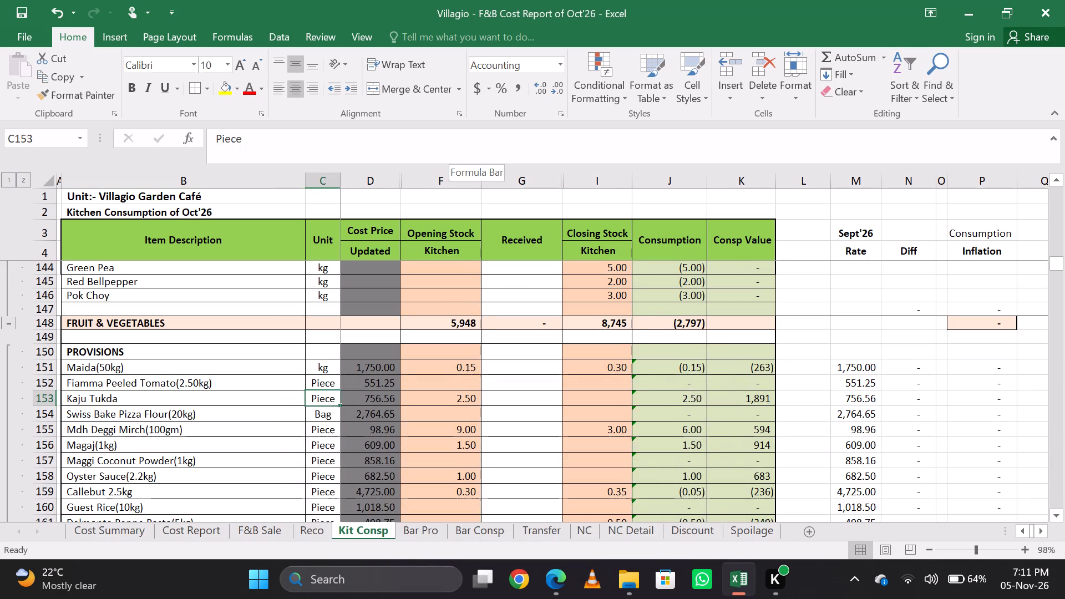
{"action": "key", "text": "ctrl+f"}
{"action": "key", "text": "Return"}
{"action": "key", "text": "Escape"}
{"action": "key", "text": "Right"}
{"action": "key", "text": "Right"}
{"action": "key", "text": "Right"}
{"action": "key", "text": "Right"}
{"action": "key", "text": "Right"}
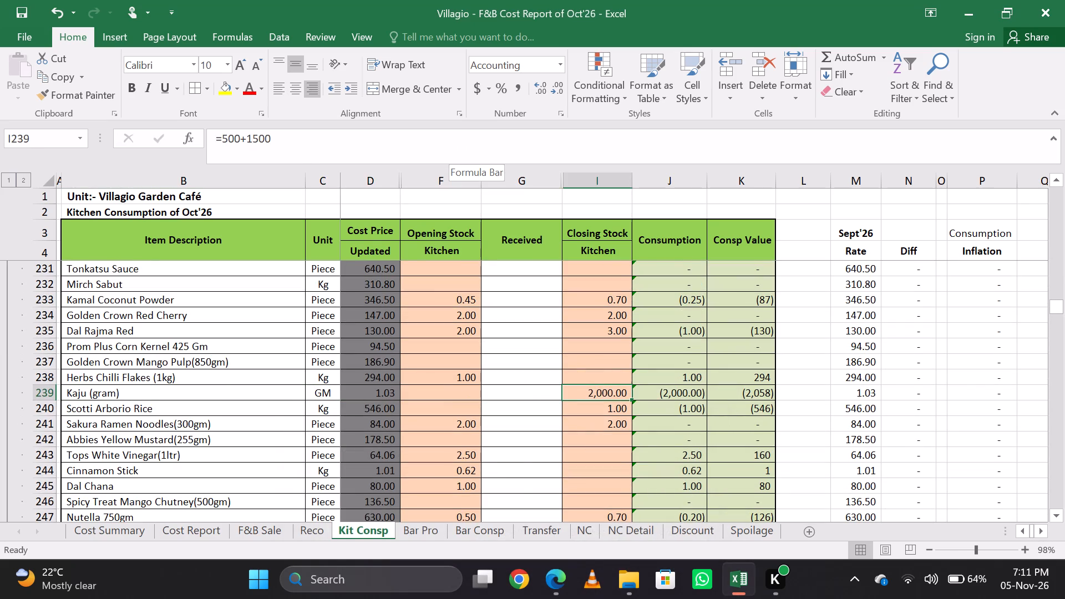
{"action": "left_click", "coordinate": [332, 138]}
{"action": "type", "text": "+250"}
{"action": "key", "text": "Return"}
Search the item list for "temp" and set the kitchen closing stock for Tempura Batter Mix Flour(1kg) to 2.
{"action": "key", "text": "ctrl+f"}
{"action": "key", "text": "BackSpace"}
{"action": "key", "text": "BackSpace"}
{"action": "key", "text": "BackSpace"}
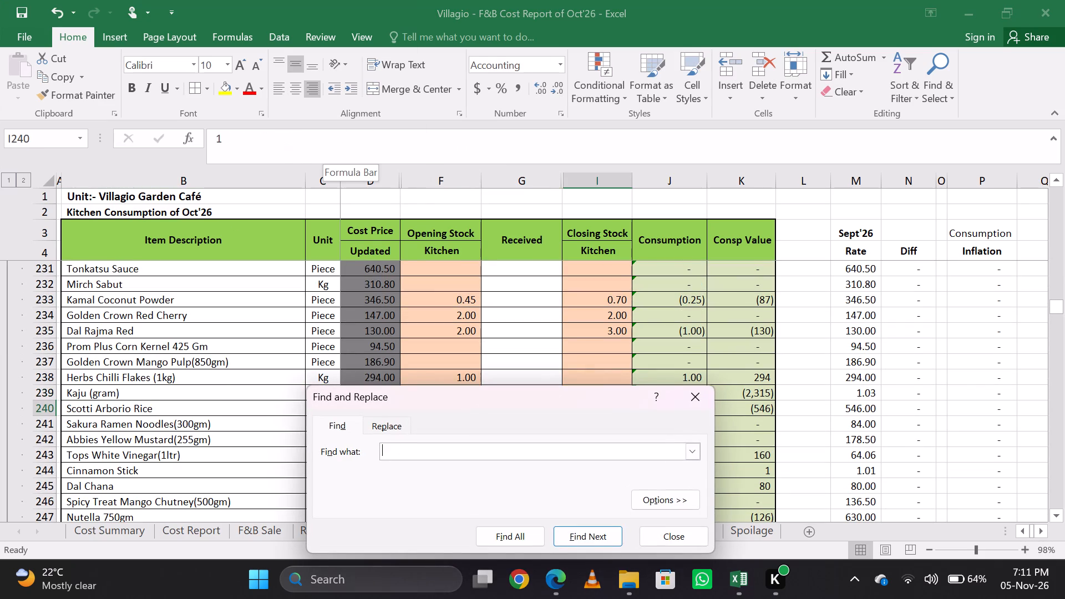
{"action": "key", "text": "BackSpace"}
{"action": "key", "text": "BackSpace"}
{"action": "key", "text": "BackSpace"}
{"action": "key", "text": "BackSpace"}
{"action": "key", "text": "BackSpace"}
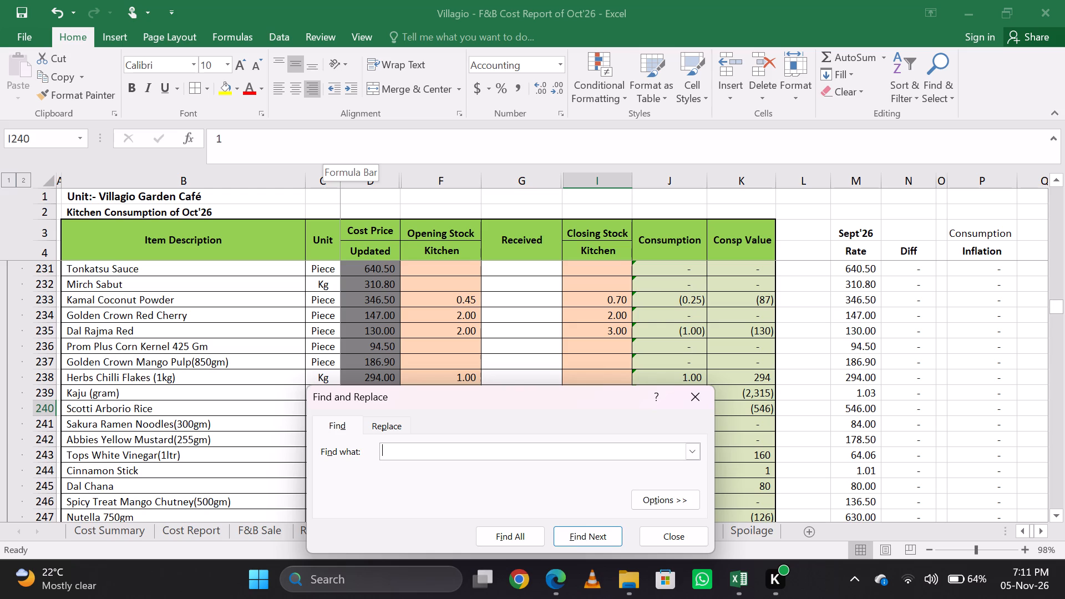
{"action": "type", "text": "temp"}
{"action": "key", "text": "Return"}
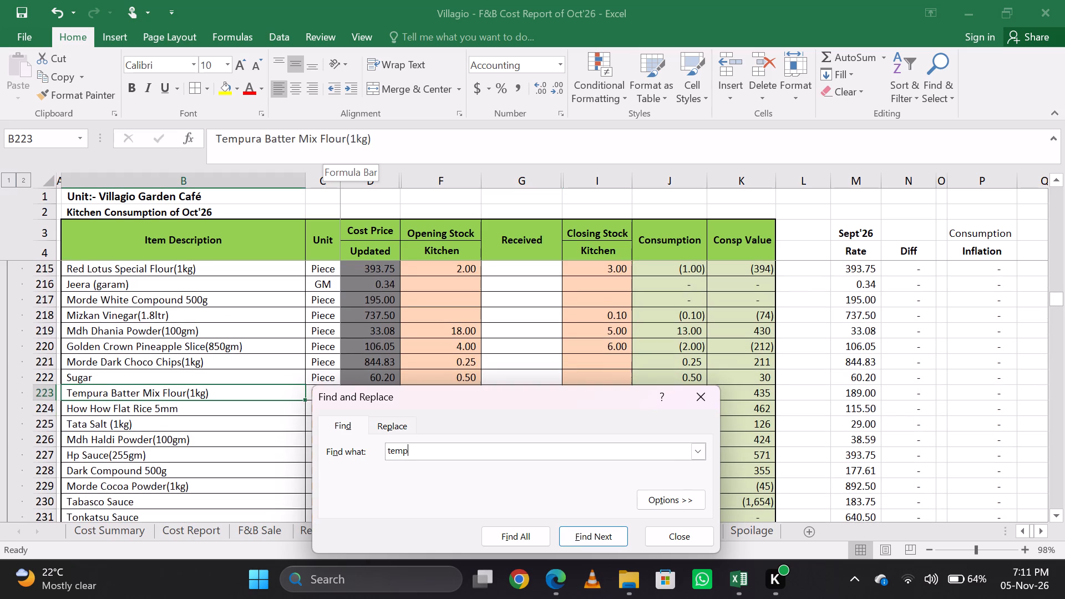
{"action": "key", "text": "Return"}
{"action": "key", "text": "Escape"}
{"action": "key", "text": "Right"}
{"action": "key", "text": "Right"}
{"action": "key", "text": "Right"}
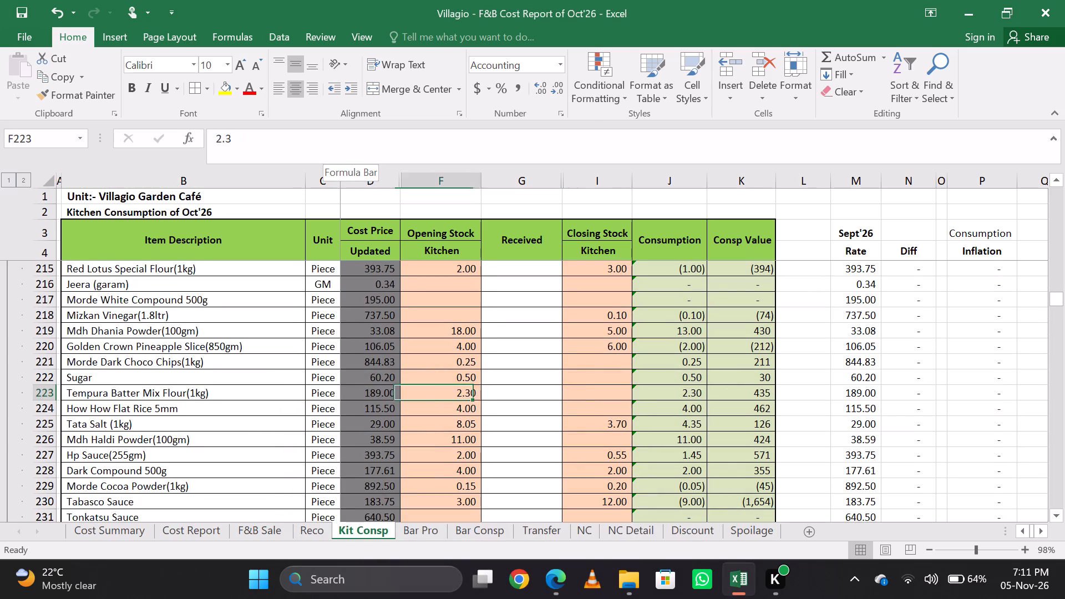
{"action": "key", "text": "Right"}
{"action": "key", "text": "Right"}
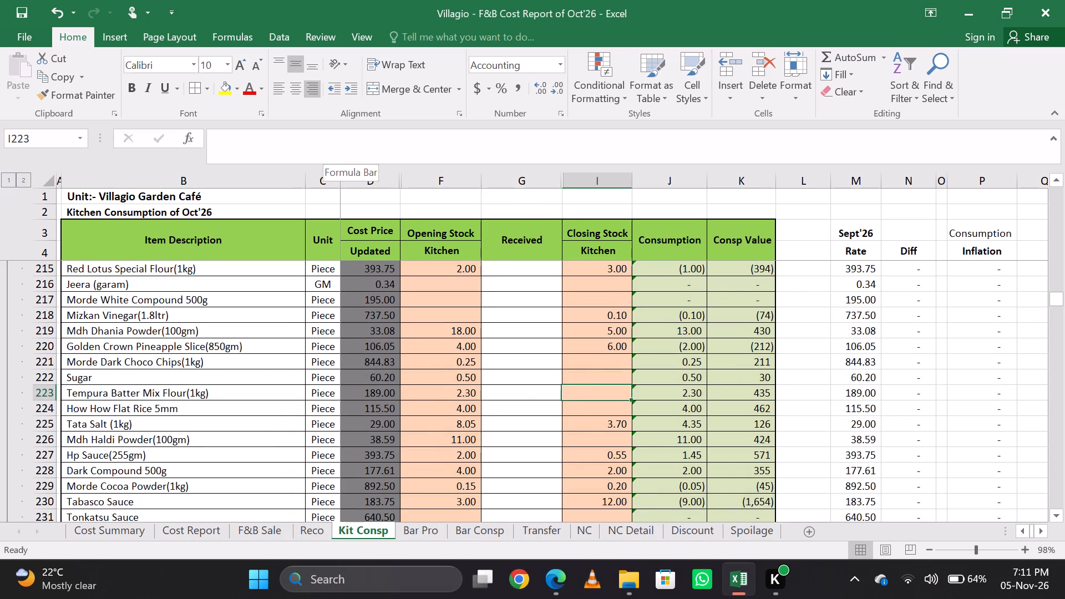
{"action": "key", "text": "2"}
{"action": "key", "text": "Down"}
{"action": "key", "text": "Up"}
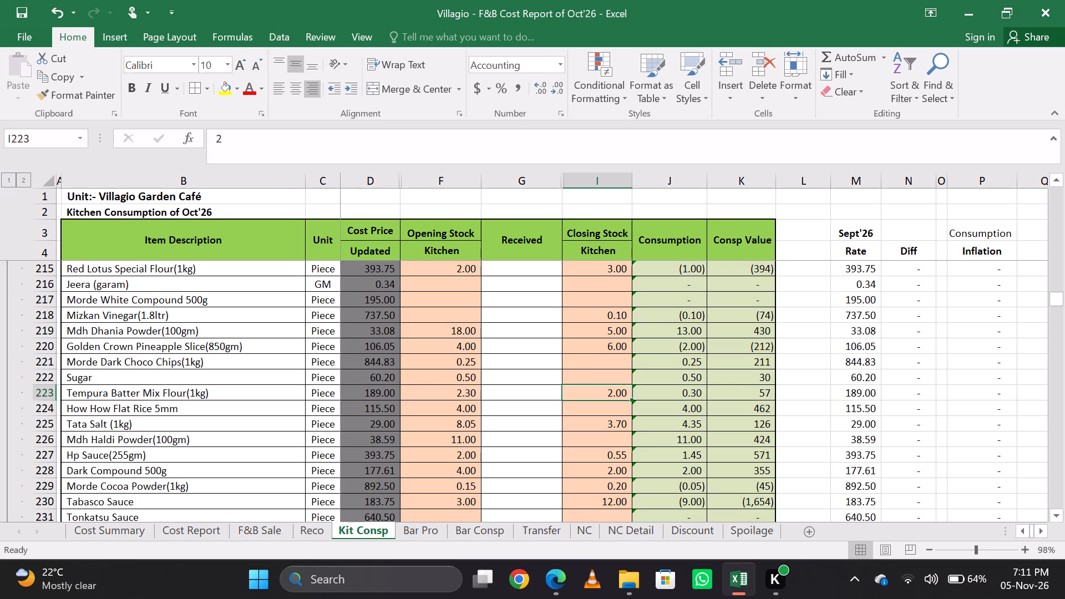
Search the item list for "basil s" and "basil", and check the matching items, including Basil Leaf.
{"action": "key", "text": "ctrl+f"}
{"action": "key", "text": "BackSpace"}
{"action": "key", "text": "BackSpace"}
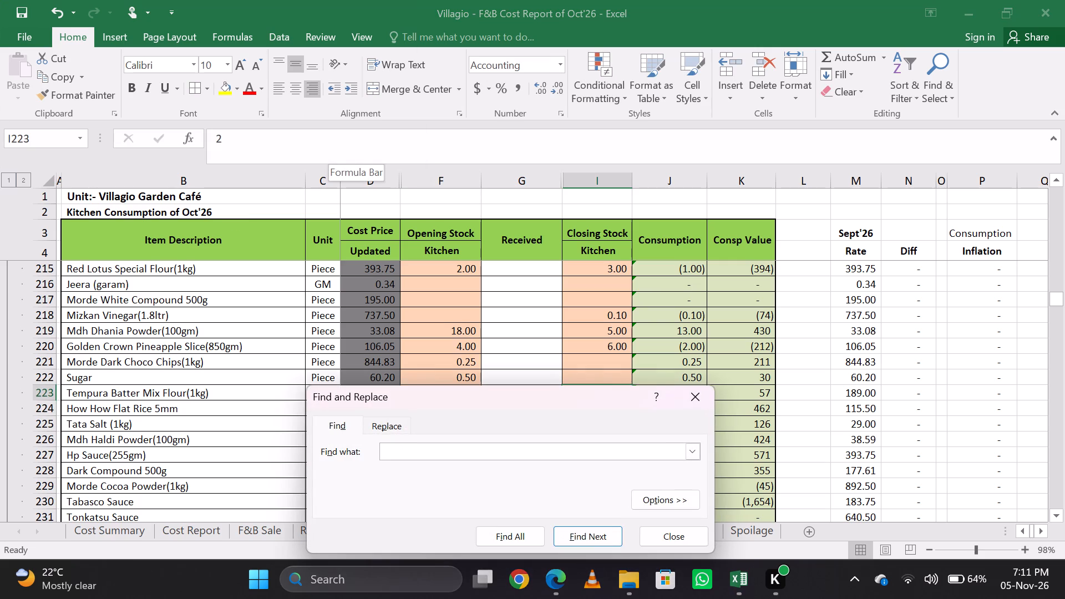
{"action": "key", "text": "BackSpace"}
{"action": "type", "text": "basil s"}
{"action": "key", "text": "Return"}
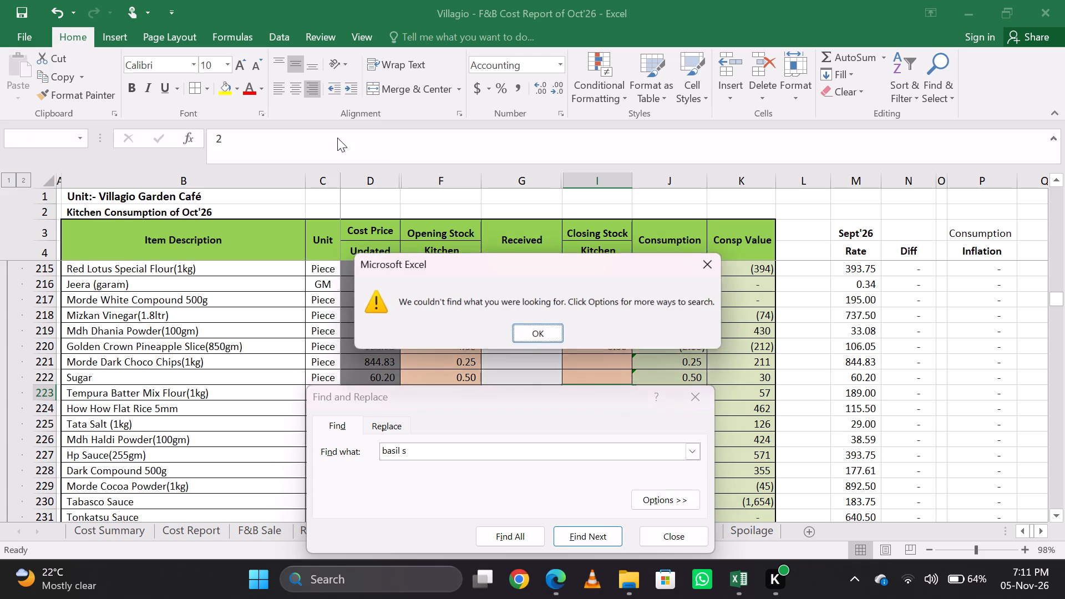
{"action": "key", "text": "Return"}
{"action": "key", "text": "BackSpace"}
{"action": "key", "text": "Return"}
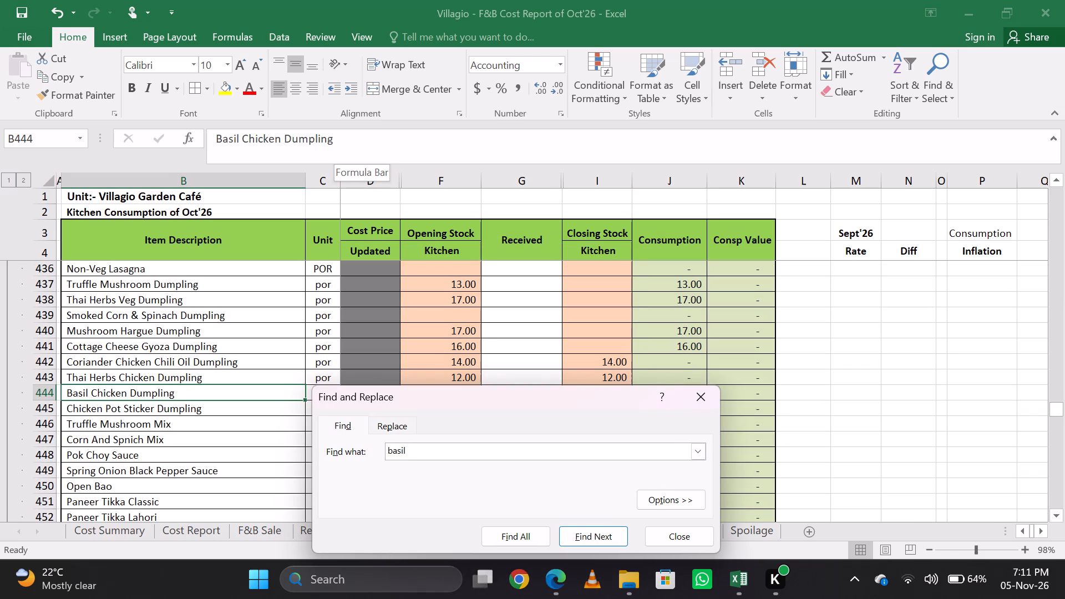
{"action": "key", "text": "Return"}
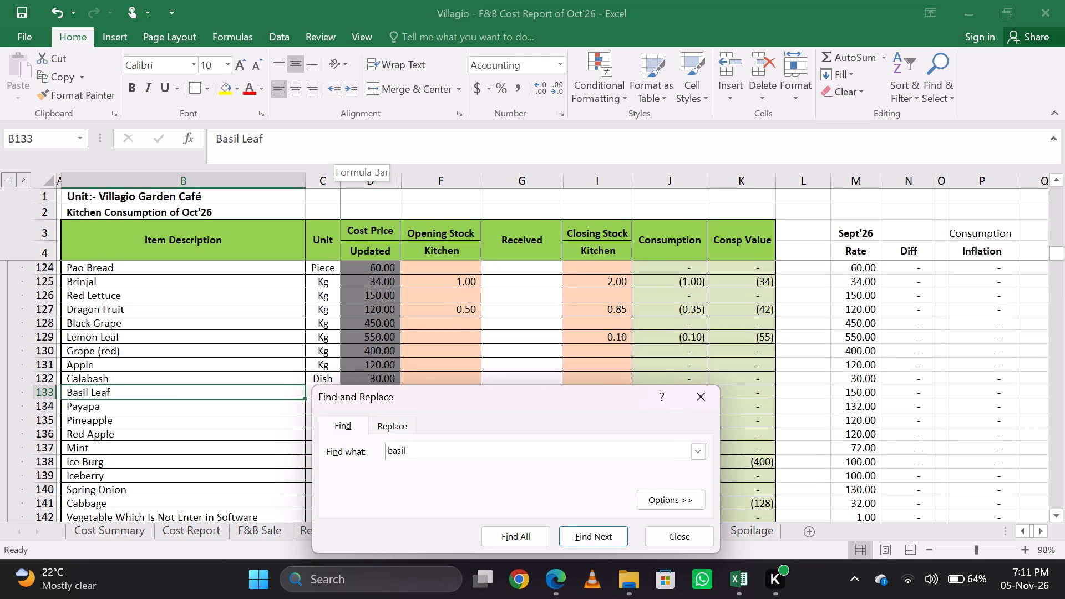
{"action": "key", "text": "Escape"}
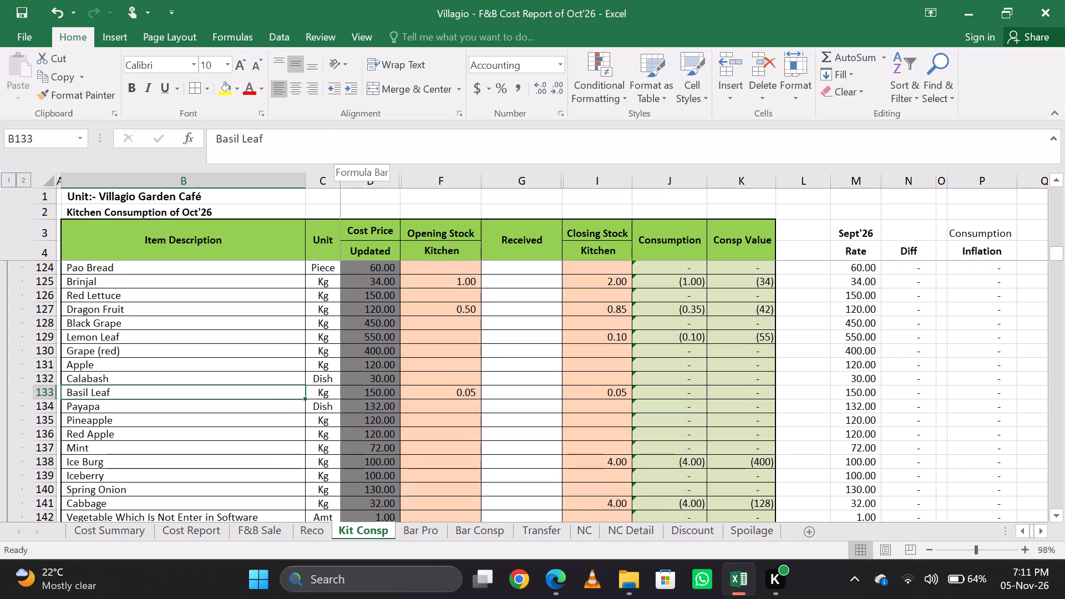
{"action": "key", "text": "Down"}
{"action": "key", "text": "Up"}
Search the item list for "pad t".
{"action": "key", "text": "ctrl+f"}
{"action": "key", "text": "BackSpace"}
{"action": "type", "text": "padn"}
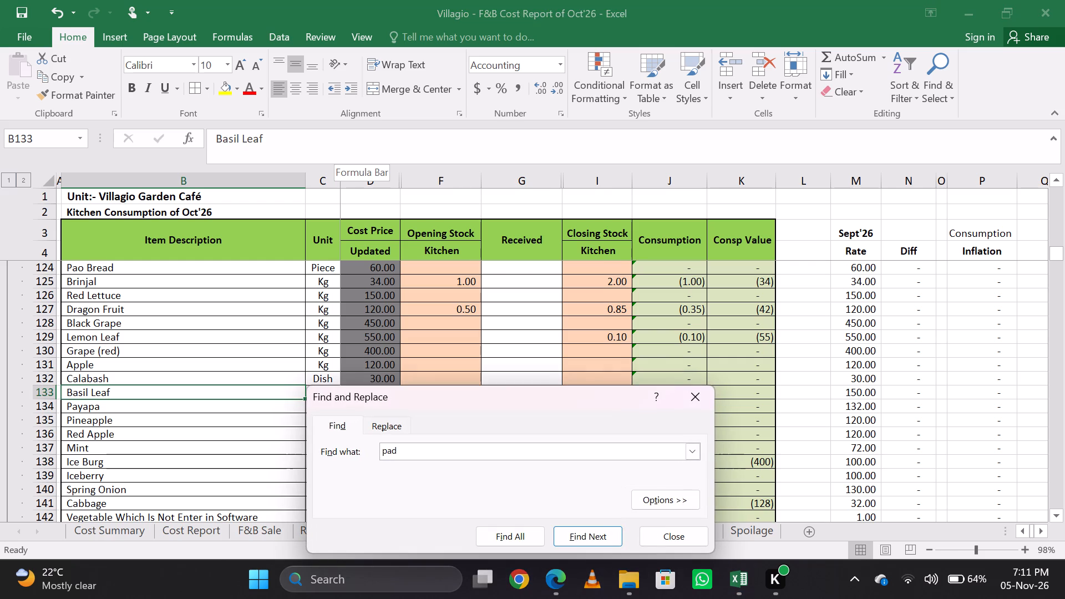
{"action": "key", "text": "BackSpace"}
{"action": "key", "text": "space"}
{"action": "type", "text": "t"}
{"action": "key", "text": "Return"}
{"action": "key", "text": "Return"}
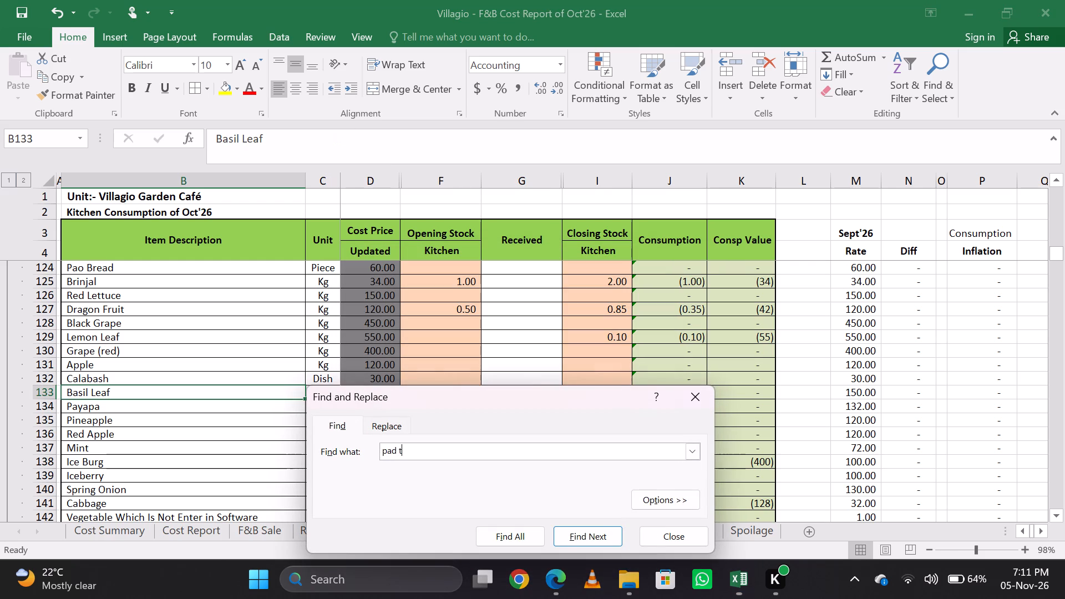
{"action": "key", "text": "Return"}
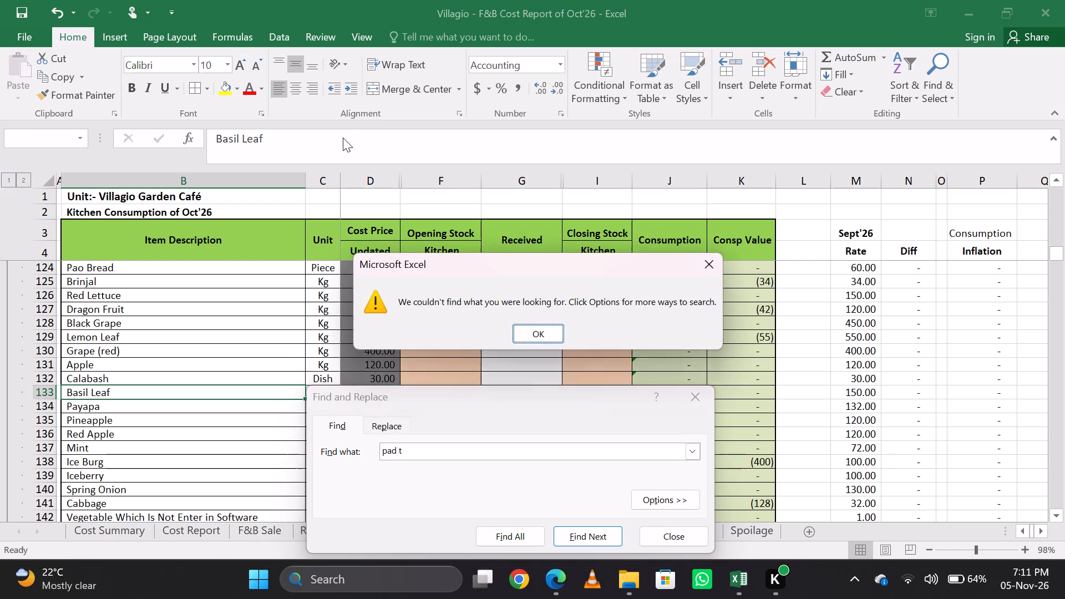
{"action": "key", "text": "Return"}
Search the item list for "thai s" and check the kitchen closing stock entry for Red Thai Sauce.
{"action": "key", "text": "BackSpace"}
{"action": "key", "text": "BackSpace"}
{"action": "key", "text": "BackSpace"}
{"action": "key", "text": "BackSpace"}
{"action": "key", "text": "BackSpace"}
{"action": "key", "text": "BackSpace"}
{"action": "key", "text": "BackSpace"}
{"action": "key", "text": "BackSpace"}
{"action": "key", "text": "BackSpace"}
{"action": "key", "text": "BackSpace"}
{"action": "key", "text": "BackSpace"}
{"action": "key", "text": "BackSpace"}
{"action": "key", "text": "BackSpace"}
{"action": "key", "text": "BackSpace"}
{"action": "key", "text": "BackSpace"}
{"action": "key", "text": "BackSpace"}
{"action": "key", "text": "BackSpace"}
{"action": "key", "text": "BackSpace"}
{"action": "key", "text": "BackSpace"}
{"action": "key", "text": "BackSpace"}
{"action": "type", "text": "thai s"}
{"action": "key", "text": "Return"}
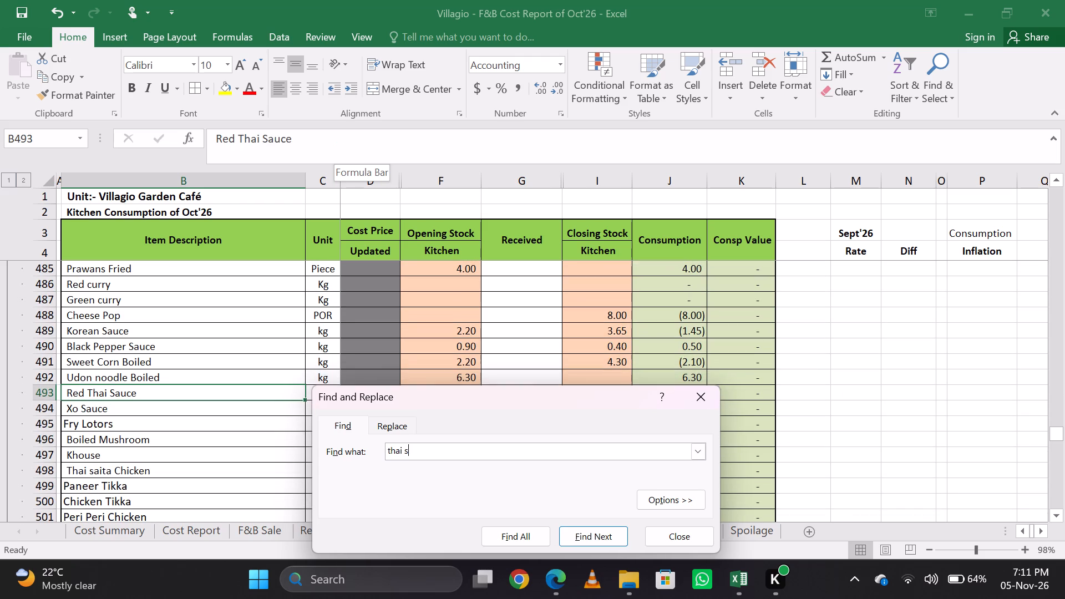
{"action": "key", "text": "Return"}
{"action": "key", "text": "Return"}
{"action": "key", "text": "Return"}
{"action": "key", "text": "Return"}
{"action": "key", "text": "Escape"}
{"action": "key", "text": "Right"}
{"action": "key", "text": "Right"}
{"action": "key", "text": "Right"}
{"action": "key", "text": "Right"}
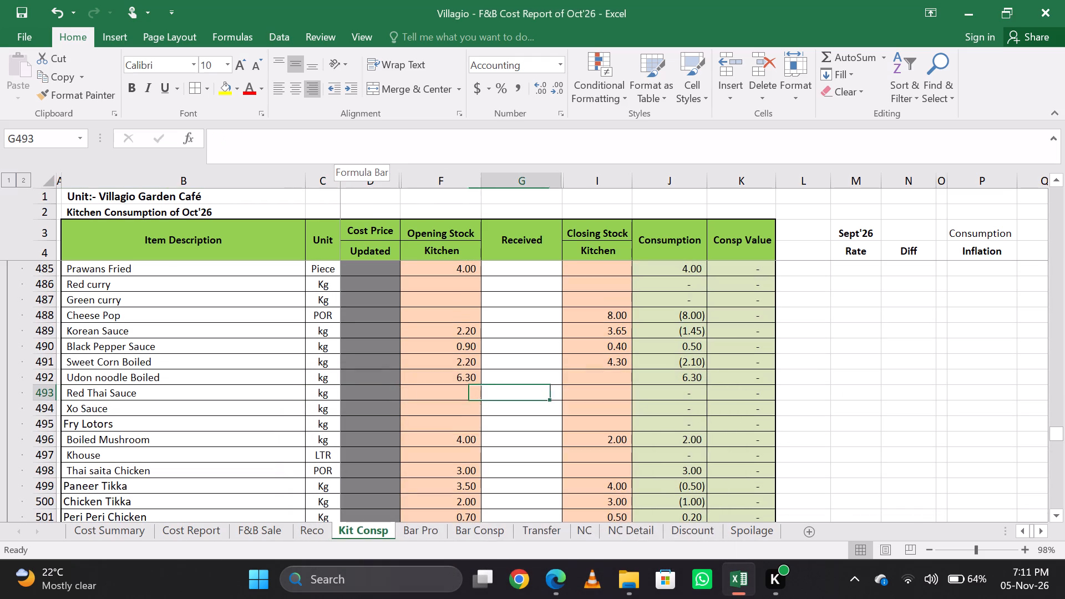
{"action": "key", "text": "Up"}
{"action": "key", "text": "Right"}
{"action": "key", "text": "Down"}
{"action": "key", "text": "Down"}
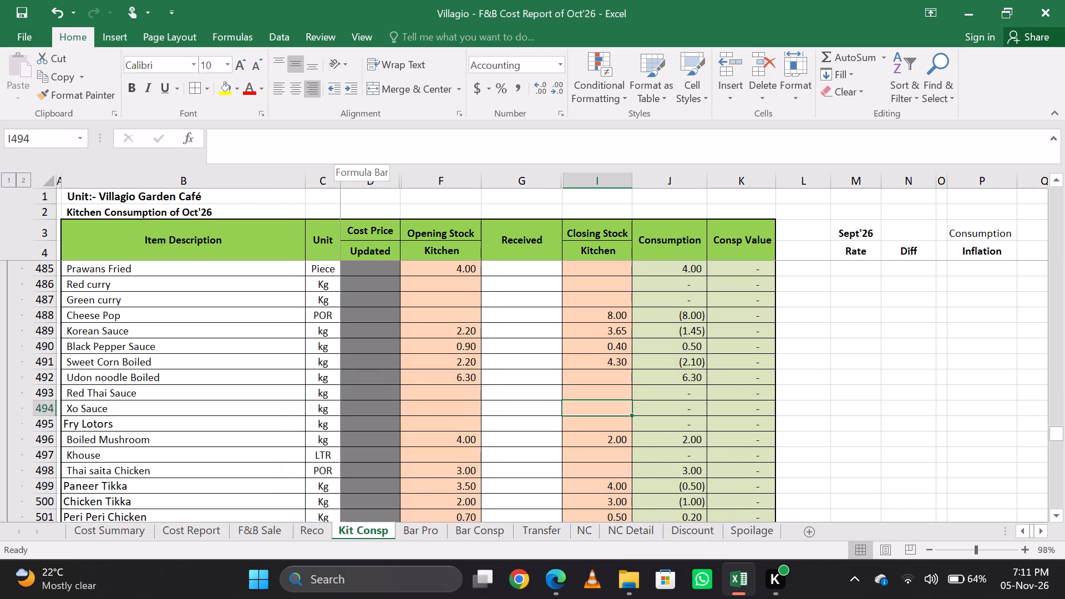
{"action": "key", "text": "ctrl+f"}
{"action": "key", "text": "Return"}
{"action": "key", "text": "Return"}
Search the item list for "xo s" and check the kitchen closing stock entries for Xo Sauce and its neighbouring items.
{"action": "key", "text": "BackSpace"}
{"action": "key", "text": "BackSpace"}
{"action": "key", "text": "BackSpace"}
{"action": "key", "text": "BackSpace"}
{"action": "key", "text": "BackSpace"}
{"action": "key", "text": "BackSpace"}
{"action": "key", "text": "BackSpace"}
{"action": "key", "text": "BackSpace"}
{"action": "key", "text": "BackSpace"}
{"action": "key", "text": "BackSpace"}
{"action": "key", "text": "BackSpace"}
{"action": "key", "text": "BackSpace"}
{"action": "key", "text": "BackSpace"}
{"action": "key", "text": "BackSpace"}
{"action": "key", "text": "BackSpace"}
{"action": "key", "text": "BackSpace"}
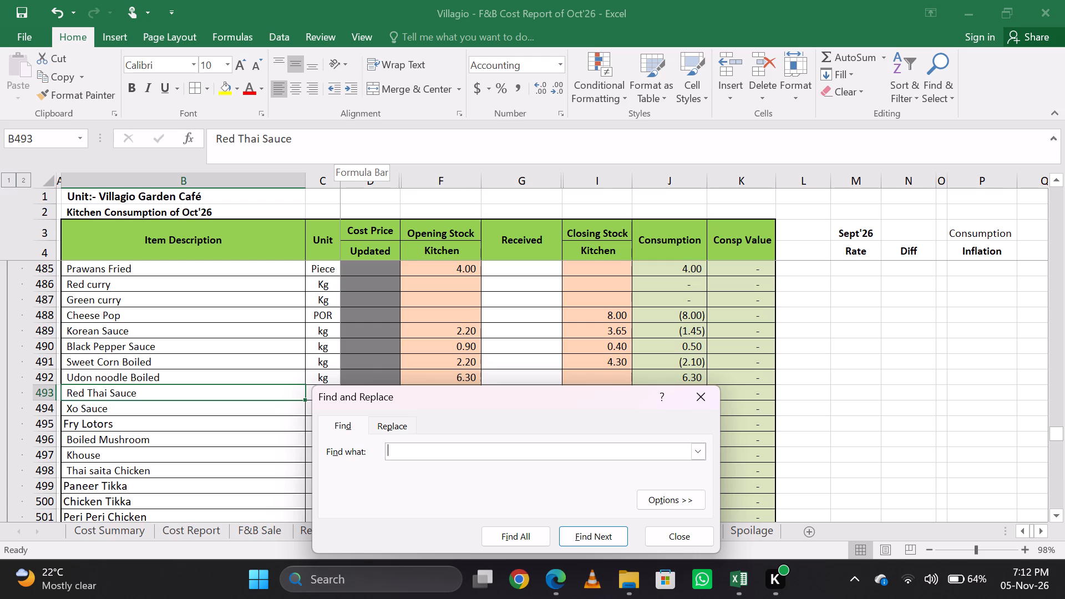
{"action": "key", "text": "BackSpace"}
{"action": "type", "text": "xo s"}
{"action": "key", "text": "Return"}
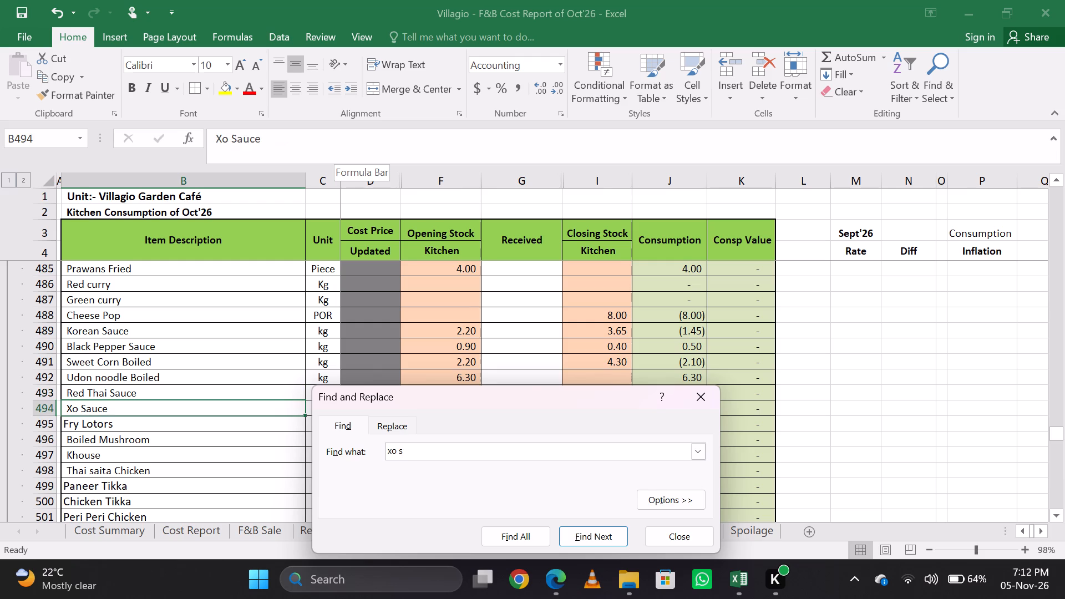
{"action": "key", "text": "Escape"}
{"action": "key", "text": "Right"}
{"action": "key", "text": "Right"}
{"action": "key", "text": "Right"}
{"action": "key", "text": "Right"}
{"action": "key", "text": "Right"}
{"action": "key", "text": "Right"}
{"action": "key", "text": "Left"}
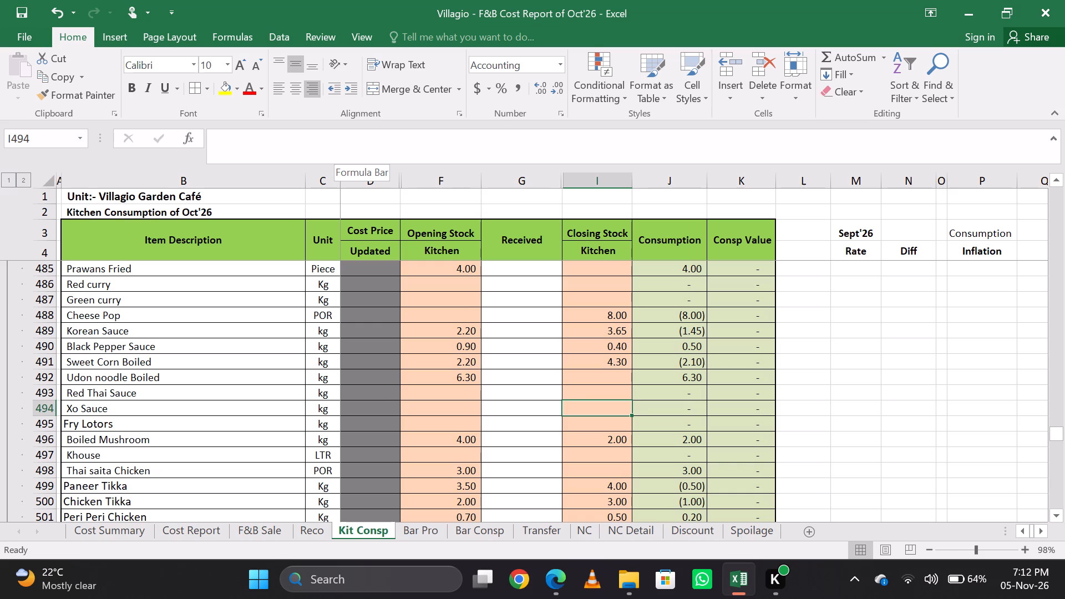
{"action": "key", "text": "Down"}
{"action": "key", "text": "Up"}
{"action": "key", "text": "Up"}
{"action": "key", "text": "Up"}
{"action": "key", "text": "Up"}
{"action": "key", "text": "Down"}
{"action": "key", "text": "Down"}
{"action": "key", "text": "Down"}
{"action": "key", "text": "Down"}
{"action": "key", "text": "Down"}
{"action": "key", "text": "Down"}
{"action": "key", "text": "Down"}
Search the item list for "yellow", go through the matching items, and narrow the search to "yellow n".
{"action": "key", "text": "ctrl+f"}
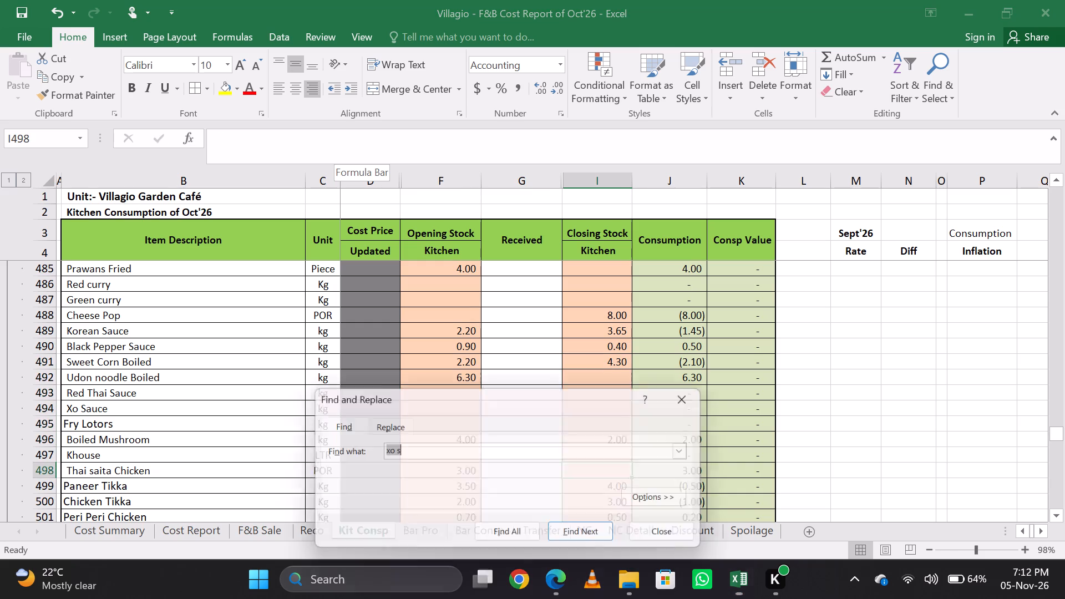
{"action": "type", "text": "yellow"}
{"action": "key", "text": "Return"}
{"action": "key", "text": "Return"}
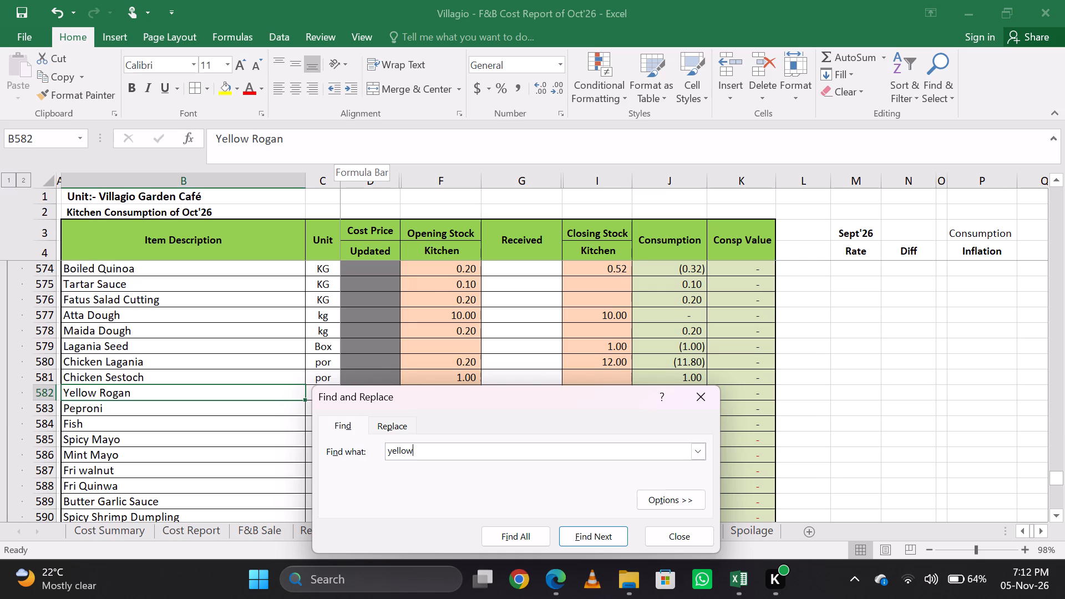
{"action": "key", "text": "Return"}
{"action": "key", "text": "Return"}
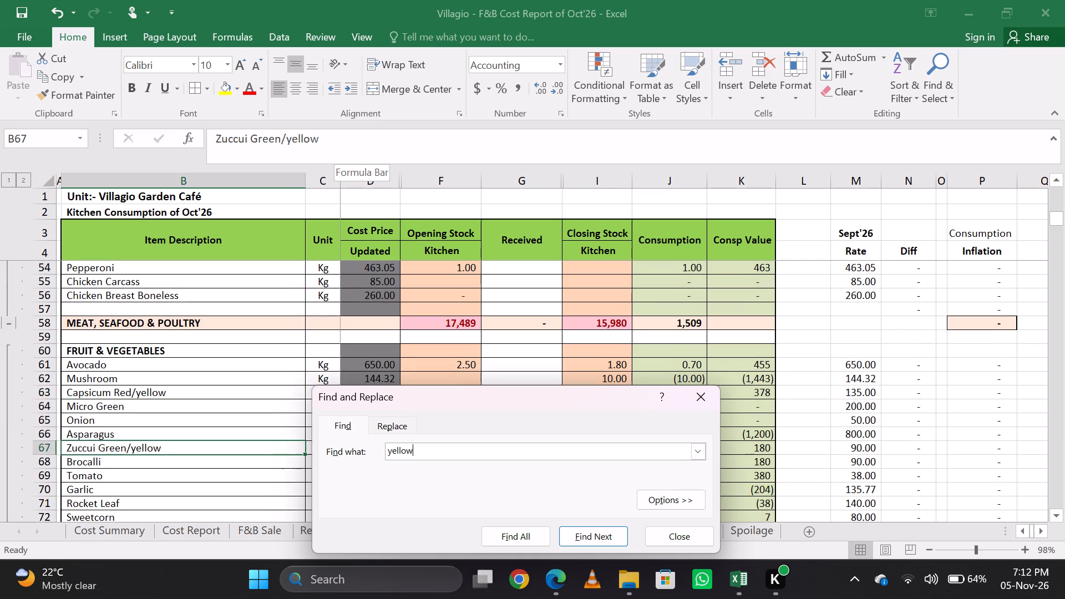
{"action": "key", "text": "Return"}
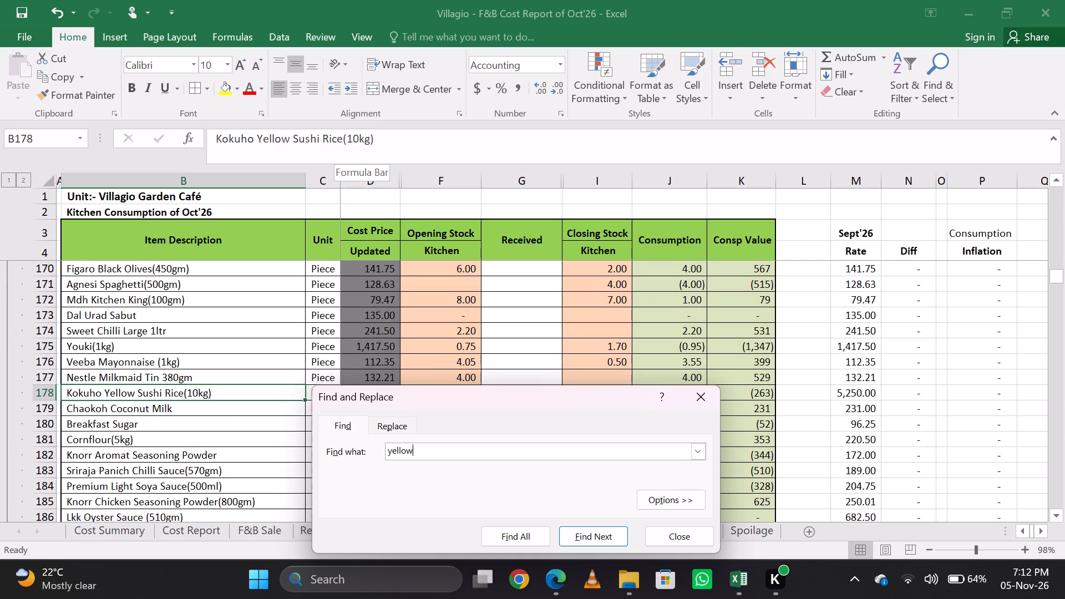
{"action": "key", "text": "Return"}
{"action": "key", "text": "space"}
{"action": "type", "text": "n"}
{"action": "key", "text": "Return"}
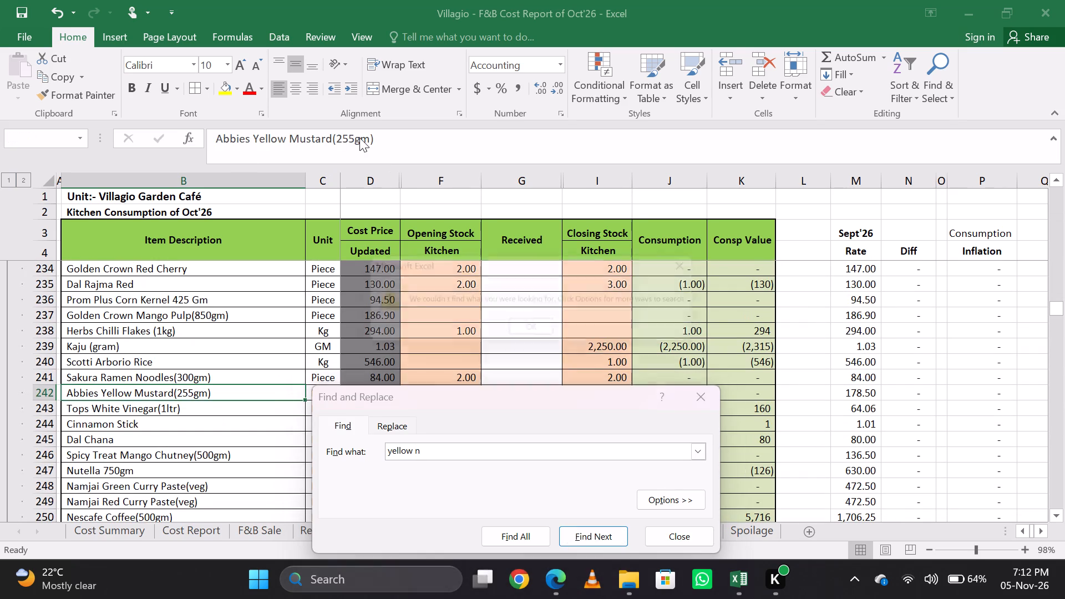
{"action": "key", "text": "Return"}
Search the item list for "noodle" and go to the Udon noodle Boiled row.
{"action": "key", "text": "BackSpace"}
{"action": "key", "text": "BackSpace"}
{"action": "key", "text": "BackSpace"}
{"action": "key", "text": "BackSpace"}
{"action": "key", "text": "BackSpace"}
{"action": "key", "text": "BackSpace"}
{"action": "key", "text": "BackSpace"}
{"action": "key", "text": "BackSpace"}
{"action": "key", "text": "BackSpace"}
{"action": "key", "text": "BackSpace"}
{"action": "key", "text": "BackSpace"}
{"action": "key", "text": "BackSpace"}
{"action": "key", "text": "BackSpace"}
{"action": "key", "text": "BackSpace"}
{"action": "type", "text": "noodle"}
{"action": "key", "text": "Return"}
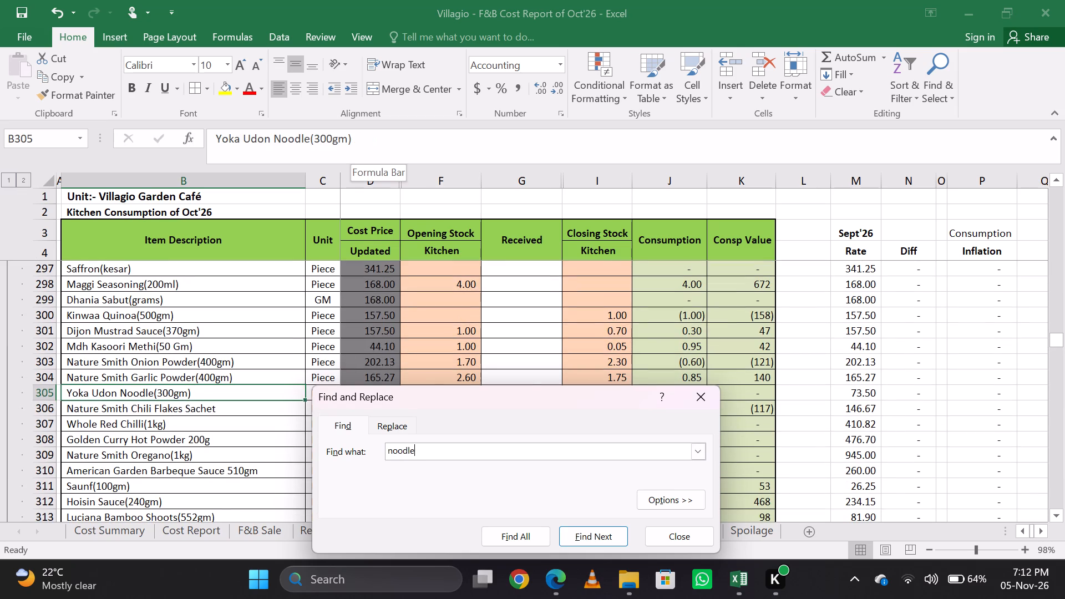
{"action": "key", "text": "Return"}
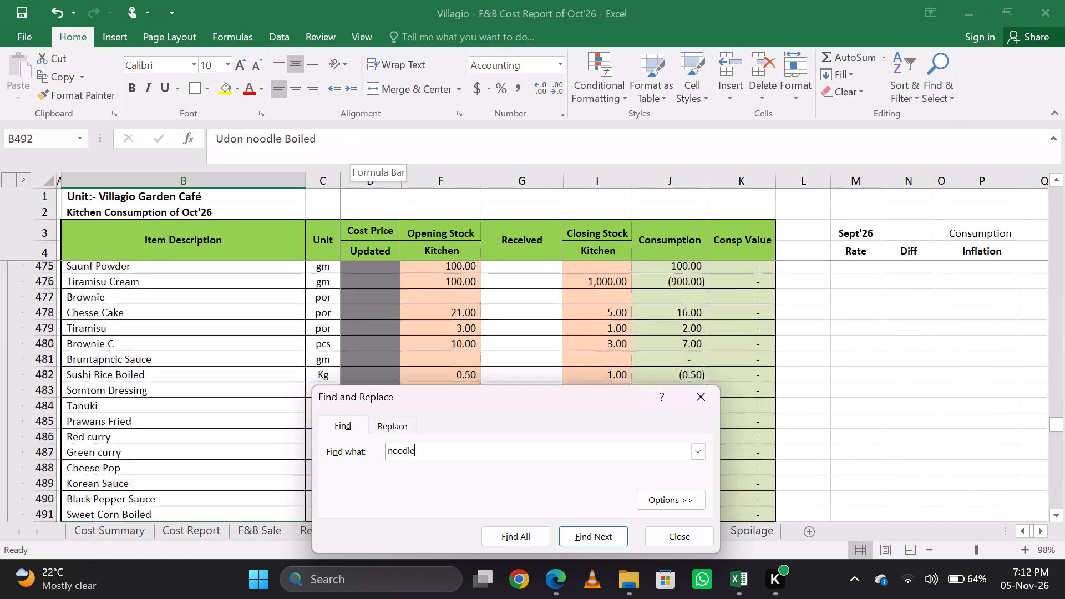
{"action": "key", "text": "Escape"}
{"action": "key", "text": "Right"}
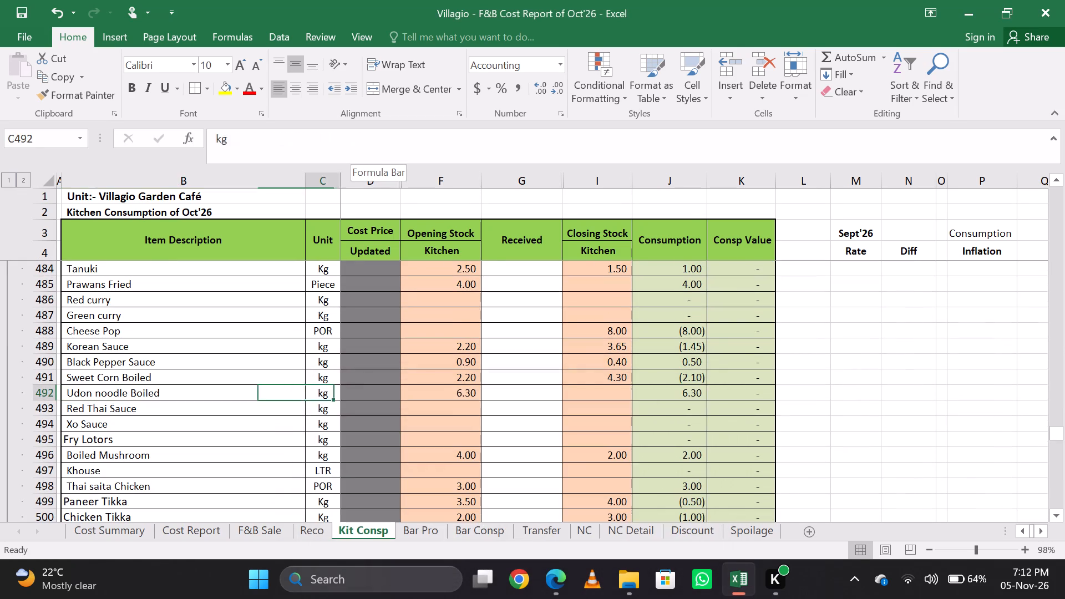
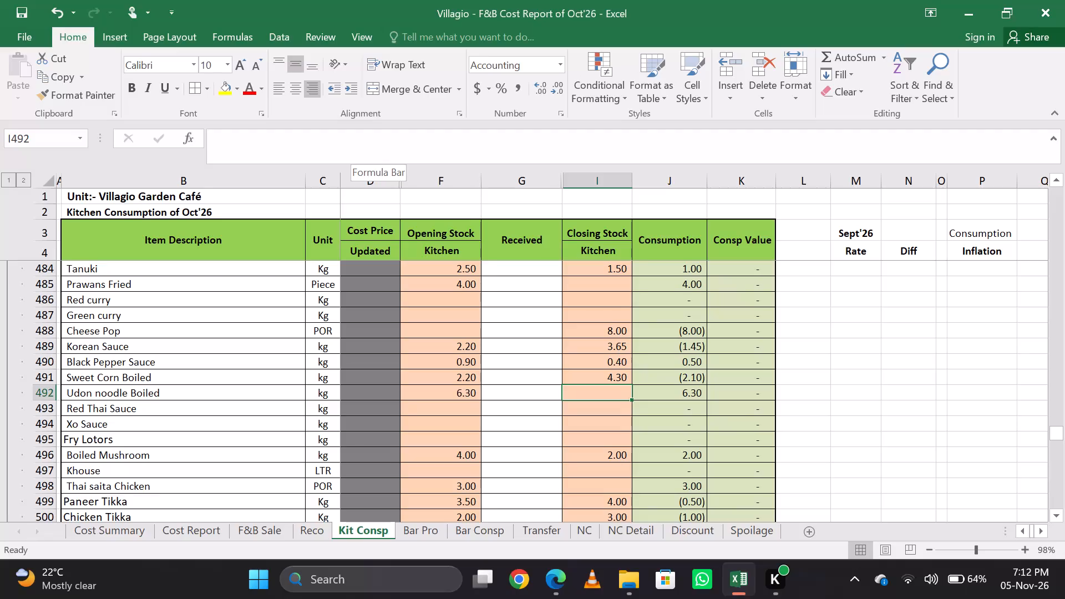
Enter 5.7 as the kitchen closing stock for Udon noodle Boiled and save the workbook.
{"action": "type", "text": "5.7"}
{"action": "key", "text": "Return"}
{"action": "key", "text": "ctrl+s"}
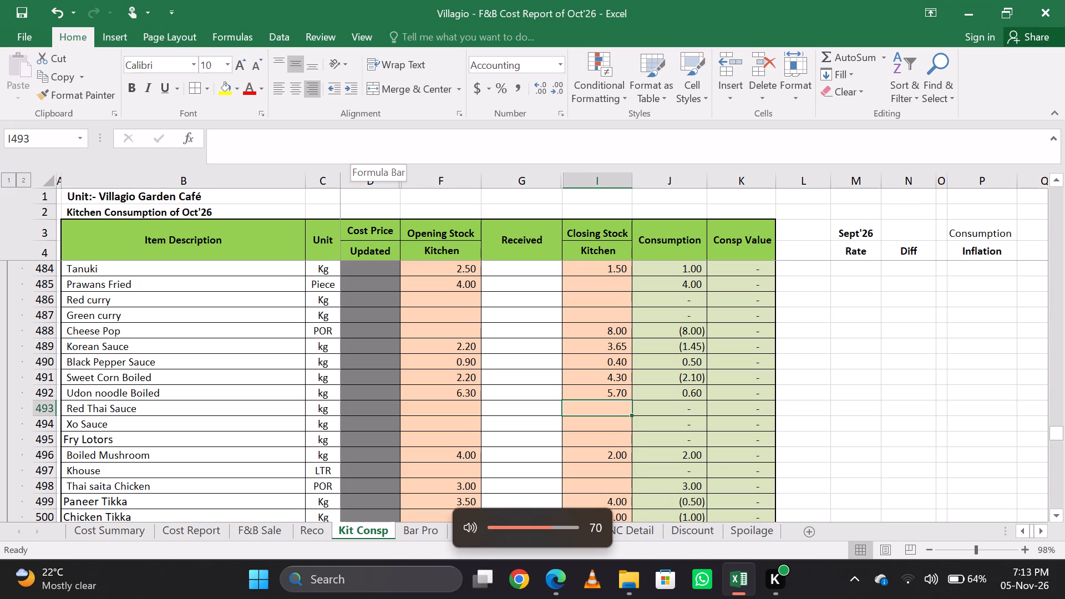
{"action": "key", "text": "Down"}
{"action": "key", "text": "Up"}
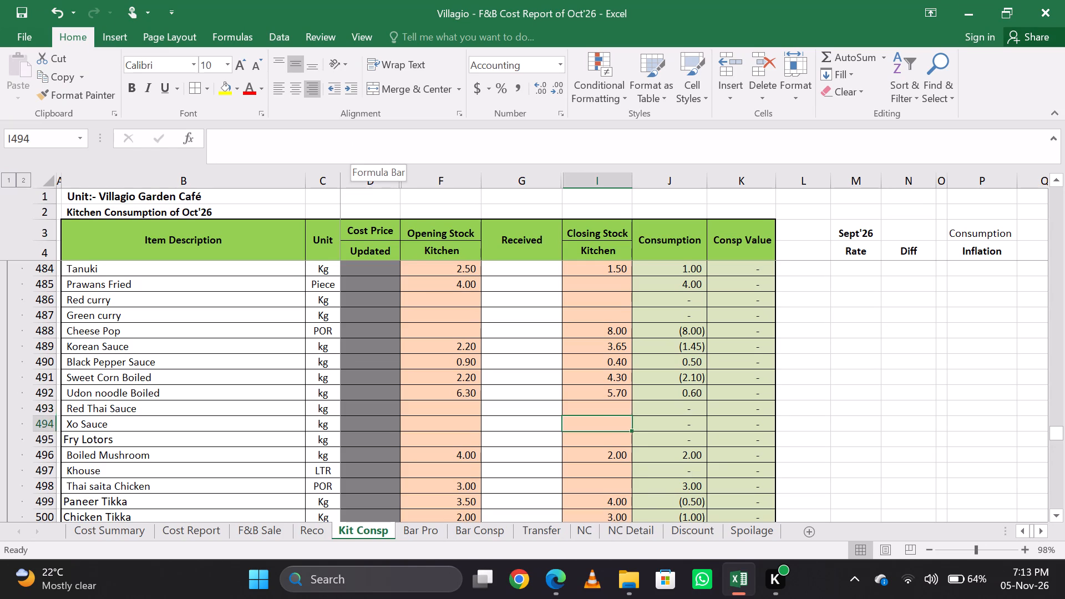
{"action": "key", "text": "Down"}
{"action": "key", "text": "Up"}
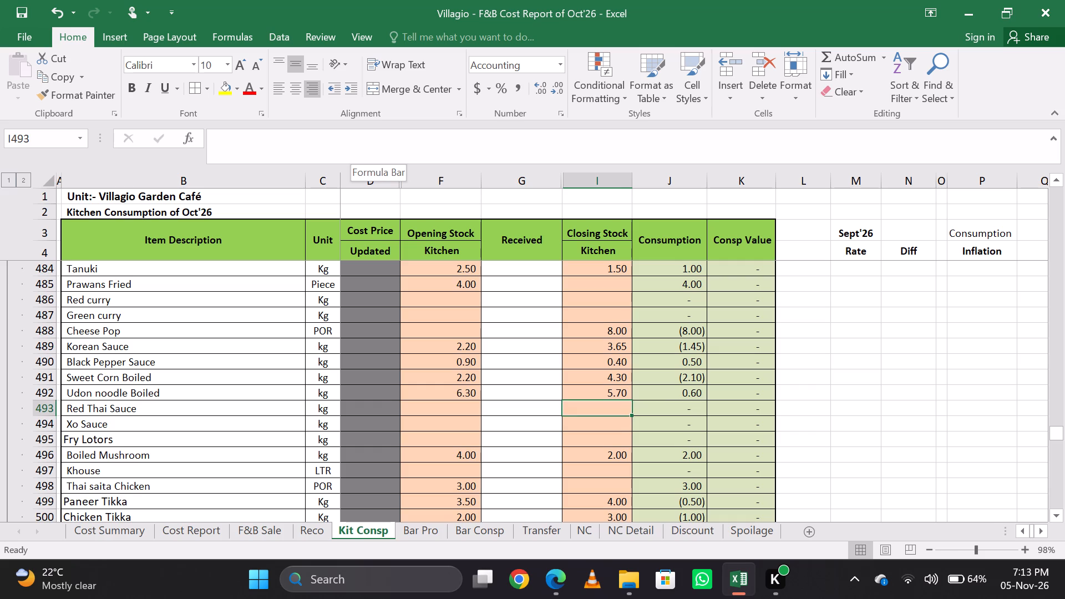
Search the item list for "cornfl" to locate the cornflour row.
{"action": "key", "text": "ctrl+f"}
{"action": "type", "text": "cornfl"}
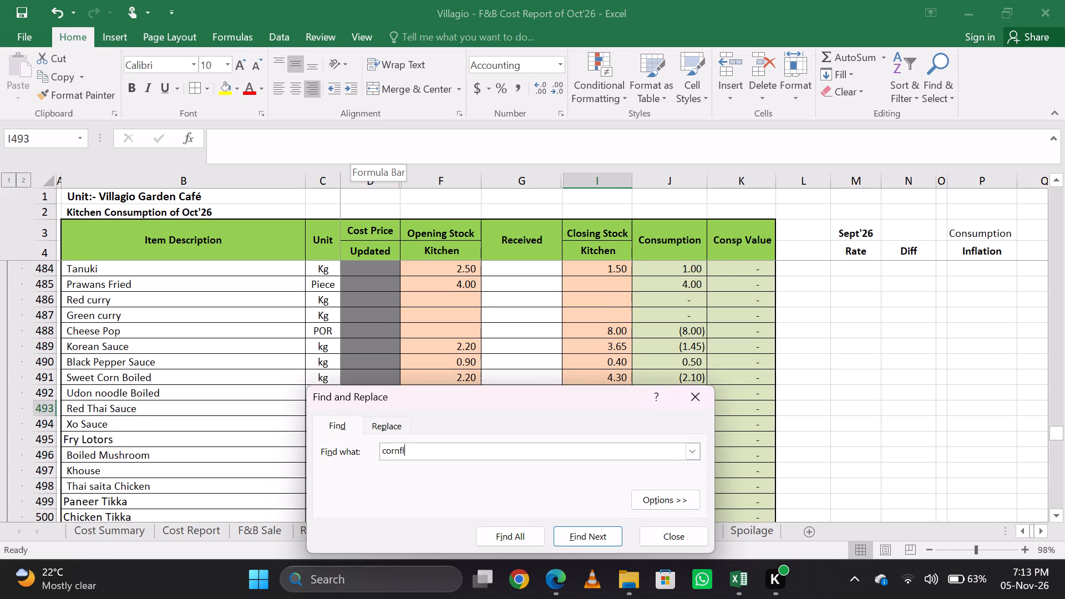
{"action": "key", "text": "Return"}
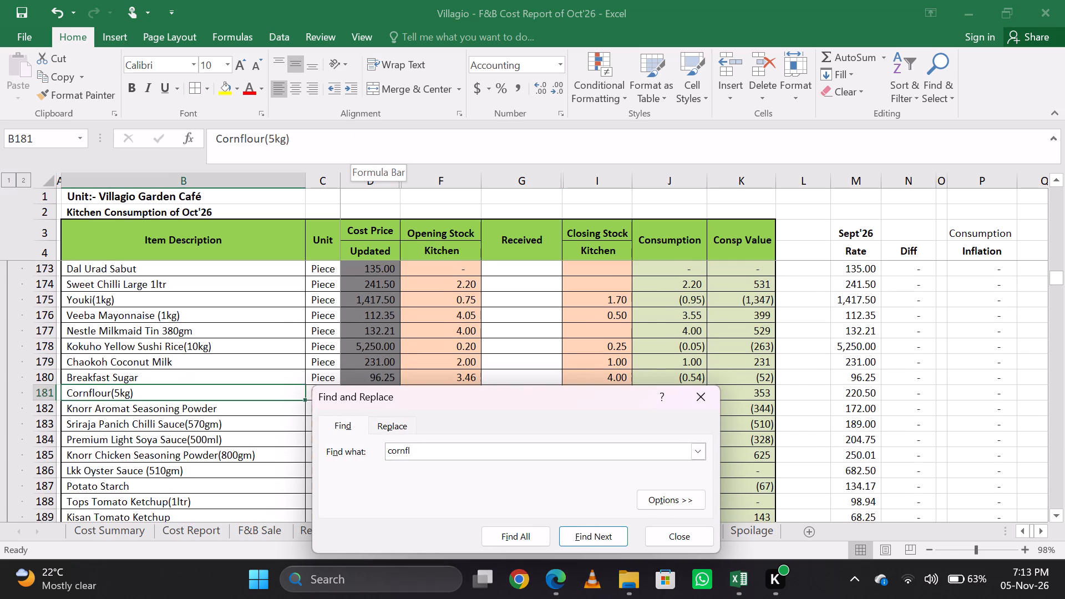
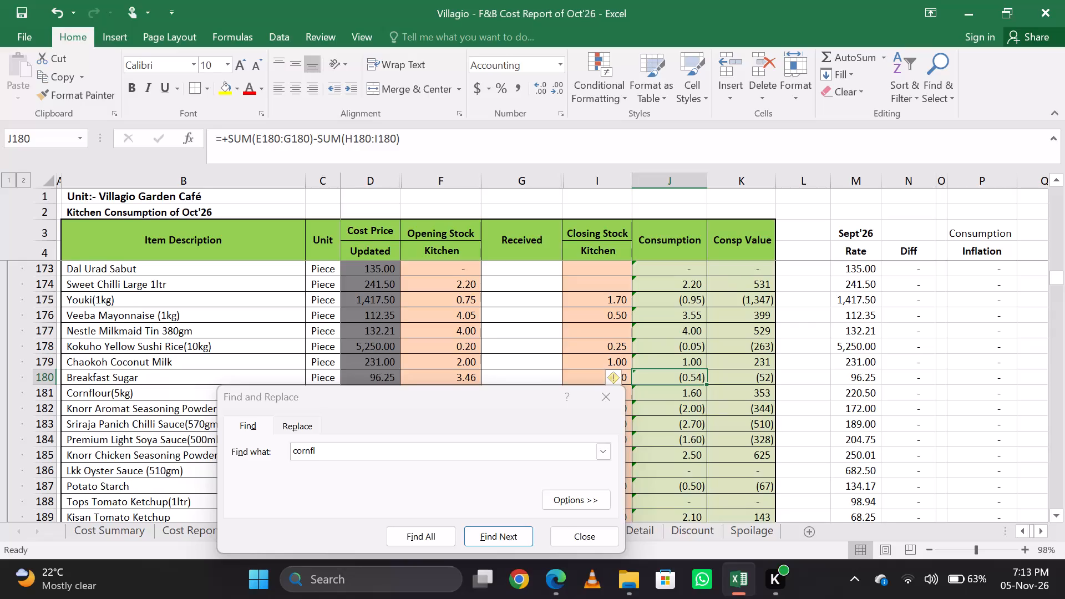
Set the kitchen closing stock for Cornflour(5kg) to 1.
{"action": "left_click", "coordinate": [610, 400]}
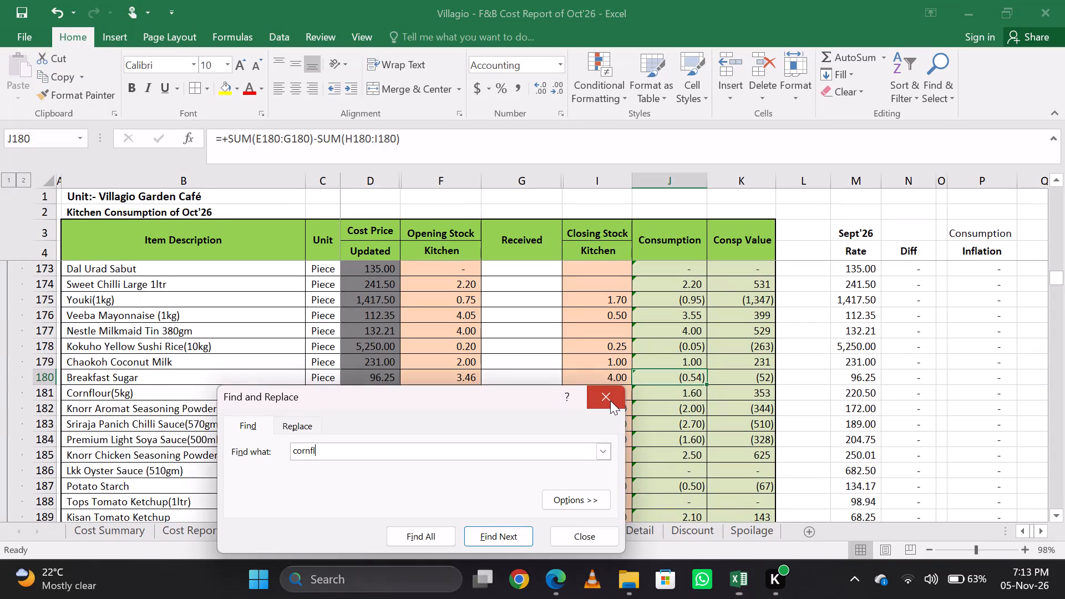
{"action": "key", "text": "Left"}
{"action": "key", "text": "Down"}
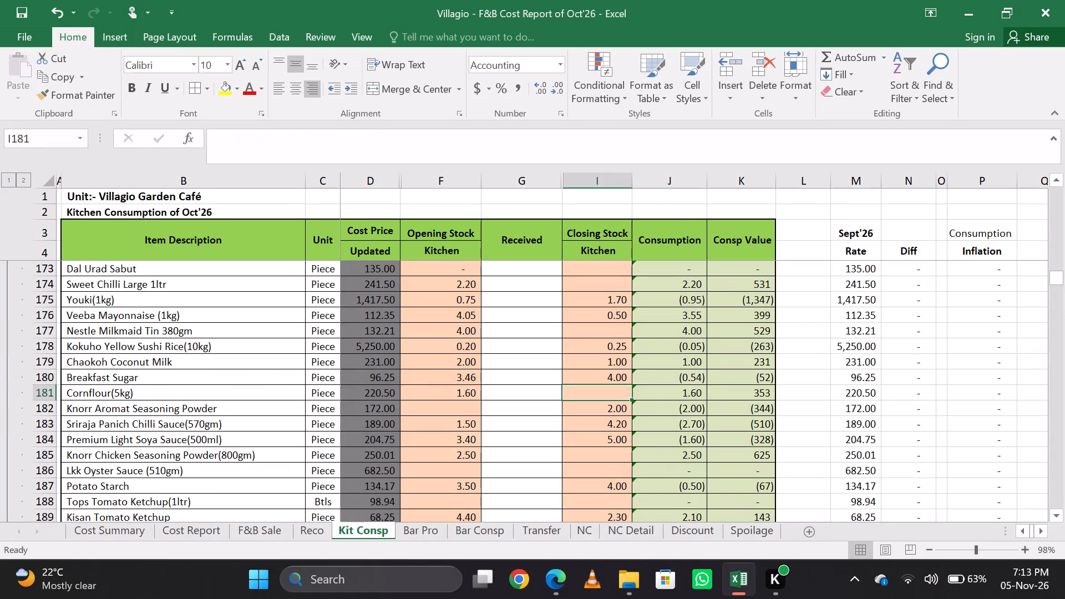
{"action": "key", "text": "5"}
{"action": "key", "text": "Down"}
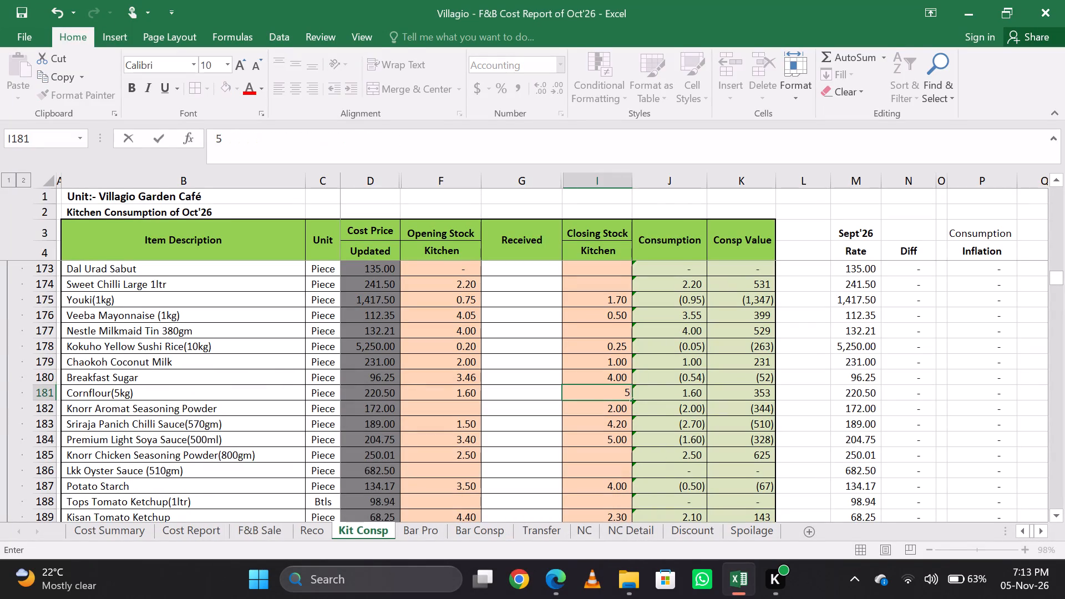
{"action": "key", "text": "Up"}
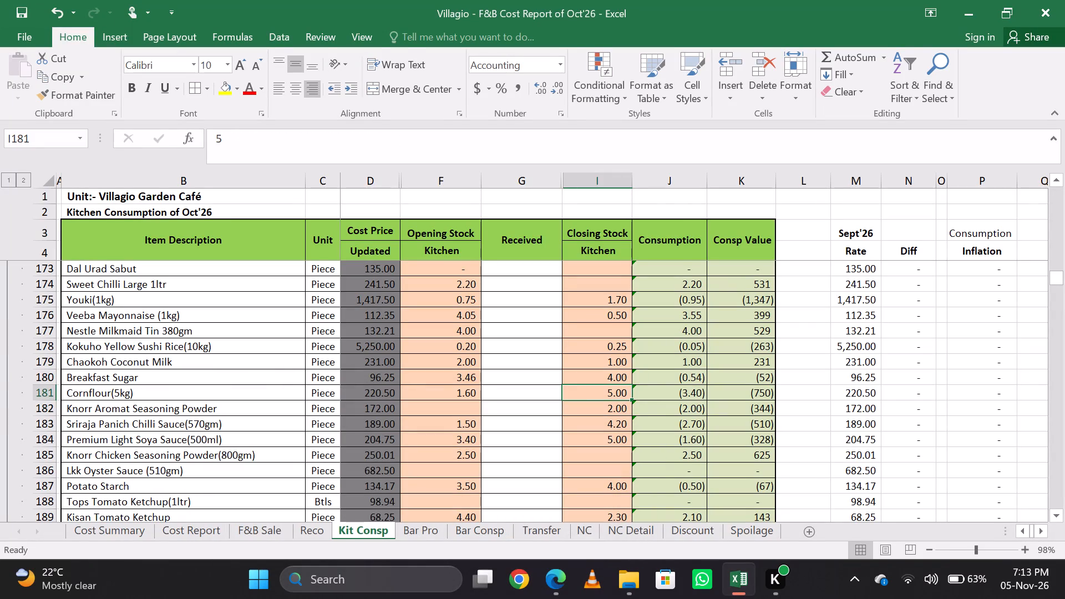
{"action": "key", "text": "1"}
{"action": "key", "text": "Down"}
{"action": "key", "text": "Up"}
Find the Fry Lotors row by searching for "fry l" and enter 3.2 as its kitchen closing stock.
{"action": "key", "text": "ctrl+f"}
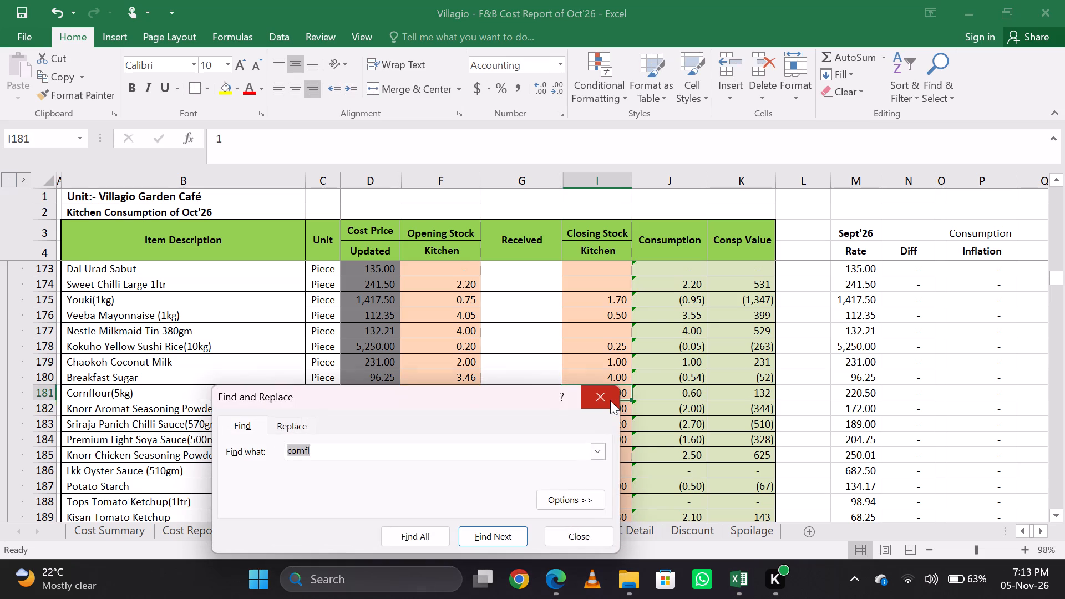
{"action": "key", "text": "BackSpace"}
{"action": "type", "text": "fry l"}
{"action": "key", "text": "Return"}
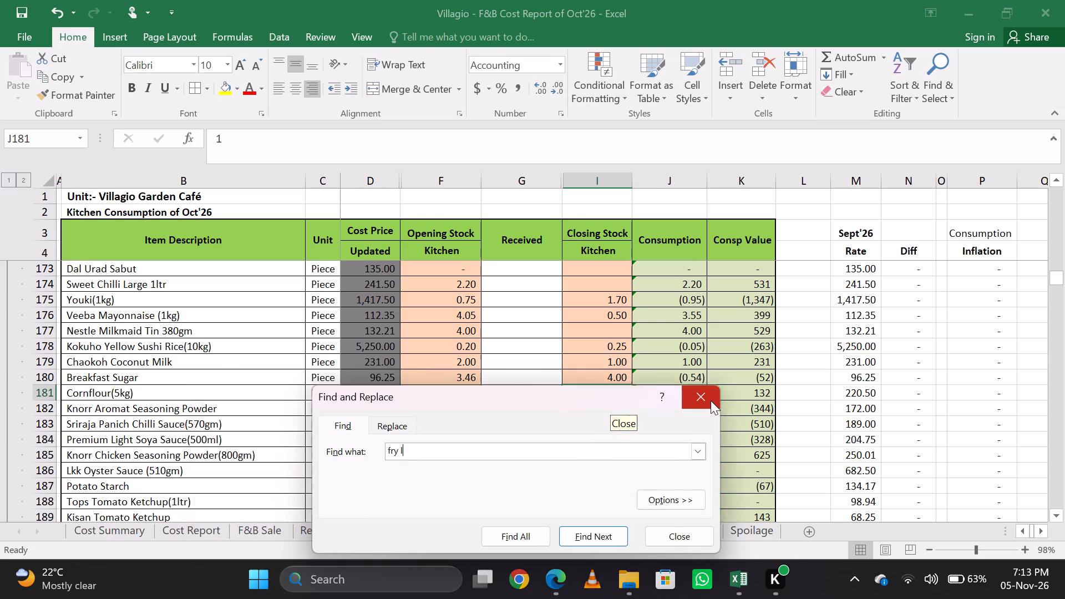
{"action": "key", "text": "Escape"}
{"action": "key", "text": "Right"}
{"action": "key", "text": "Right"}
{"action": "key", "text": "Right"}
{"action": "key", "text": "Right"}
{"action": "key", "text": "Right"}
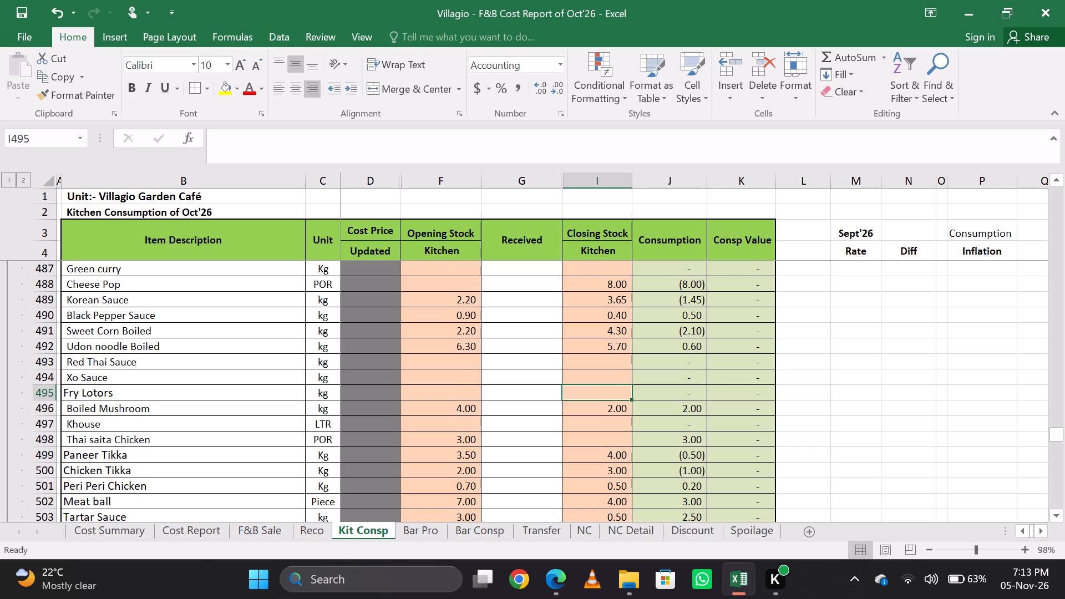
{"action": "type", "text": "3.2"}
{"action": "key", "text": "Return"}
Search the item list for "boil" to reach Boiled Mushroom and set its kitchen closing stock to 8.
{"action": "key", "text": "ctrl+f"}
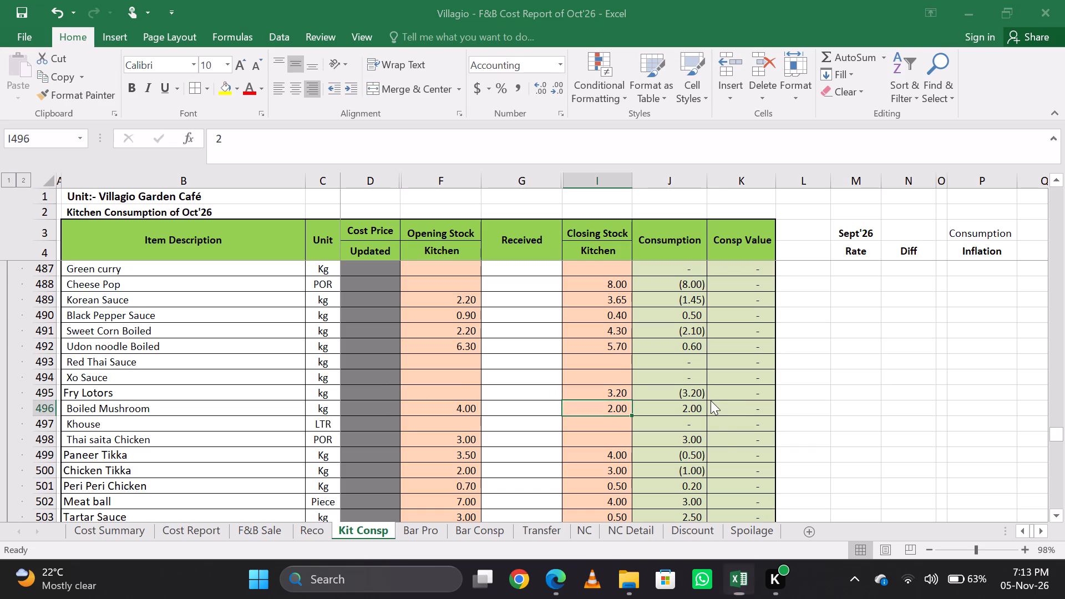
{"action": "key", "text": "BackSpace"}
{"action": "key", "text": "BackSpace"}
{"action": "key", "text": "BackSpace"}
{"action": "key", "text": "BackSpace"}
{"action": "type", "text": "boil"}
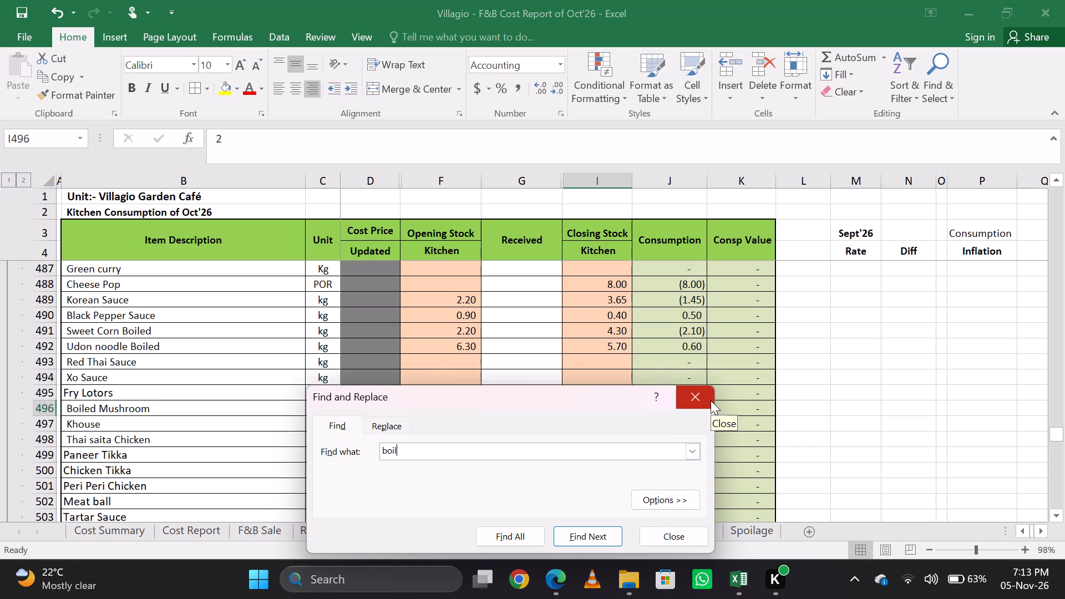
{"action": "key", "text": "Return"}
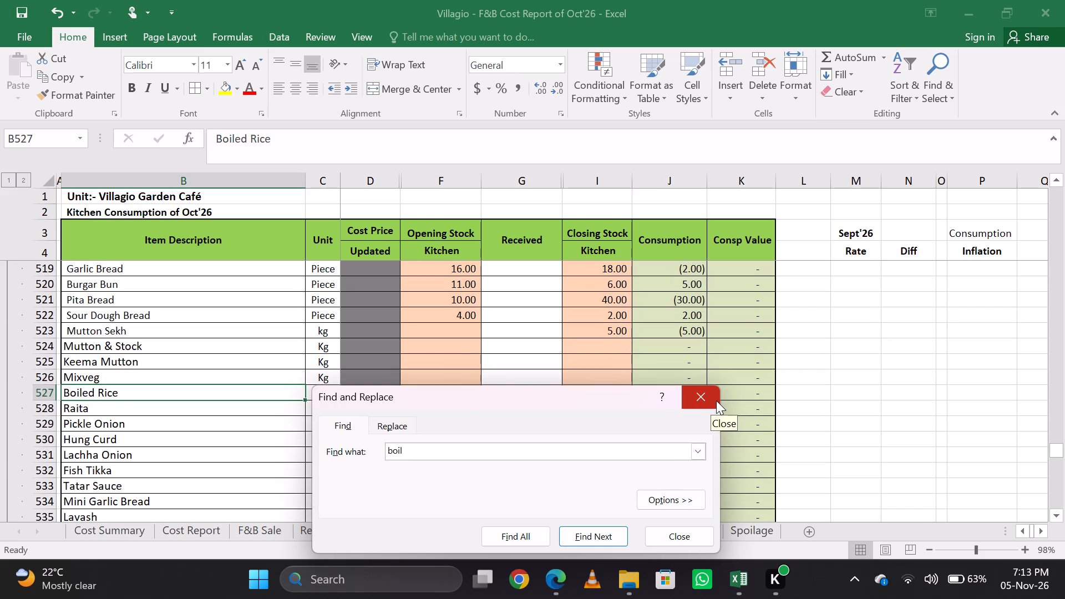
{"action": "key", "text": "Return"}
{"action": "key", "text": "Return"}
{"action": "key", "text": "Return"}
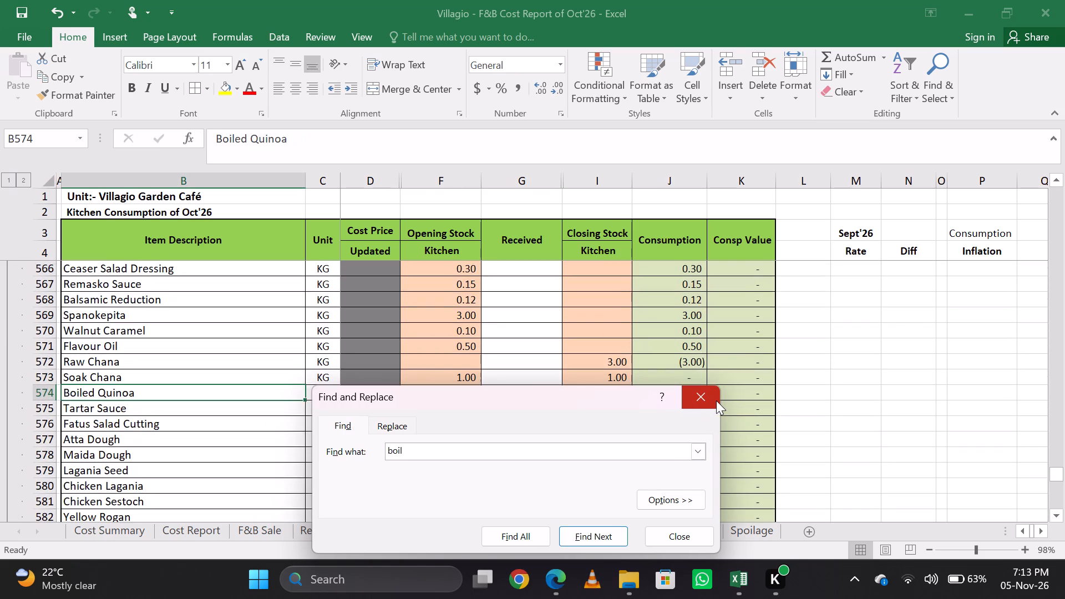
{"action": "key", "text": "Return"}
{"action": "key", "text": "Return"}
{"action": "key", "text": "Return"}
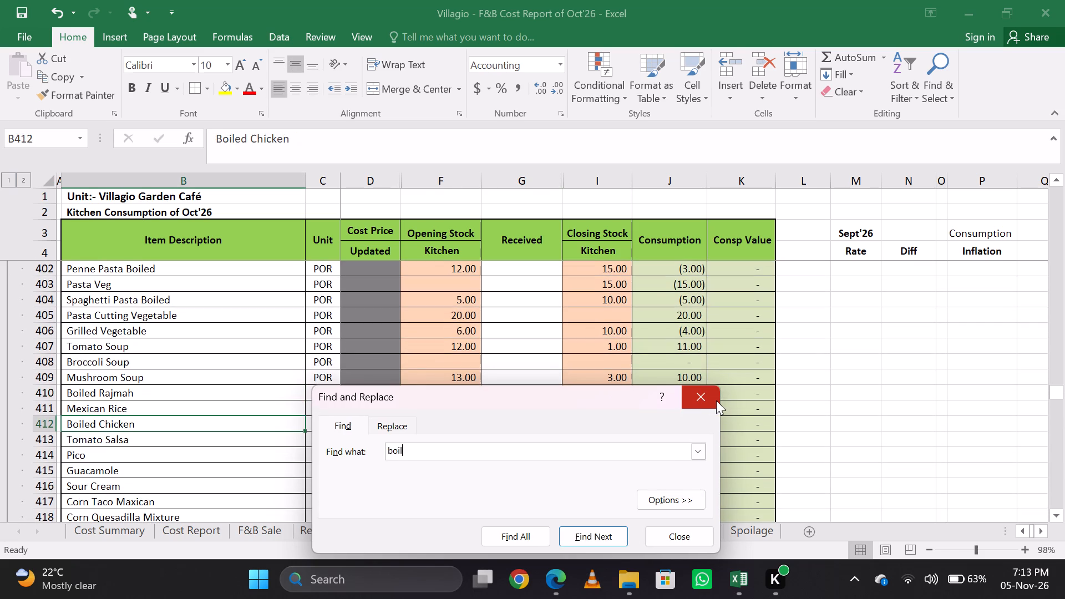
{"action": "key", "text": "Return"}
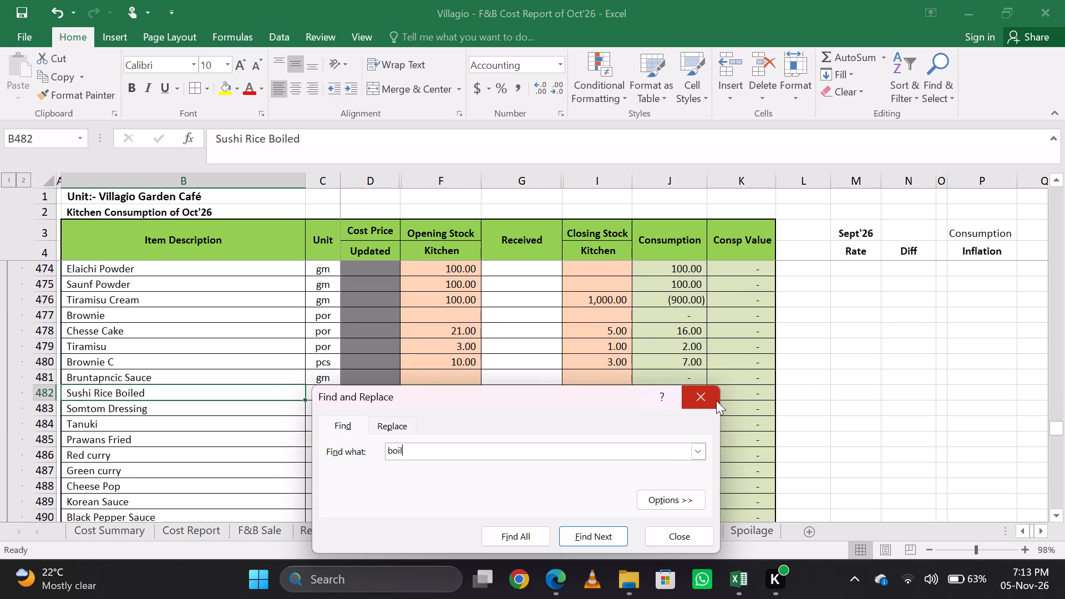
{"action": "key", "text": "Return"}
{"action": "key", "text": "Return"}
{"action": "key", "text": "Return"}
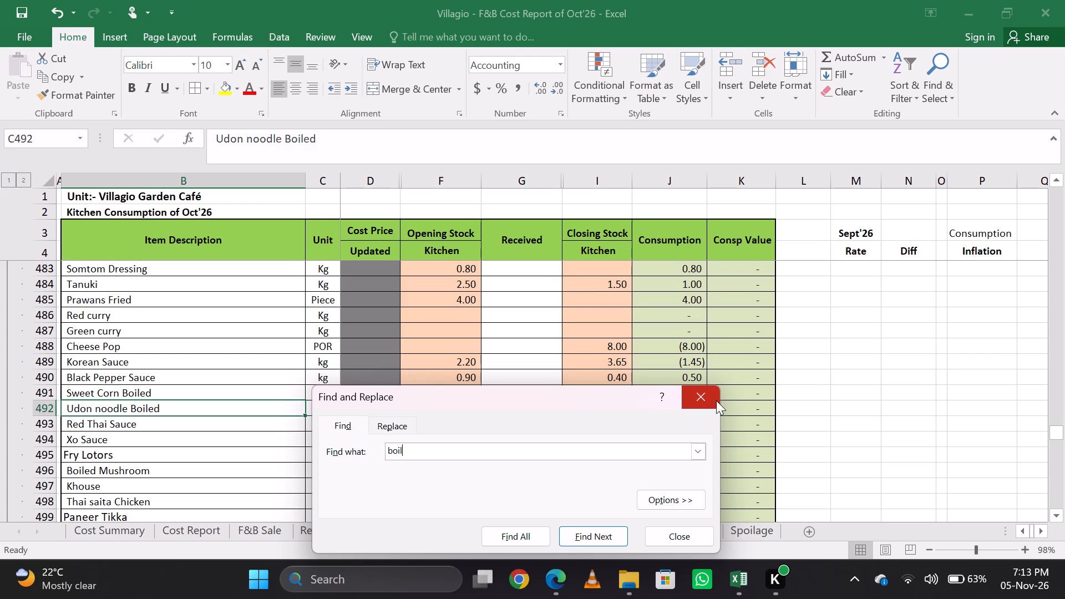
{"action": "key", "text": "Escape"}
{"action": "key", "text": "Right"}
{"action": "key", "text": "Right"}
{"action": "key", "text": "Right"}
{"action": "key", "text": "Right"}
{"action": "key", "text": "Right"}
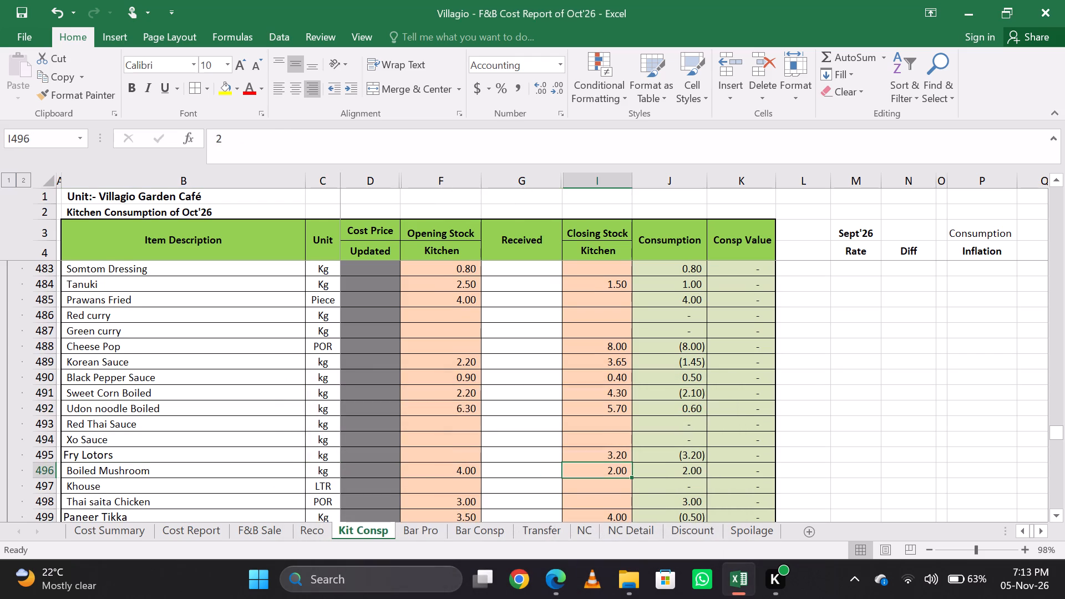
{"action": "key", "text": "Down"}
{"action": "key", "text": "Up"}
{"action": "key", "text": "8"}
{"action": "key", "text": "Down"}
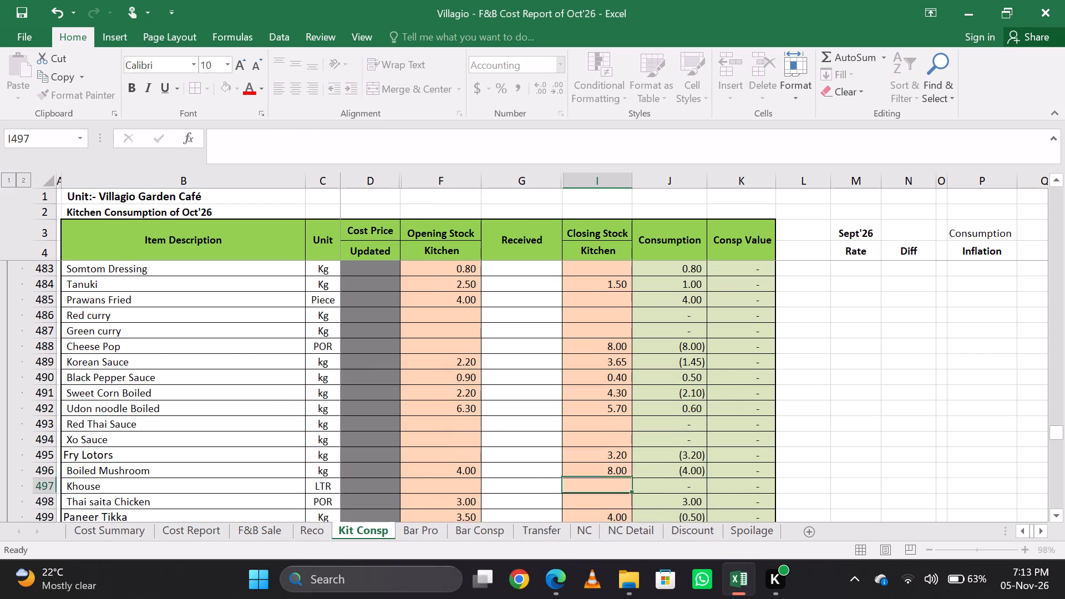
{"action": "key", "text": "Up"}
Search the item list for "khas".
{"action": "key", "text": "ctrl+f"}
{"action": "key", "text": "BackSpace"}
{"action": "key", "text": "BackSpace"}
{"action": "key", "text": "BackSpace"}
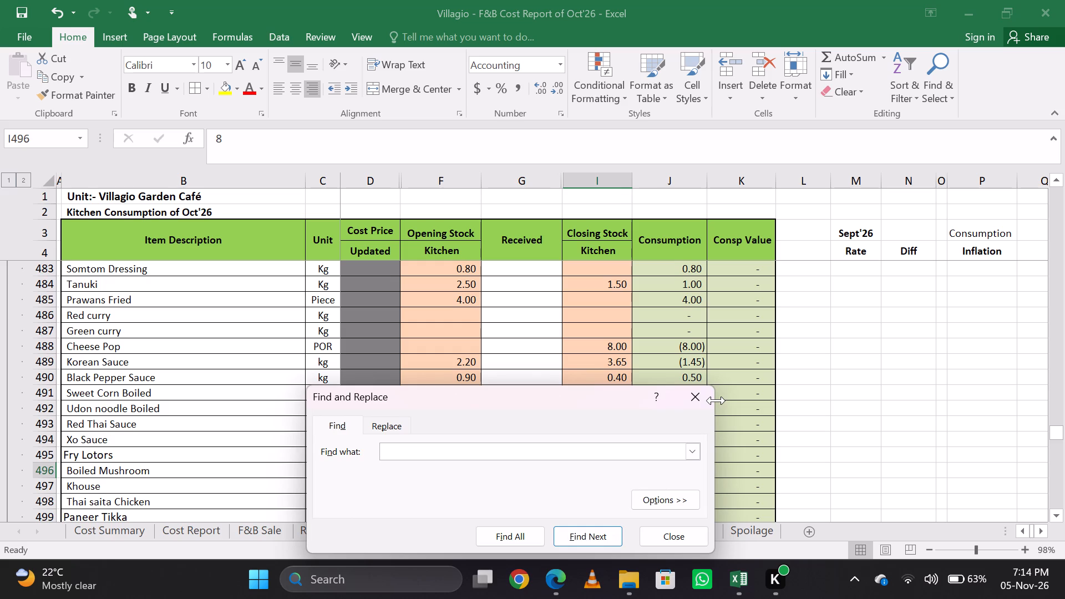
{"action": "key", "text": "BackSpace"}
{"action": "key", "text": "BackSpace"}
{"action": "key", "text": "BackSpace"}
{"action": "key", "text": "BackSpace"}
{"action": "type", "text": "kha"}
{"action": "key", "text": "s"}
{"action": "key", "text": "Return"}
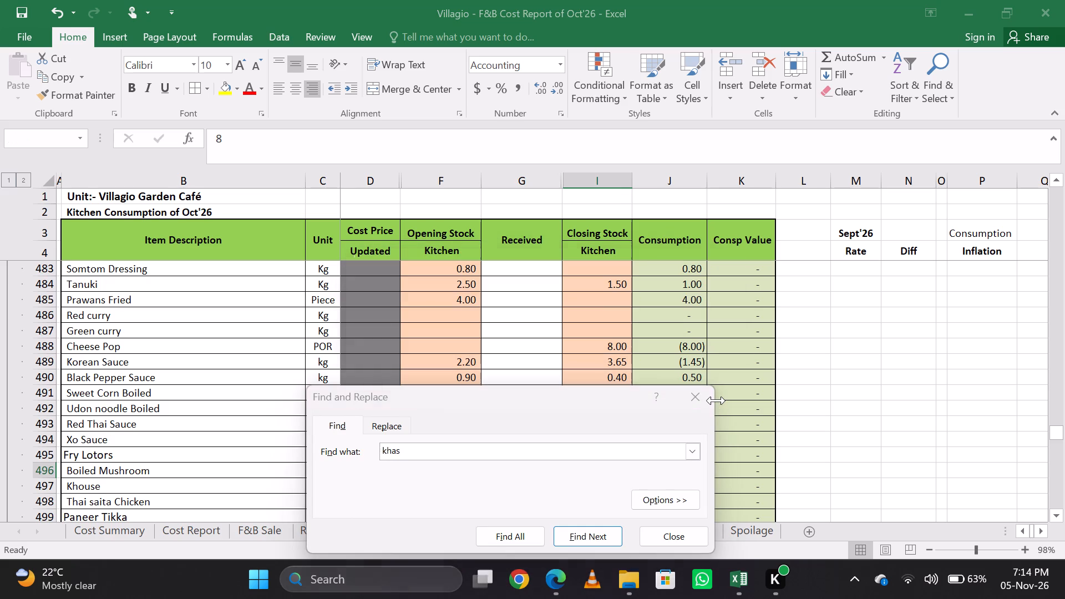
{"action": "key", "text": "Return"}
Search the item list for "curry" and go through the matching rows.
{"action": "key", "text": "BackSpace"}
{"action": "key", "text": "BackSpace"}
{"action": "key", "text": "BackSpace"}
{"action": "key", "text": "BackSpace"}
{"action": "key", "text": "BackSpace"}
{"action": "key", "text": "BackSpace"}
{"action": "key", "text": "BackSpace"}
{"action": "key", "text": "BackSpace"}
{"action": "key", "text": "BackSpace"}
{"action": "key", "text": "BackSpace"}
{"action": "key", "text": "BackSpace"}
{"action": "key", "text": "BackSpace"}
{"action": "key", "text": "BackSpace"}
{"action": "key", "text": "BackSpace"}
{"action": "key", "text": "BackSpace"}
{"action": "key", "text": "BackSpace"}
{"action": "key", "text": "BackSpace"}
{"action": "key", "text": "BackSpace"}
{"action": "key", "text": "BackSpace"}
{"action": "type", "text": "curry"}
{"action": "key", "text": "Return"}
{"action": "key", "text": "Return"}
{"action": "key", "text": "Return"}
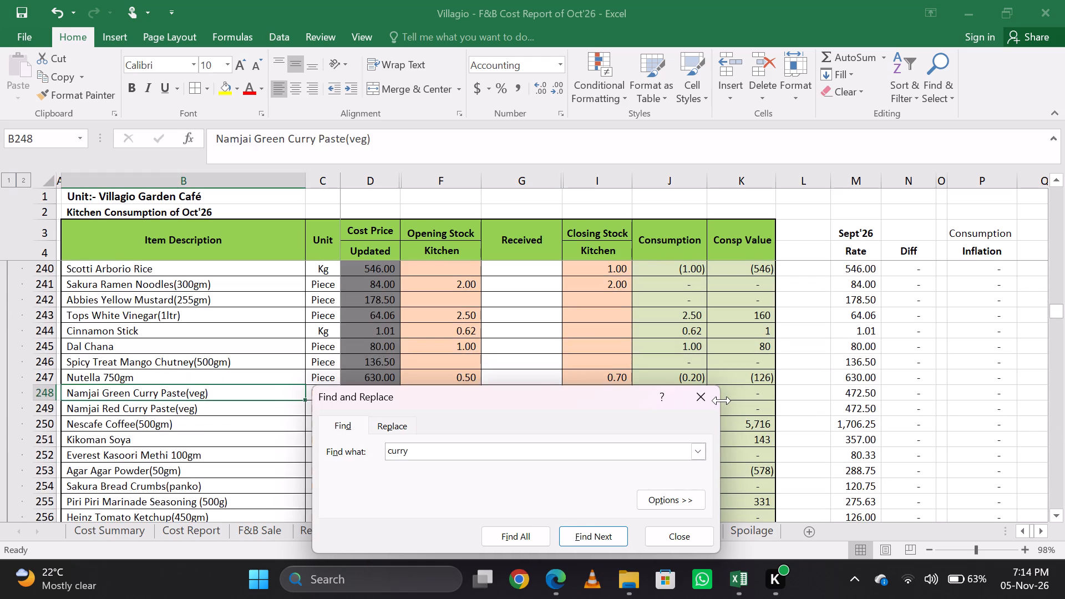
{"action": "key", "text": "Return"}
{"action": "key", "text": "Return"}
{"action": "key", "text": "Return"}
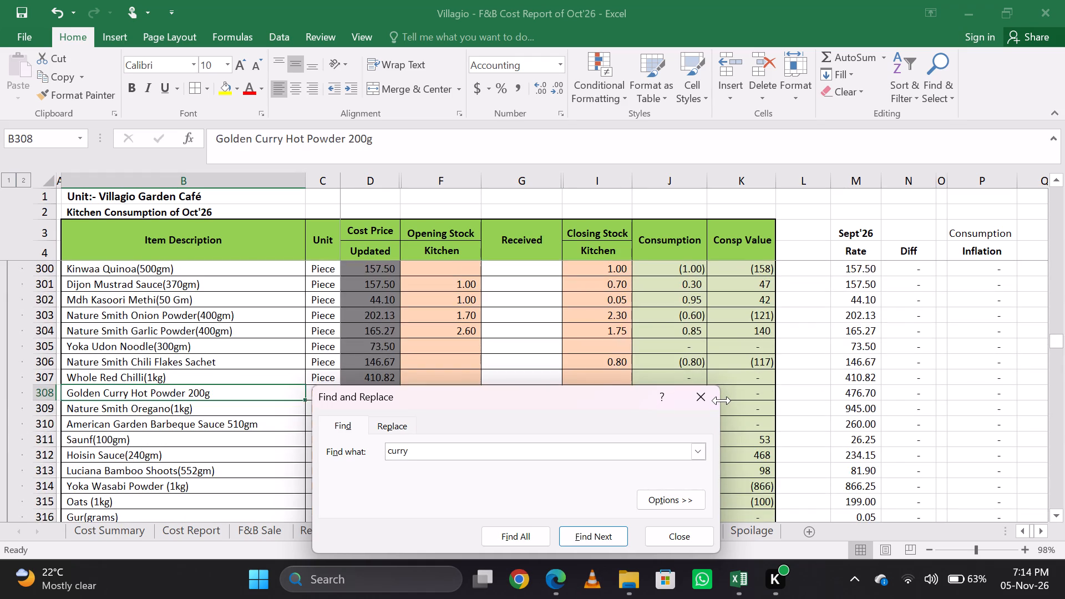
{"action": "key", "text": "Return"}
{"action": "key", "text": "Return"}
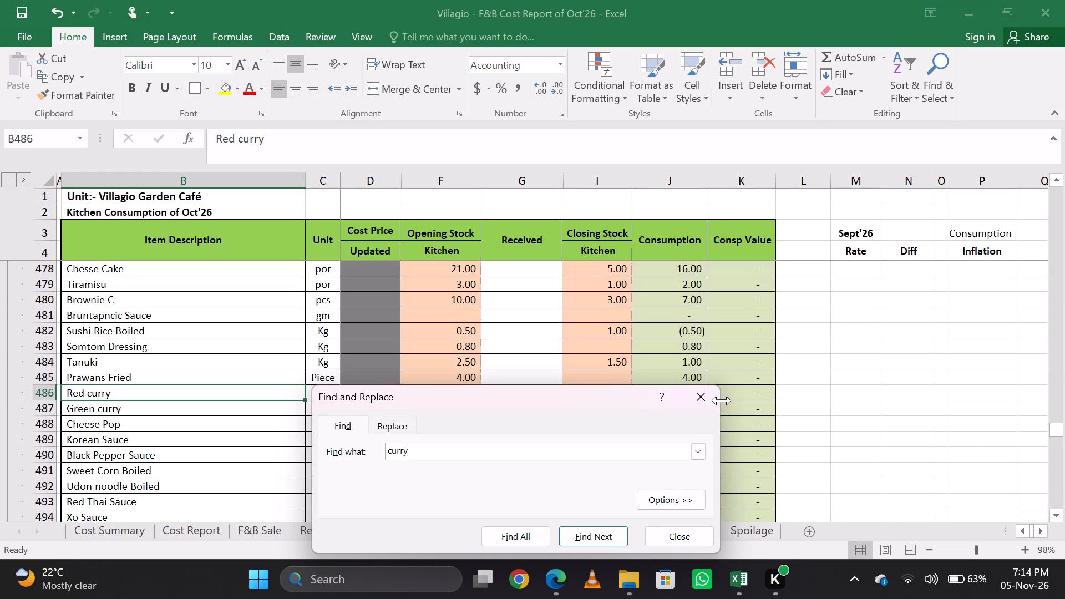
{"action": "key", "text": "Return"}
{"action": "key", "text": "Return"}
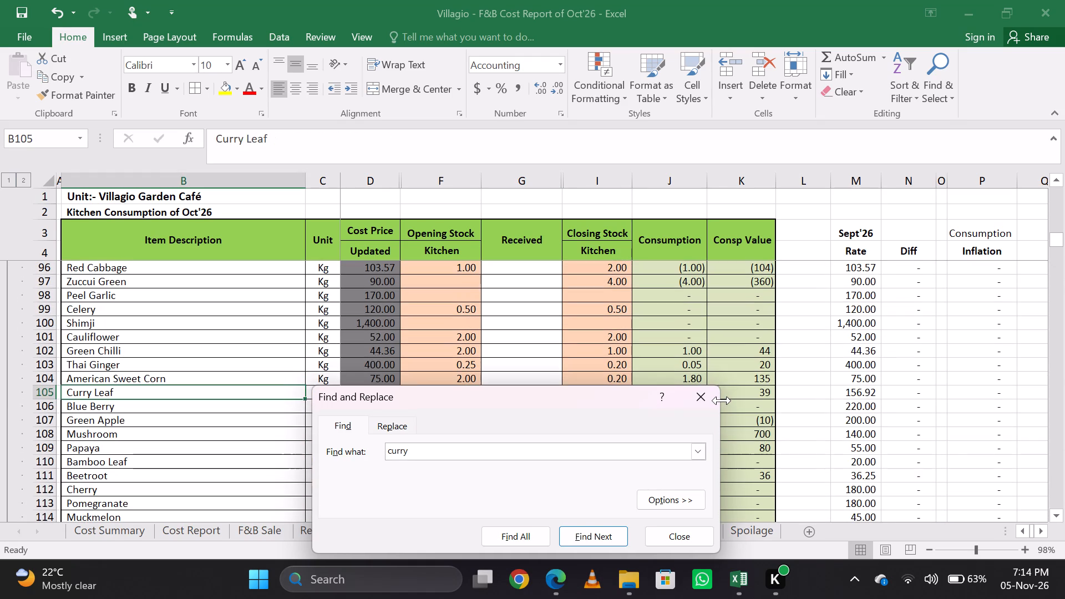
{"action": "key", "text": "Return"}
{"action": "key", "text": "Return"}
{"action": "key", "text": "Escape"}
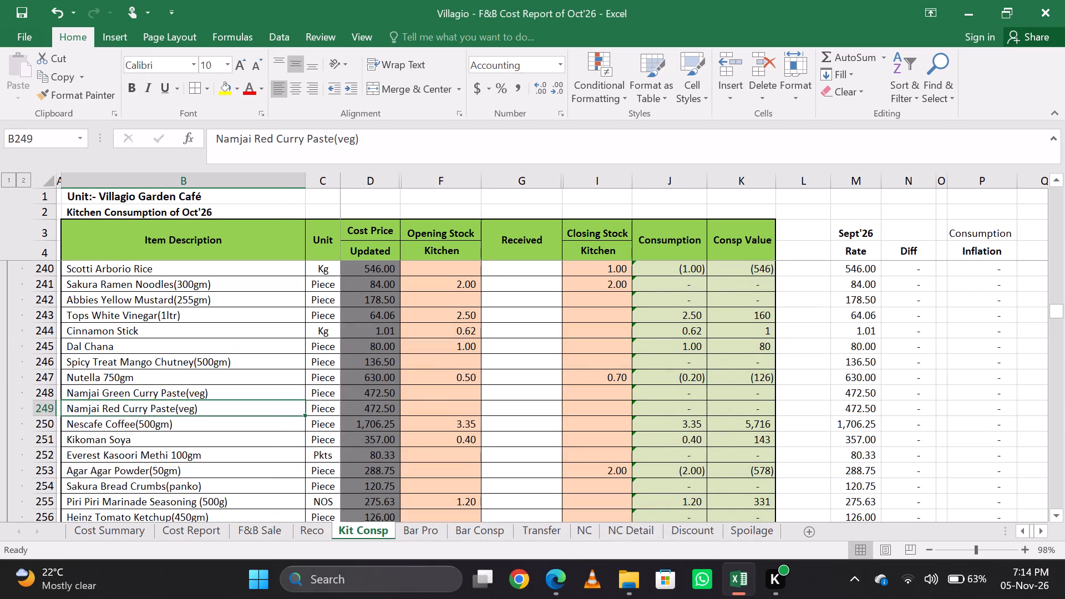
Search the item list for "thai ch", "thai chicken" and "thai chicken sa" to look for the Thai chicken item.
{"action": "key", "text": "ctrl+f"}
{"action": "type", "text": "thai ch"}
{"action": "key", "text": "Return"}
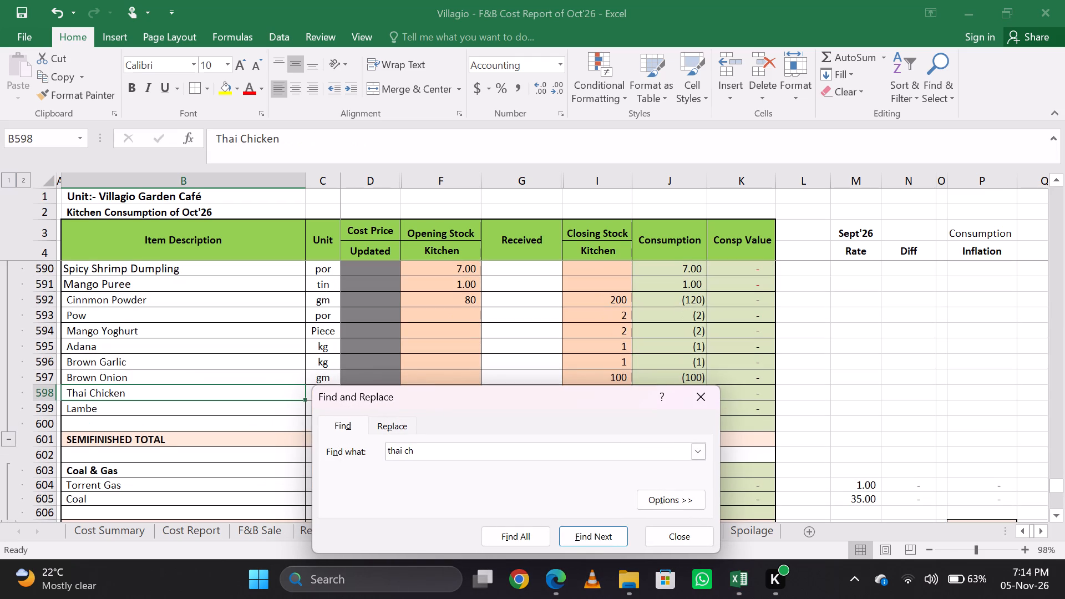
{"action": "type", "text": "icken s"}
{"action": "key", "text": "Return"}
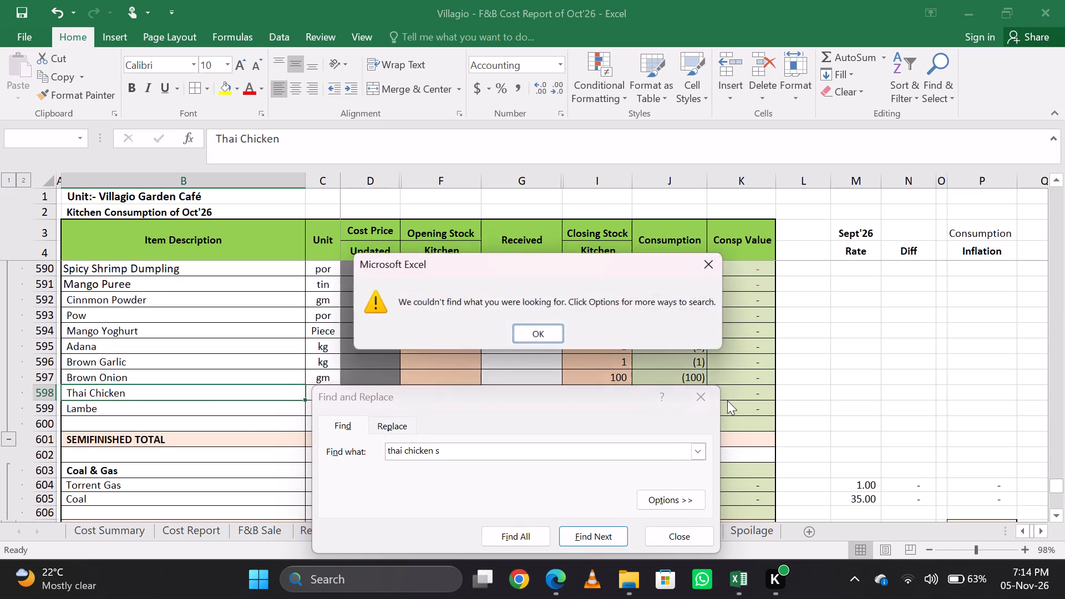
{"action": "key", "text": "Return"}
{"action": "key", "text": "BackSpace"}
{"action": "key", "text": "Return"}
{"action": "key", "text": "Return"}
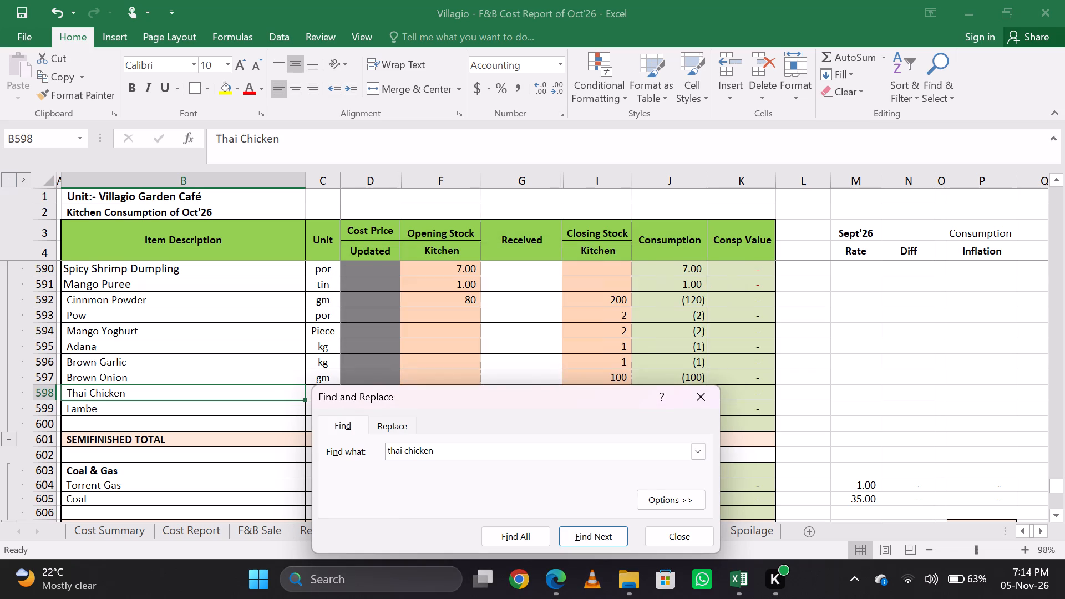
{"action": "key", "text": "BackSpace"}
{"action": "type", "text": "sa"}
{"action": "key", "text": "BackSpace"}
{"action": "key", "text": "BackSpace"}
{"action": "key", "text": "space"}
{"action": "type", "text": "sa"}
{"action": "key", "text": "Return"}
{"action": "key", "text": "Return"}
{"action": "key", "text": "Escape"}
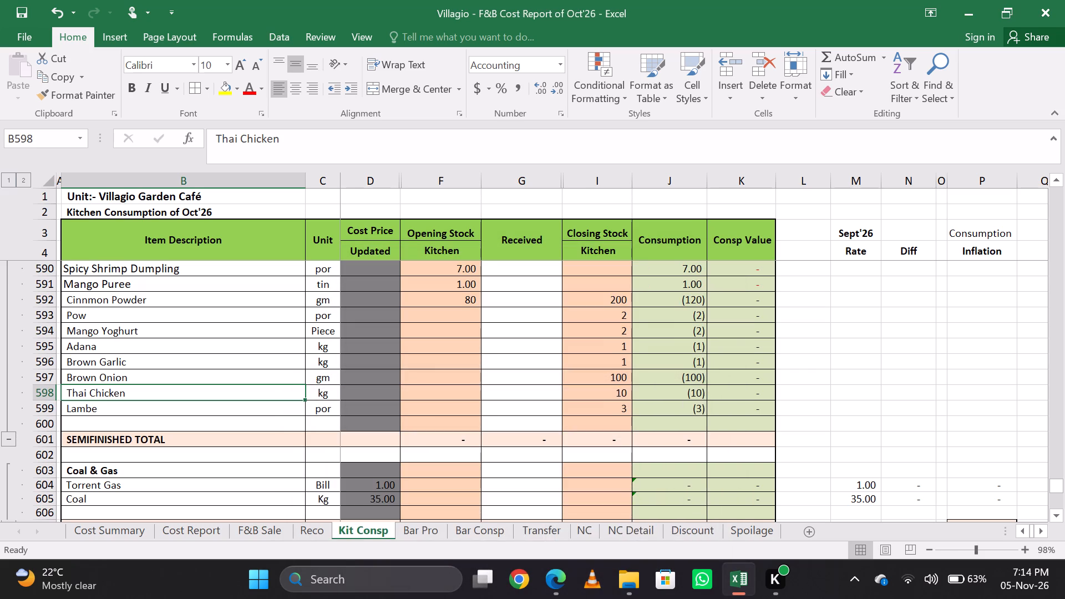
Start another search of the item list.
{"action": "key", "text": "ctrl+f"}
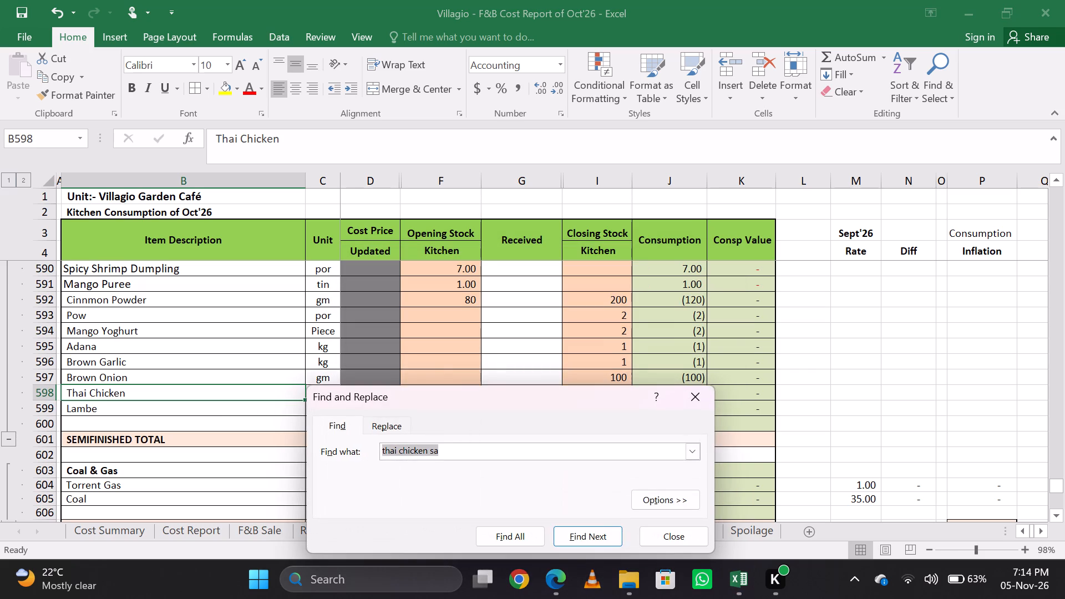